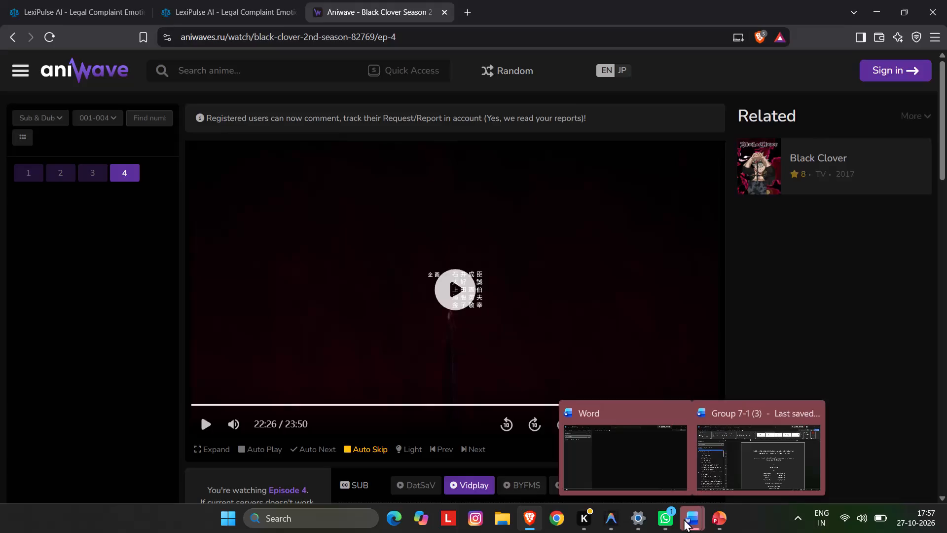
Switch to the Word report Group 7-1 (3) and examine its title page.
click(723, 457)
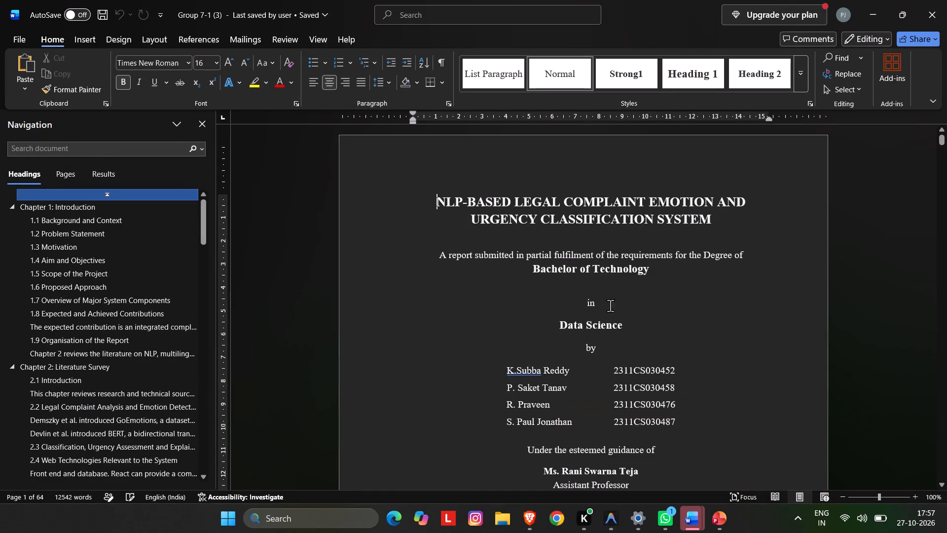
scroll(590, 288, left, 6)
scroll(590, 288, down, 1)
scroll(590, 288, left, 2)
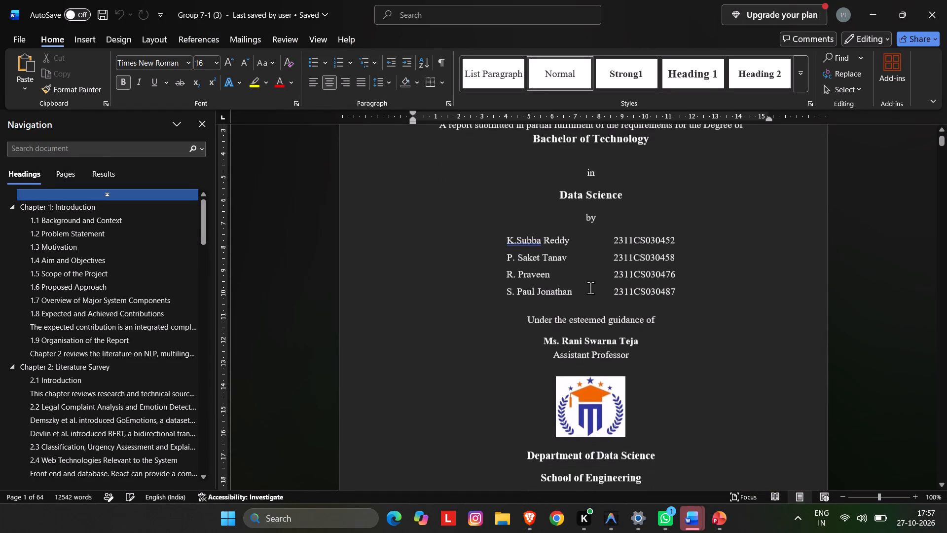
scroll(590, 288, left, 4)
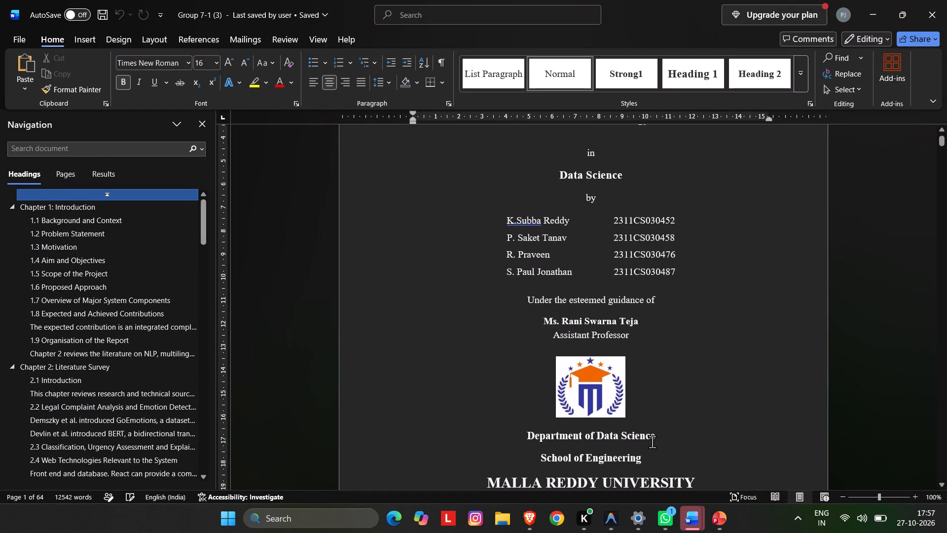
click(652, 442)
scroll(517, 400, down, 3)
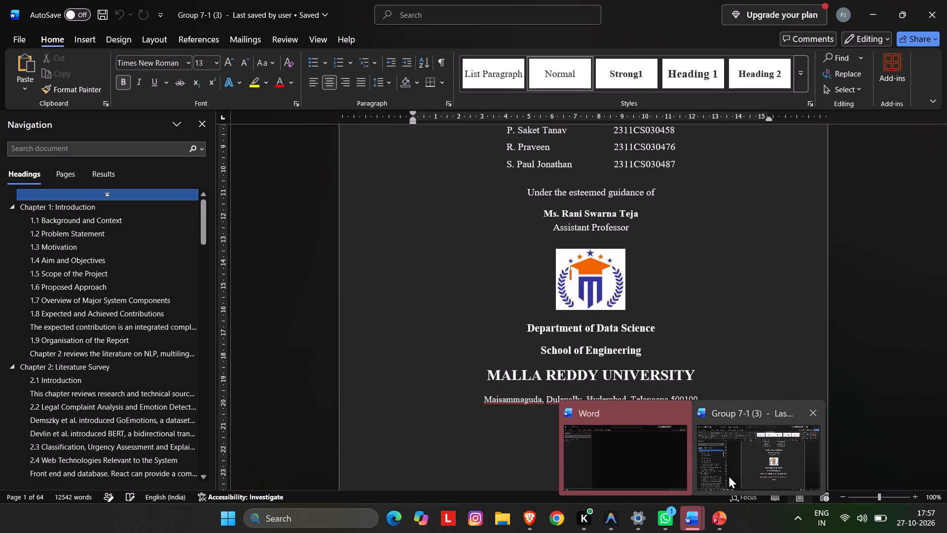
Switch to the other Word window and cancel its File In Use dialog.
click(601, 455)
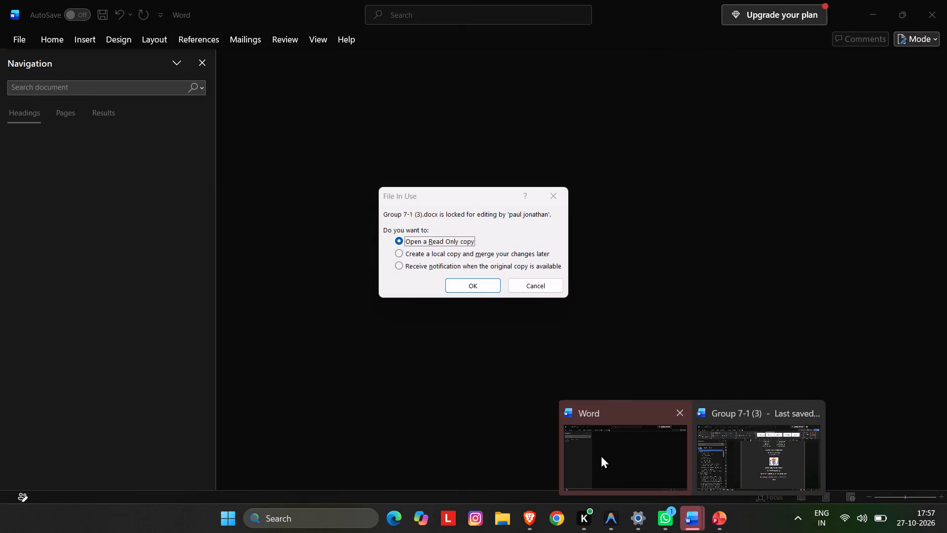
click(543, 286)
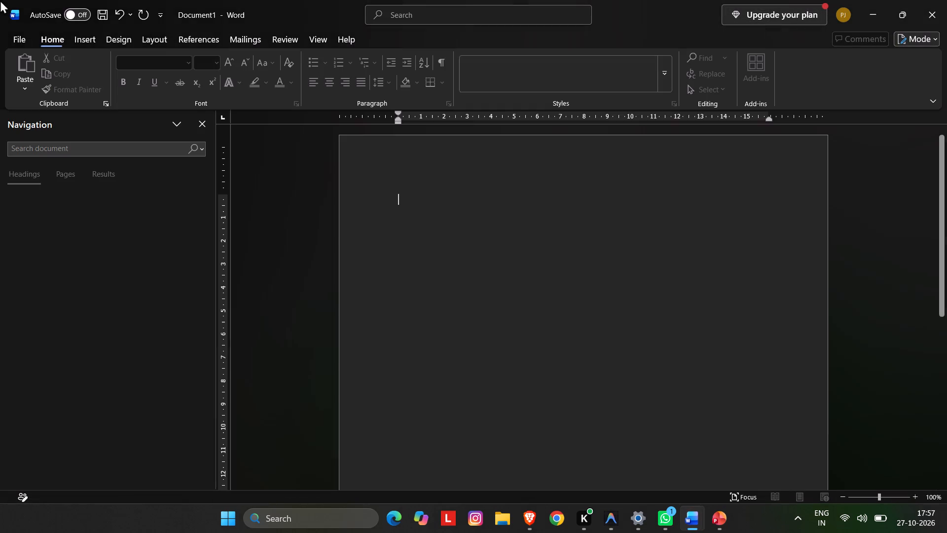
Create a new blank document.
click(15, 34)
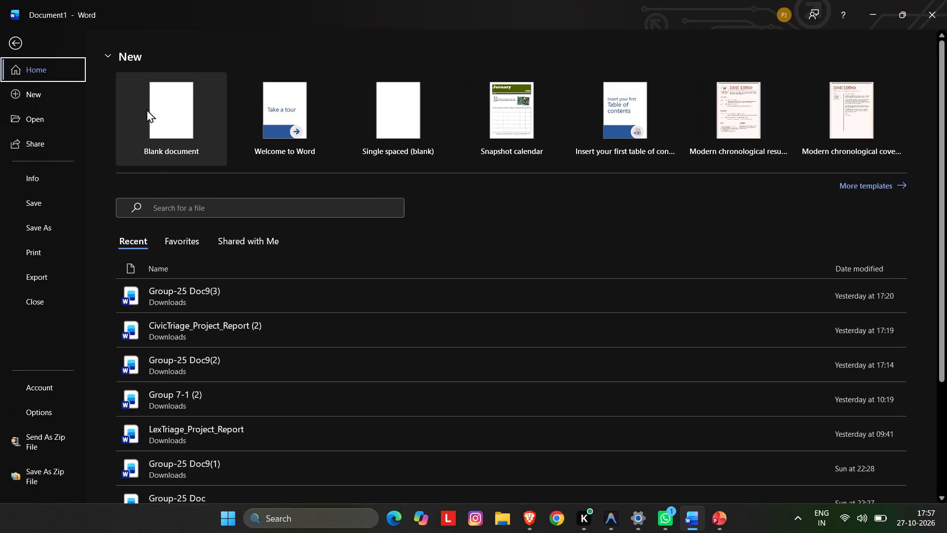
click(165, 127)
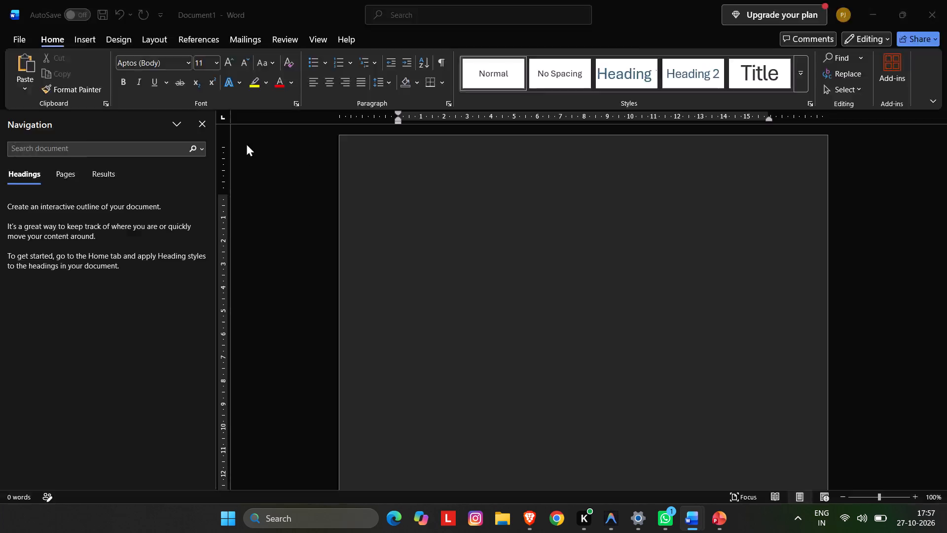
click(477, 211)
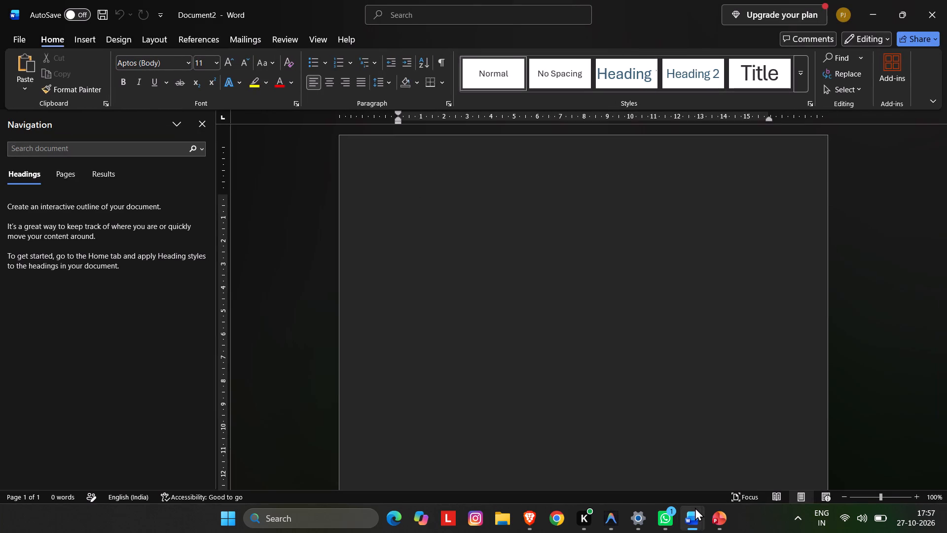
Copy the whole title page, from the report title down to 2026, from Group 7-1 (3) into the new blank document.
click(699, 457)
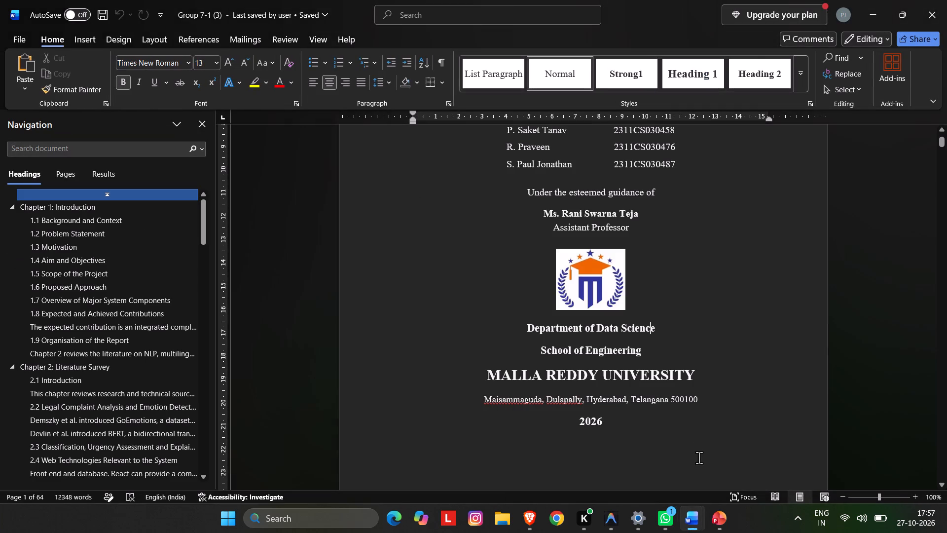
drag(633, 424, 454, 219)
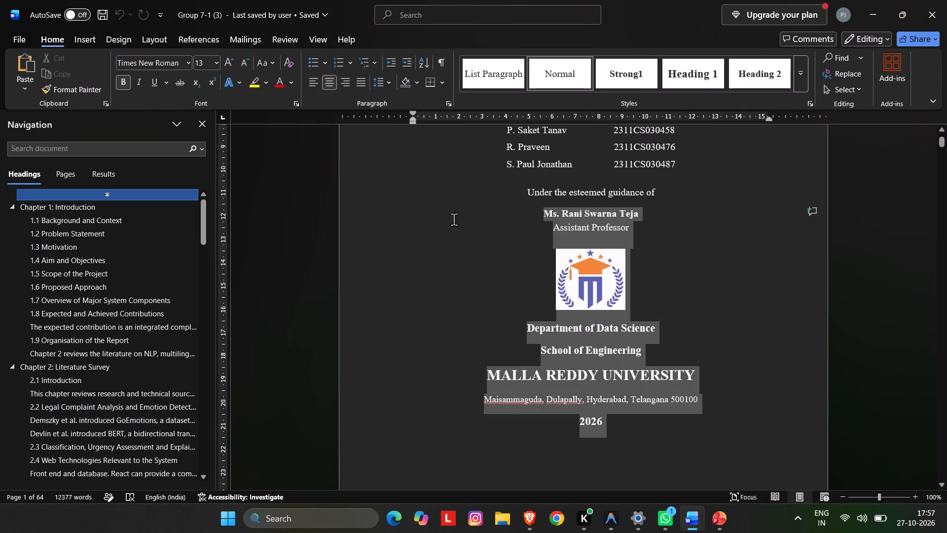
drag(454, 219, 404, 121)
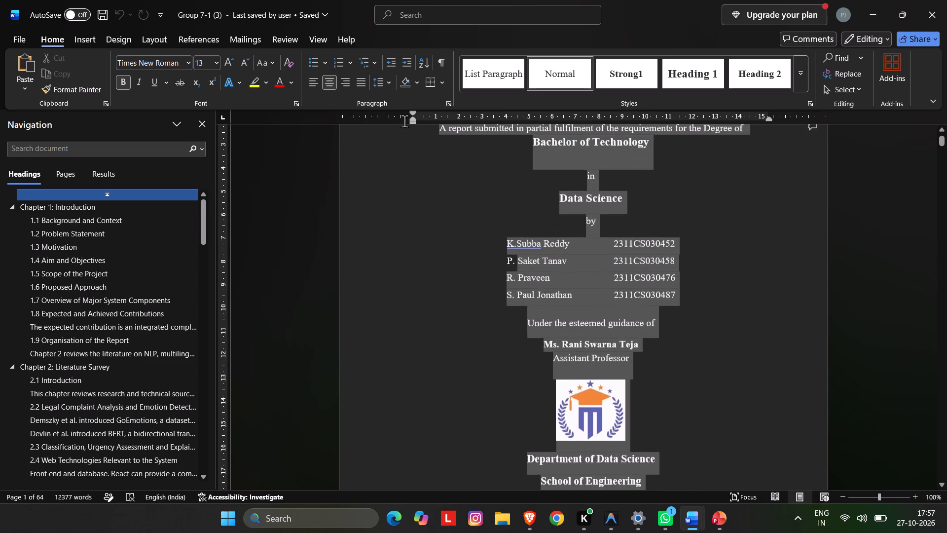
drag(404, 121, 434, 204)
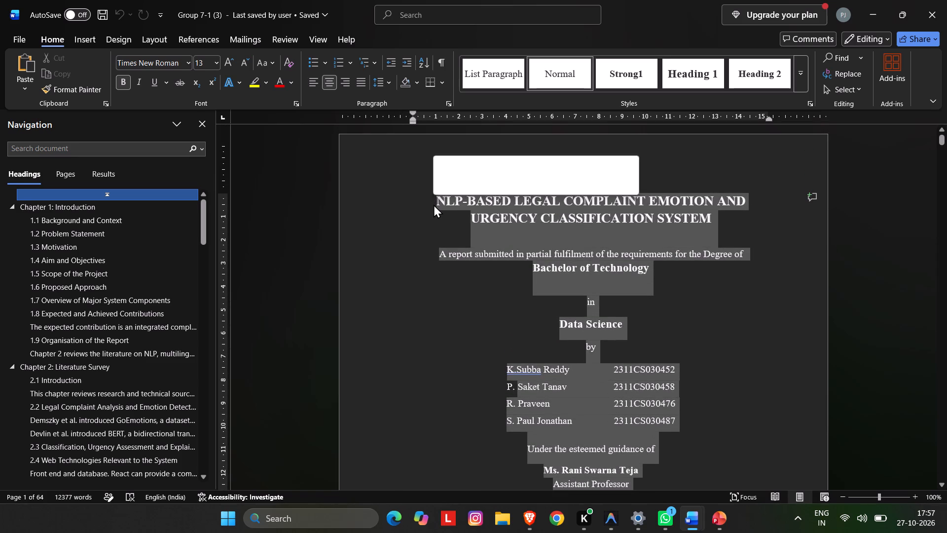
key(ctrl+c)
key(alt+Tab)
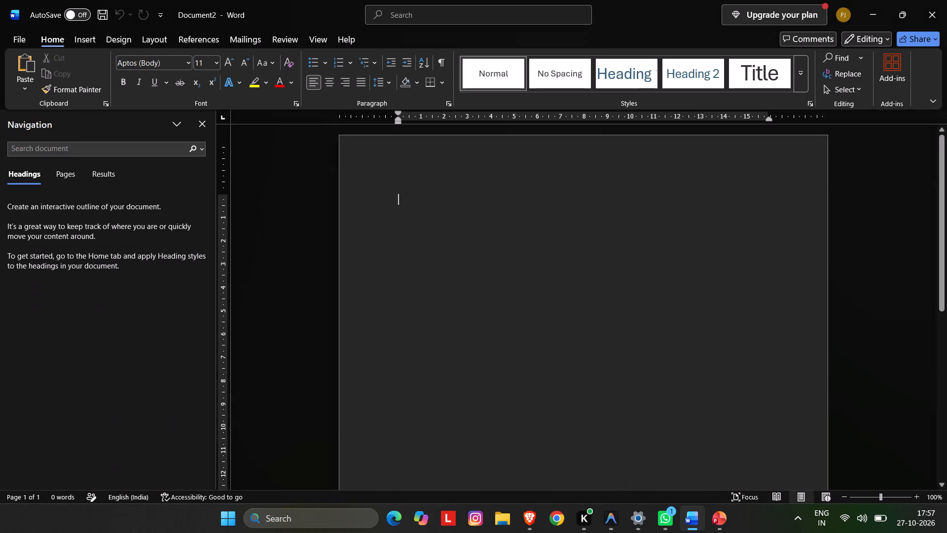
key(ctrl+v)
Shift the university logo to the horizontal centre of the page by inserting spaces before it.
scroll(439, 231, down, 1)
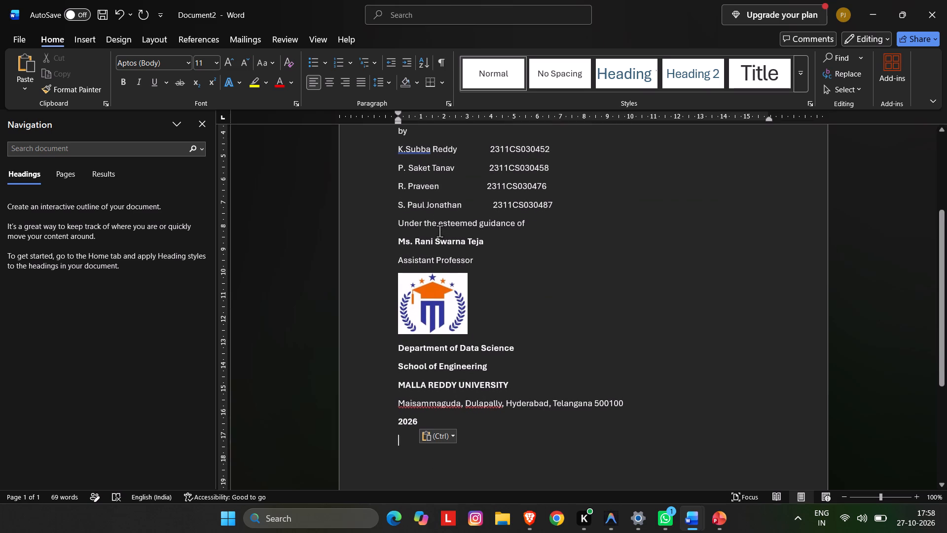
scroll(439, 231, down, 7)
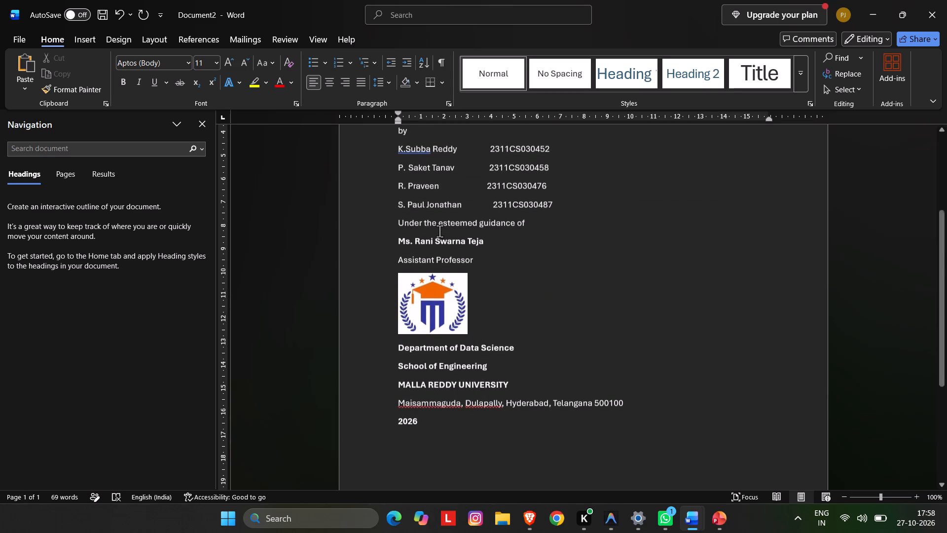
key(Up)
key(Up)
key(Up)
key(Up)
key(Up)
key(Up)
key(Up)
key(Up)
key(Up)
key(Up)
key(Up)
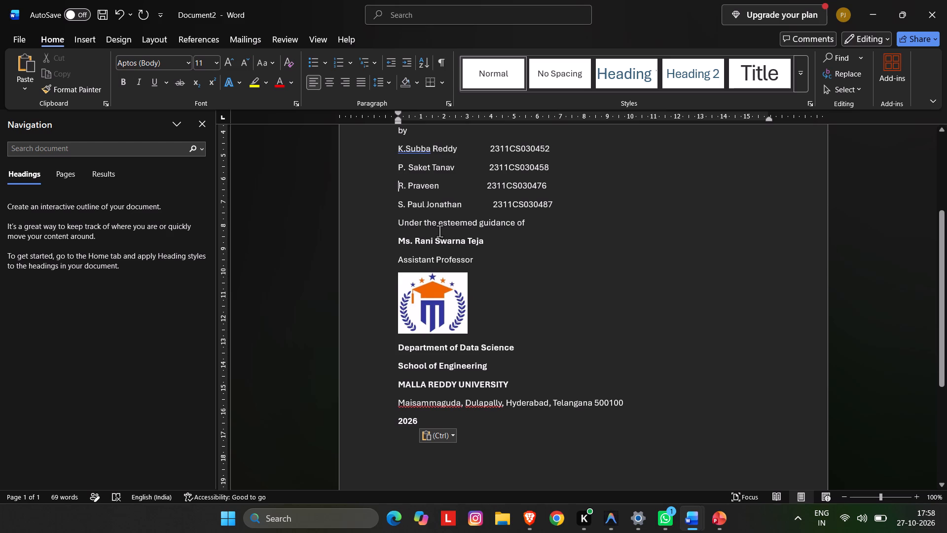
key(Down)
key(Down)
key(Down)
key(Down)
key(Down)
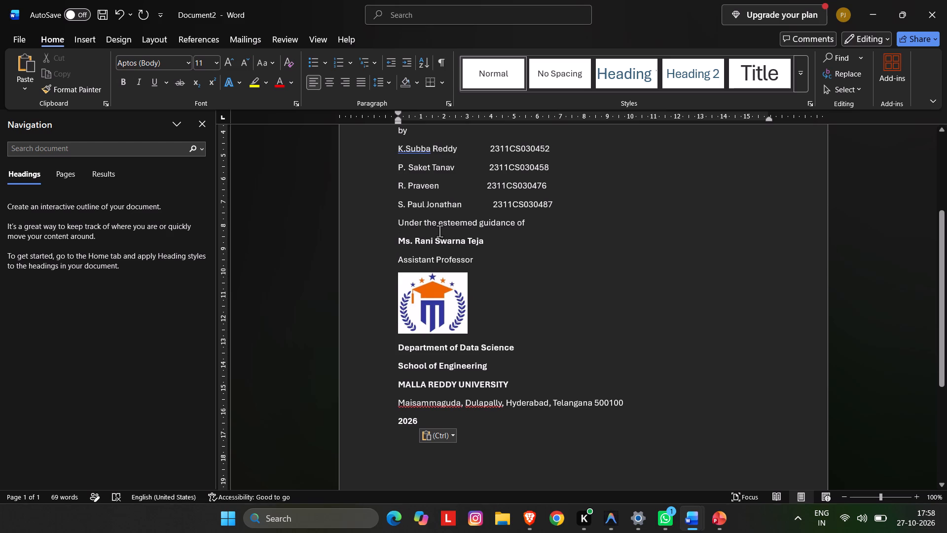
key(Down)
key(Up)
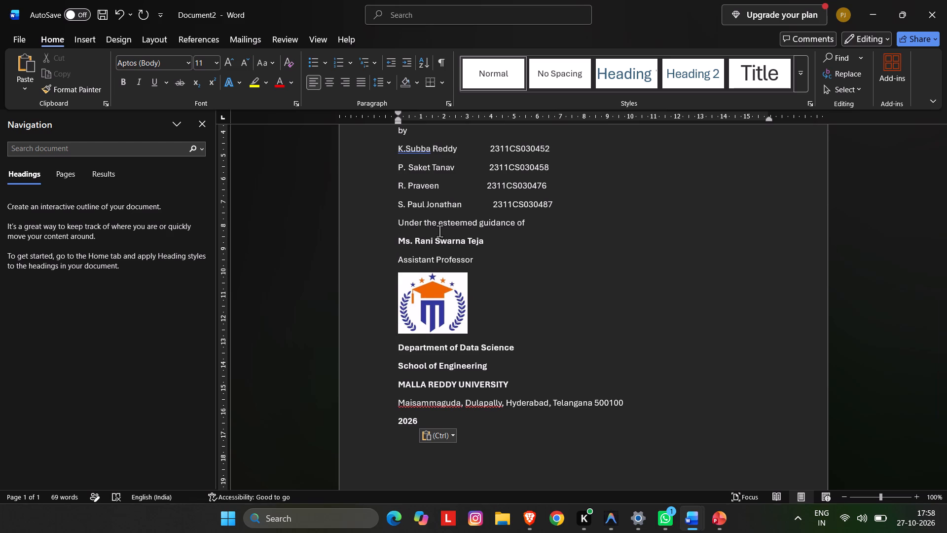
key(space)
key(space)
key(space)
key(space)
key(space)
key(space)
key(space)
key(space)
key(space)
key(space)
key(space)
key(space)
key(space)
key(space)
key(space)
key(space)
key(space)
key(space)
key(space)
key(space)
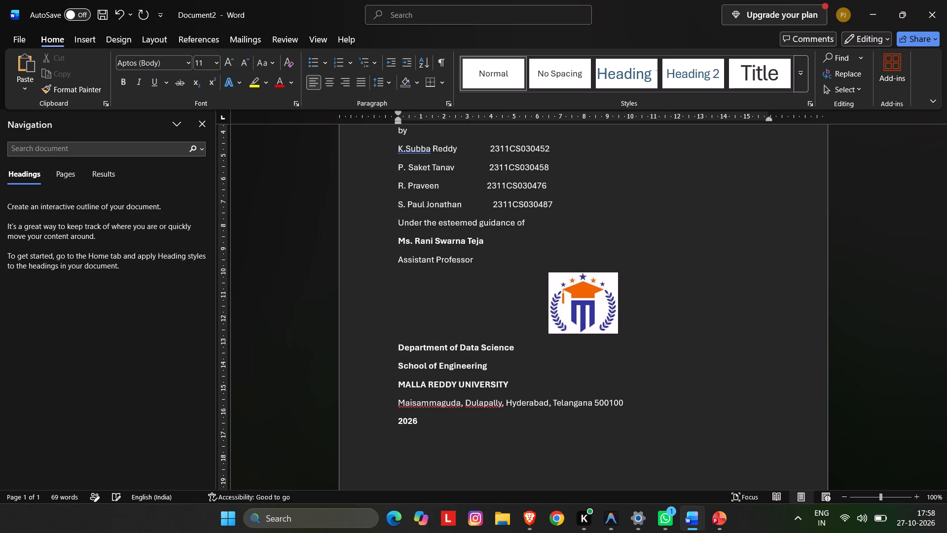
Centre the line "Department of Data Science" beneath the logo by adjusting the number of leading spaces.
key(Down)
key(Left)
key(Left)
key(Left)
key(Left)
key(Left)
key(Left)
key(Left)
key(Left)
key(Left)
key(Left)
key(Left)
key(Left)
key(Left)
key(Left)
key(Left)
key(Left)
key(Left)
key(Left)
key(Left)
key(Left)
key(Right)
key(Right)
key(Right)
key(Right)
key(Right)
key(Right)
key(Right)
key(Right)
key(Right)
key(Right)
key(Right)
key(Right)
key(Left)
key(Left)
key(Left)
key(Left)
key(Left)
key(Left)
key(Left)
key(Left)
key(space)
key(space)
key(space)
key(space)
key(space)
key(space)
key(space)
key(space)
key(space)
key(space)
key(space)
key(space)
key(space)
key(space)
key(space)
key(space)
key(space)
key(space)
key(space)
key(space)
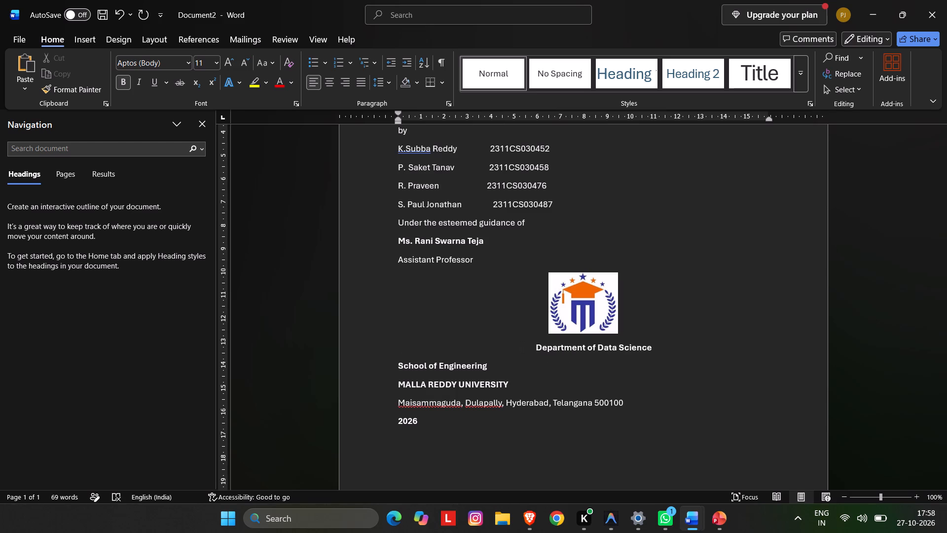
key(Left)
key(Right)
key(BackSpace)
key(BackSpace)
key(BackSpace)
key(BackSpace)
key(BackSpace)
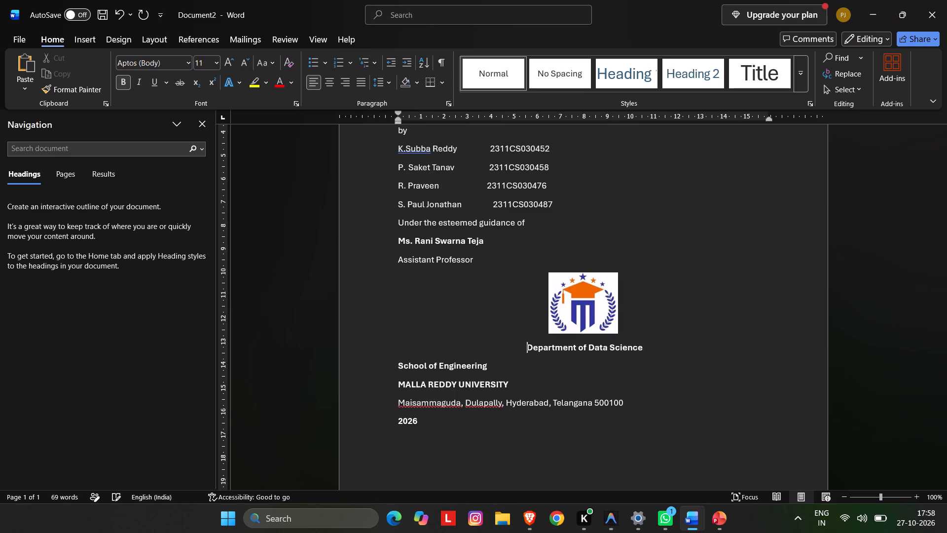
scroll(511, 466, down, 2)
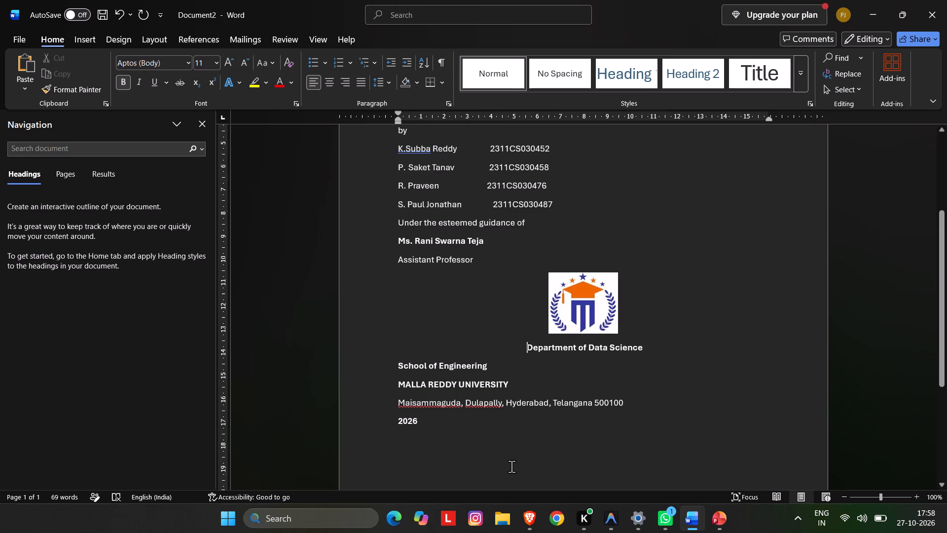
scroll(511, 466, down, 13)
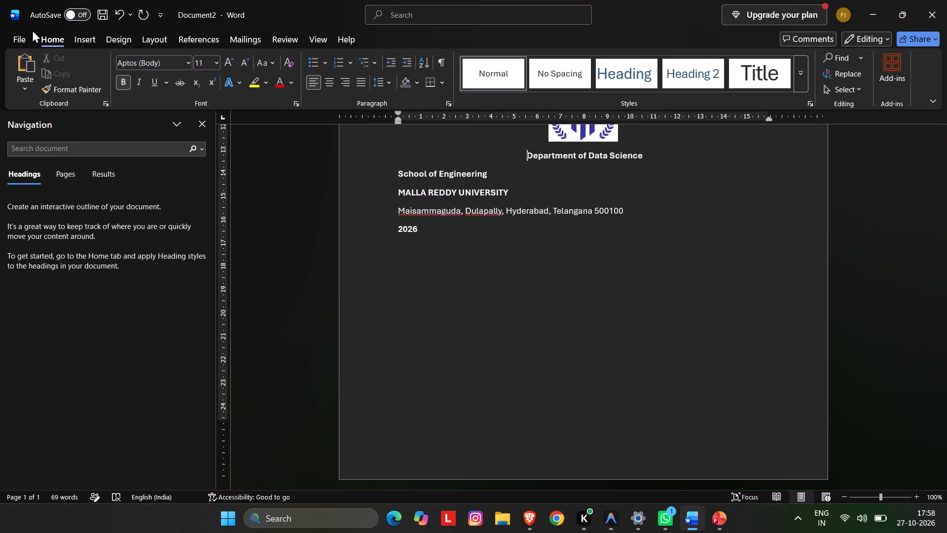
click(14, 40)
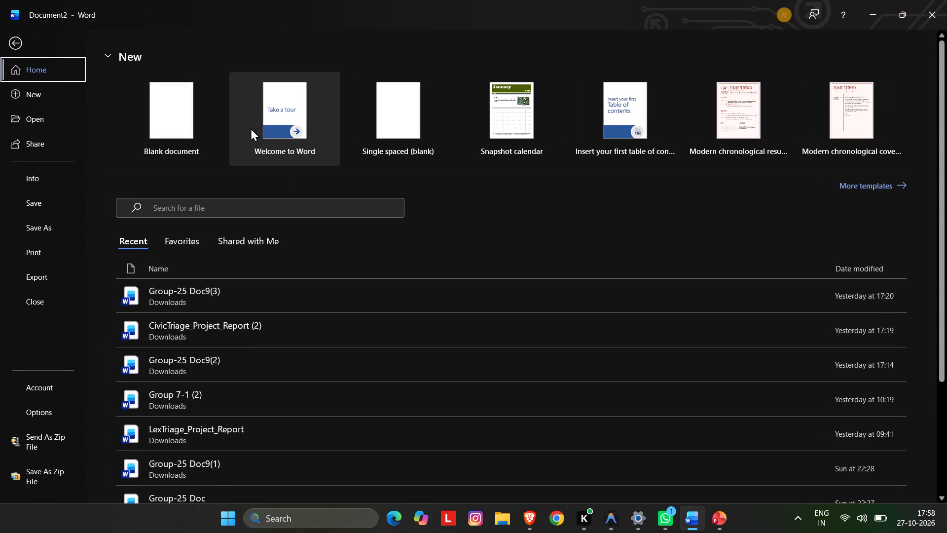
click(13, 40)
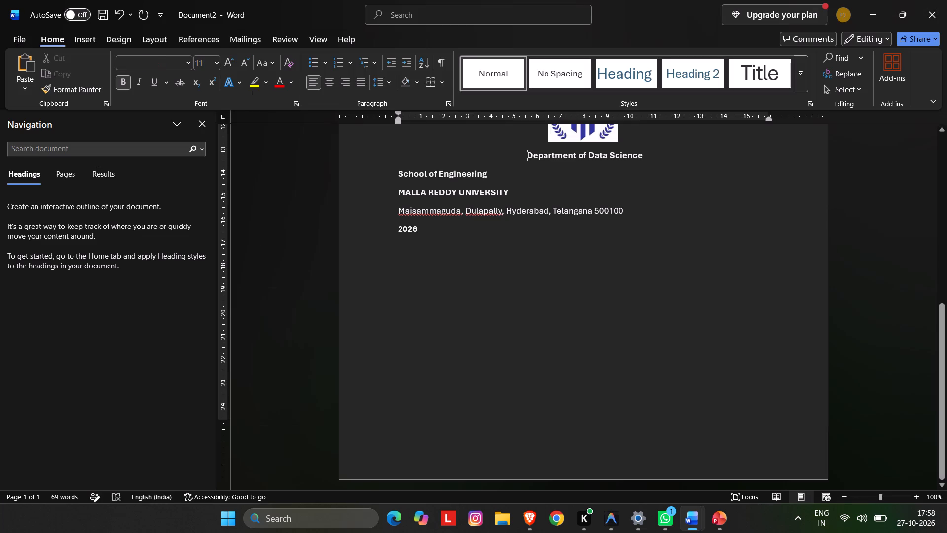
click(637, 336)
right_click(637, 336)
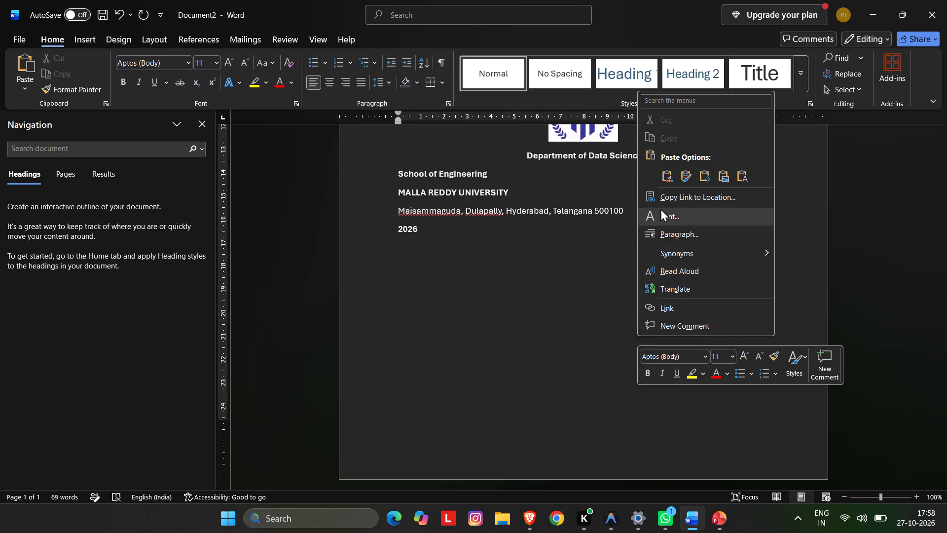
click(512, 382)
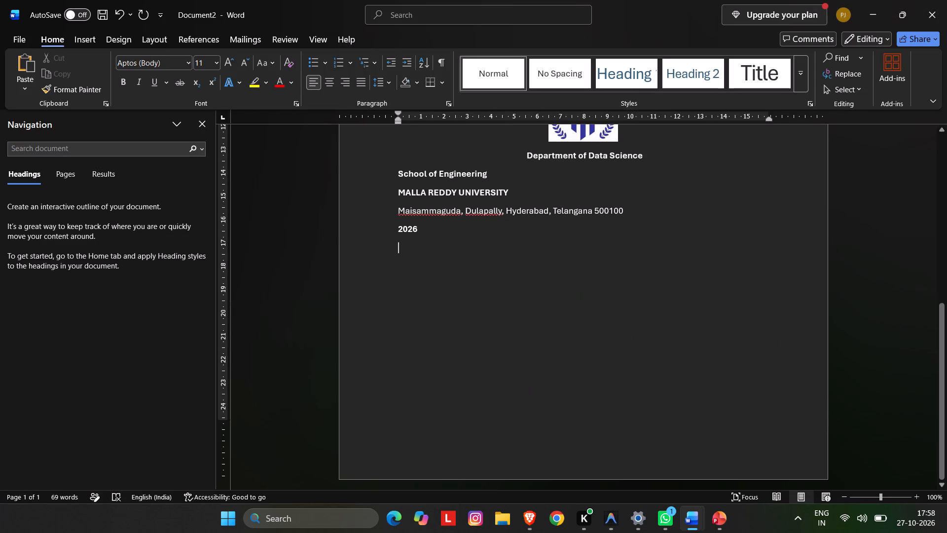
Close the Navigation pane in the new document.
click(208, 123)
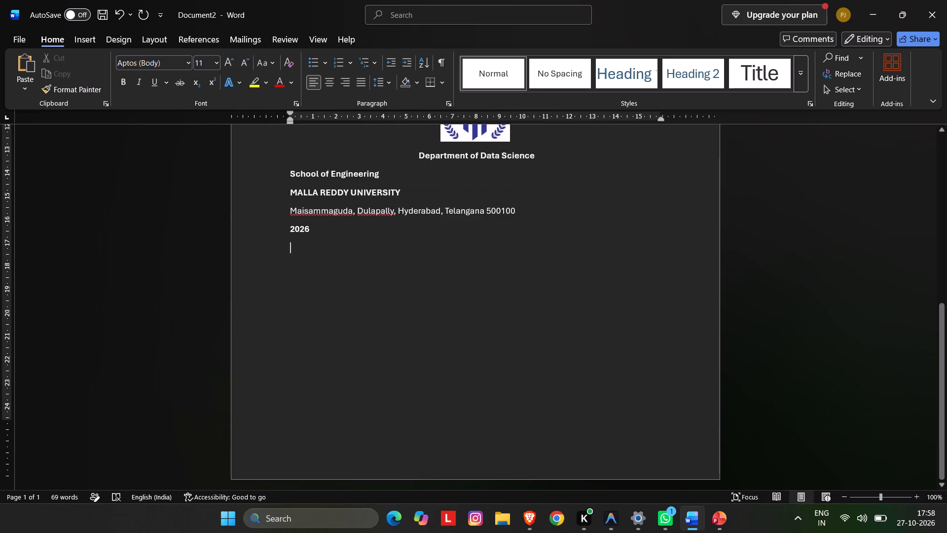
Insert a blank page after the line 2026 at the end of the title page.
click(359, 279)
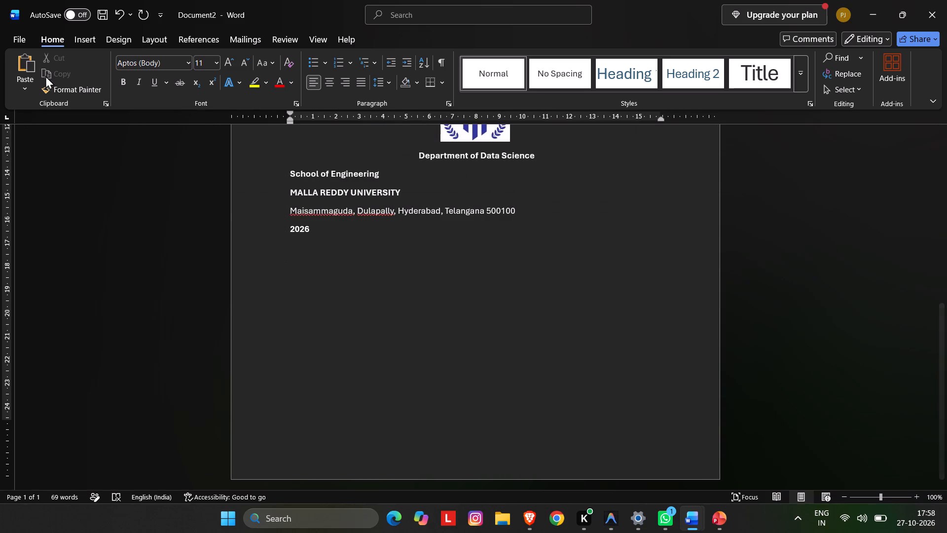
click(84, 43)
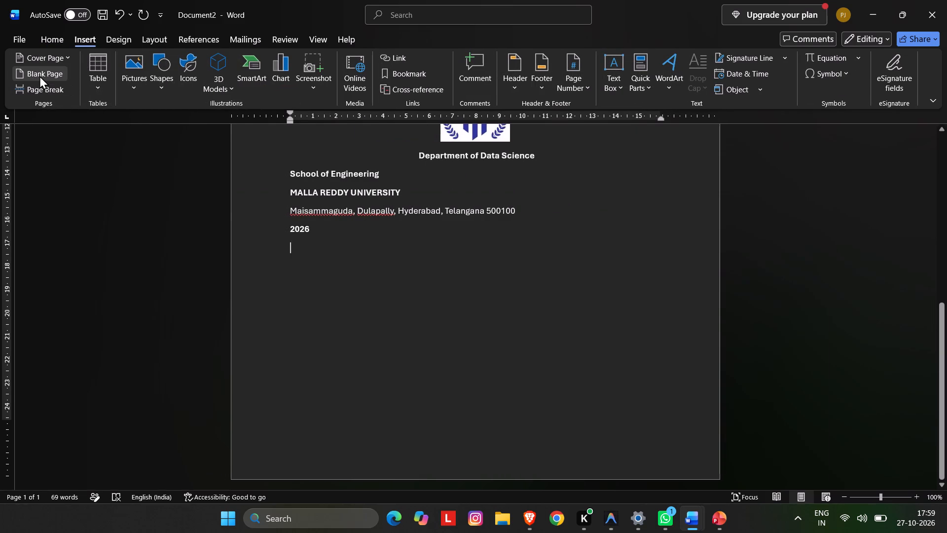
click(39, 76)
Copy the certificate page, from the university banner down to External Examiner, from Group 7-1 (3) onto the new blank page.
scroll(470, 422, down, 1)
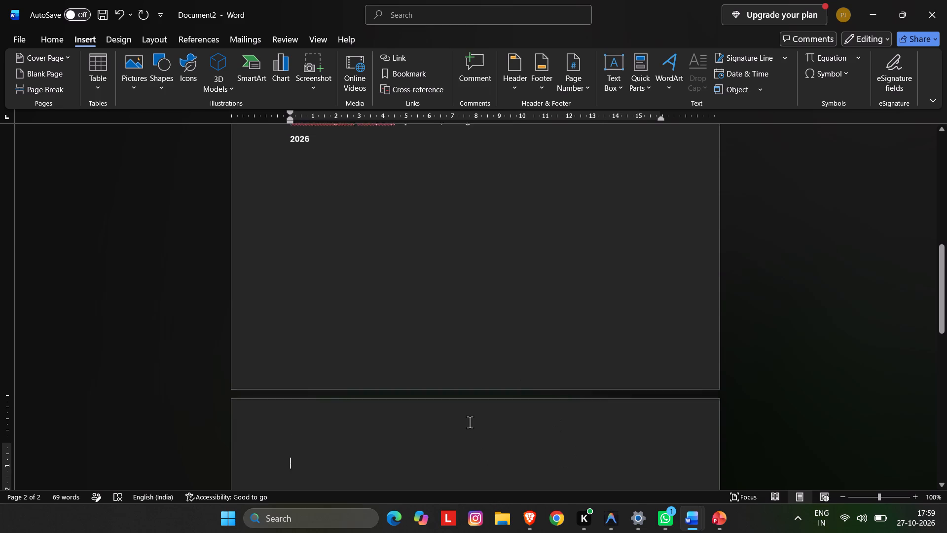
scroll(470, 422, down, 1)
key(alt+Tab)
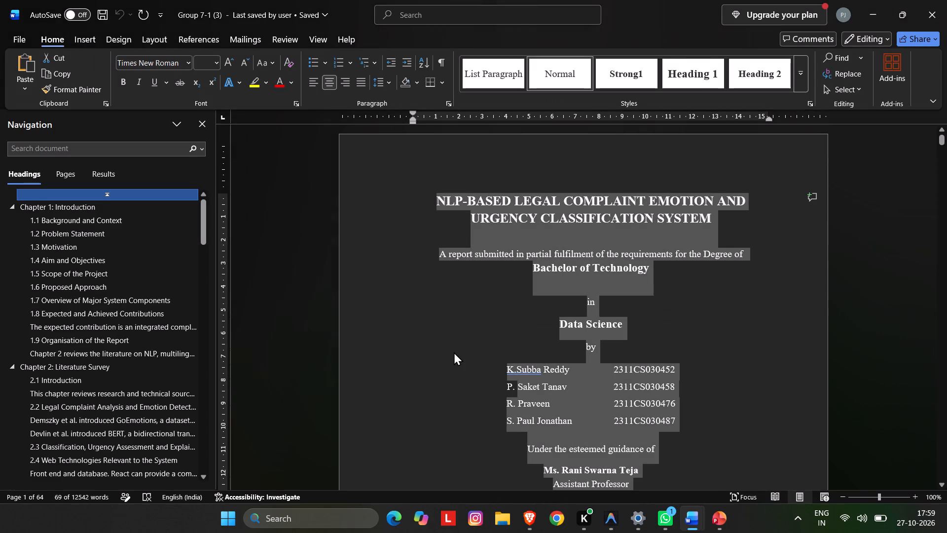
click(454, 352)
scroll(454, 352, down, 14)
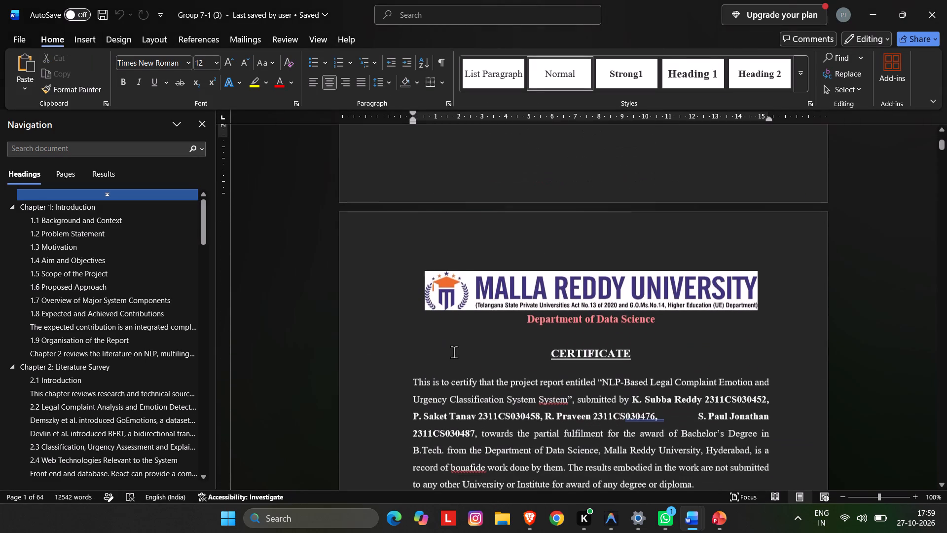
drag(414, 286, 545, 468)
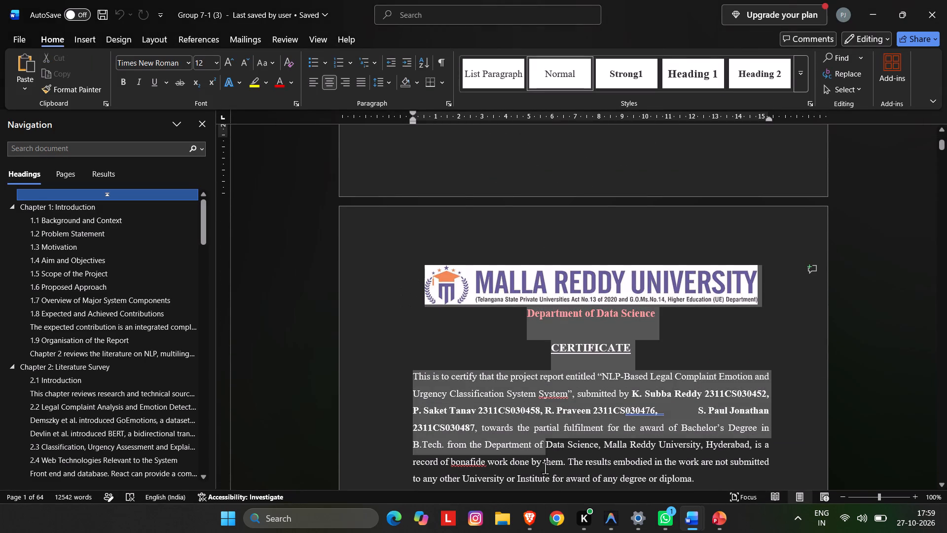
drag(545, 468, 672, 254)
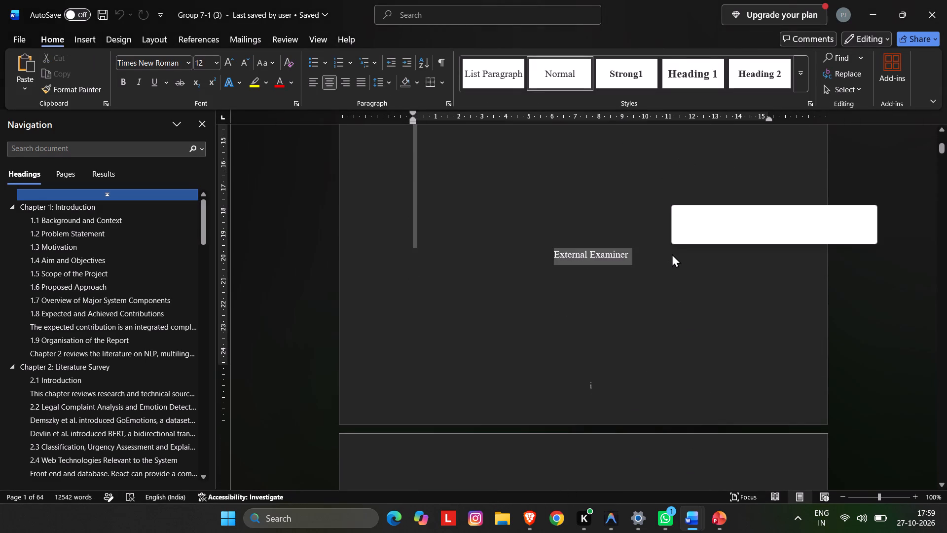
key(ctrl+c)
key(alt+Tab)
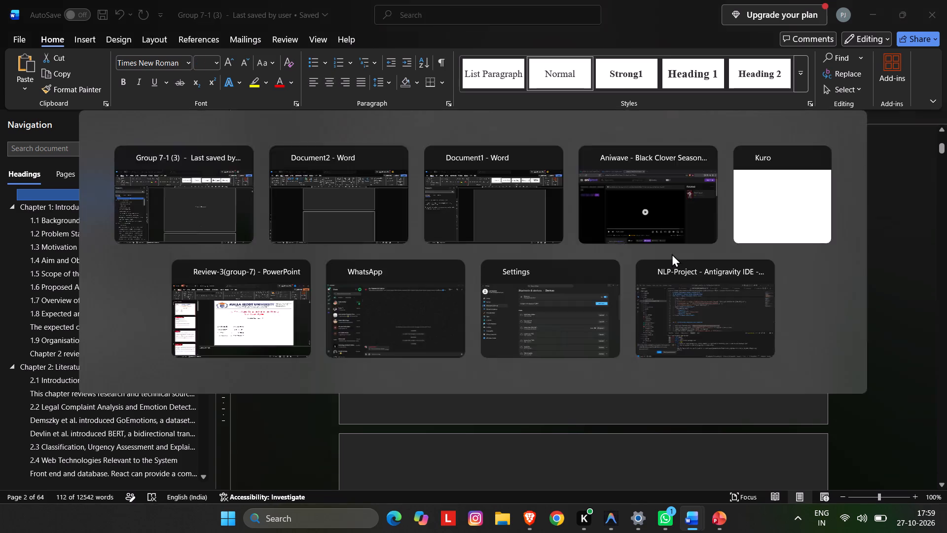
key(ctrl+v)
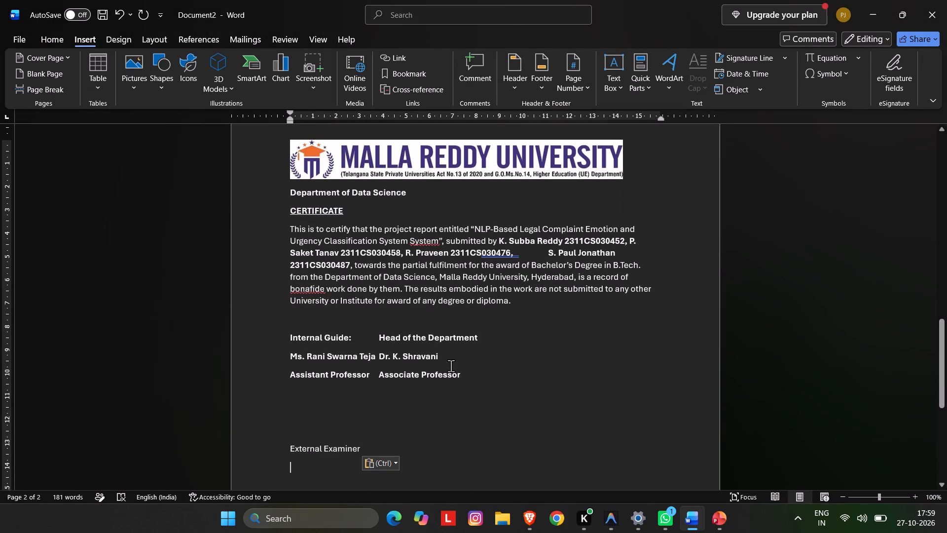
Move the department head's name to the right side of its certificate signature line by inserting spaces before it.
scroll(451, 366, down, 3)
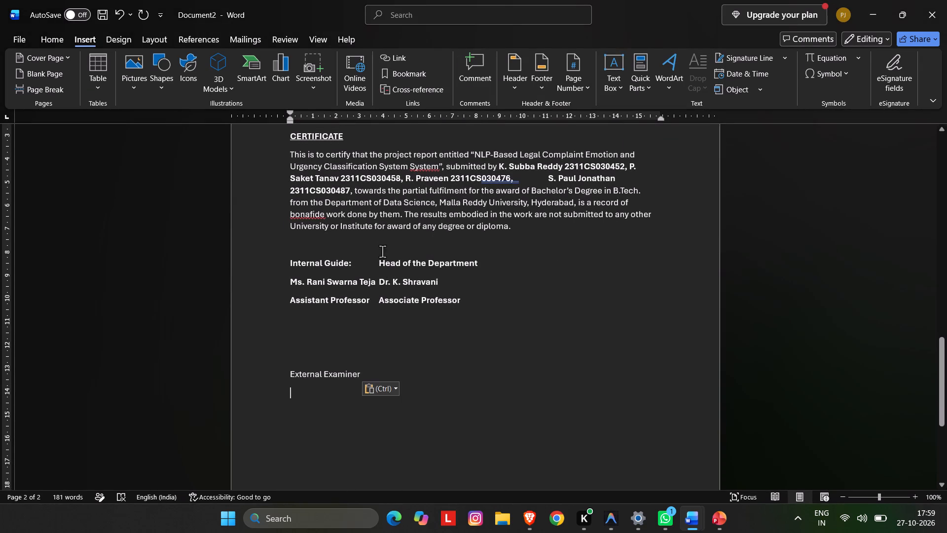
click(379, 285)
key(space)
key(space)
key(space)
key(space)
key(space)
key(space)
key(space)
key(space)
key(space)
key(space)
key(space)
key(space)
key(space)
key(space)
key(space)
key(space)
key(space)
key(space)
key(space)
key(space)
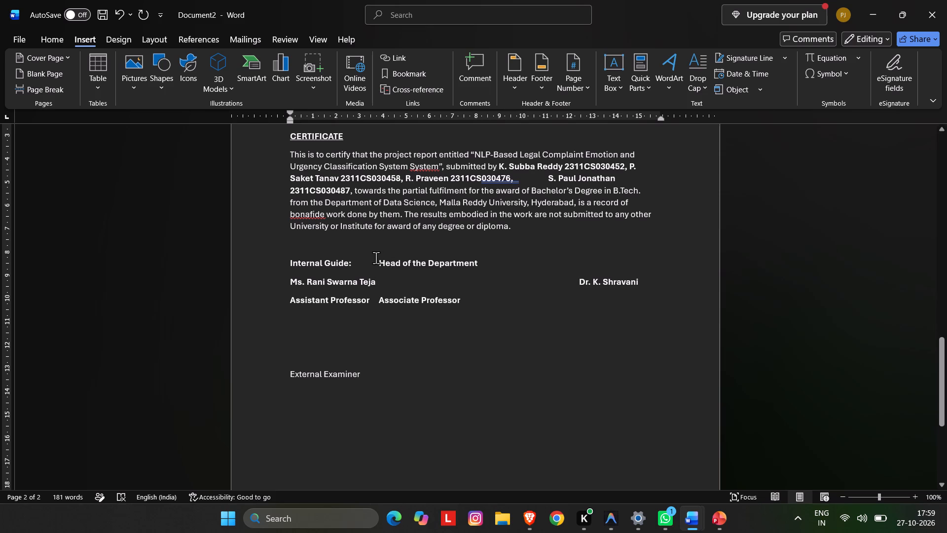
Move "Head of the Department" to the right side of its line, above the department head's name, by inserting spaces before it.
click(378, 261)
key(space)
key(space)
key(space)
key(space)
key(space)
key(space)
key(space)
key(space)
key(space)
key(space)
key(space)
key(space)
key(space)
key(space)
key(space)
key(space)
key(space)
key(space)
key(space)
key(space)
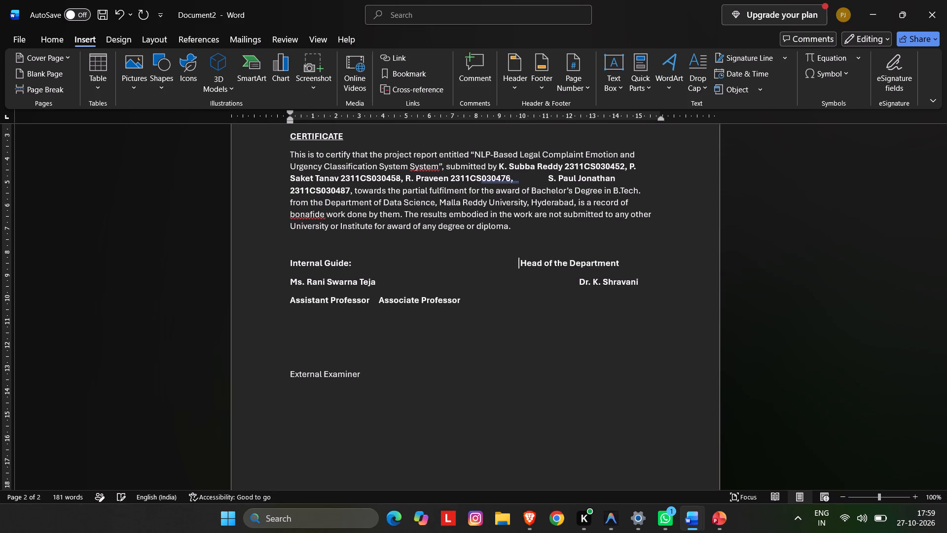
key(space)
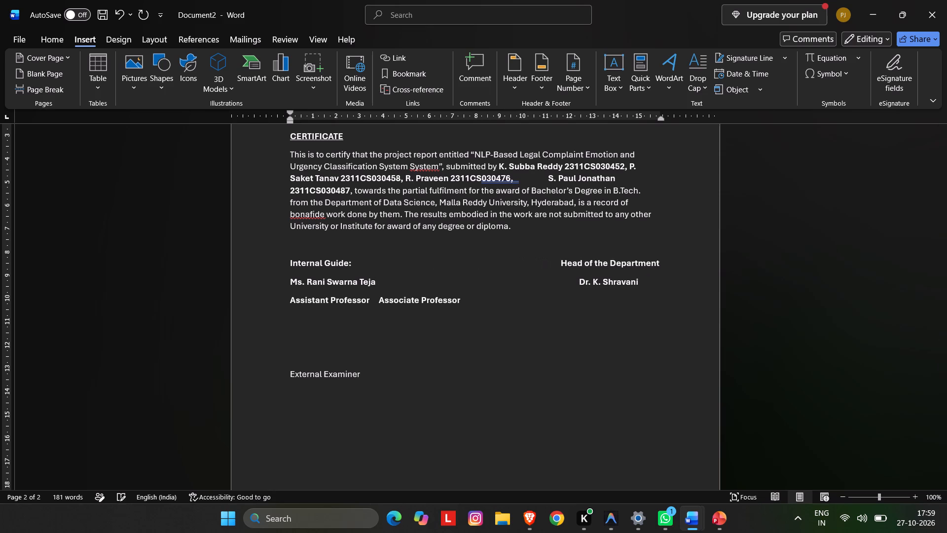
Move "Associate Professor" to the right side of its line, beneath the department head's name, by inserting spaces before it.
click(378, 301)
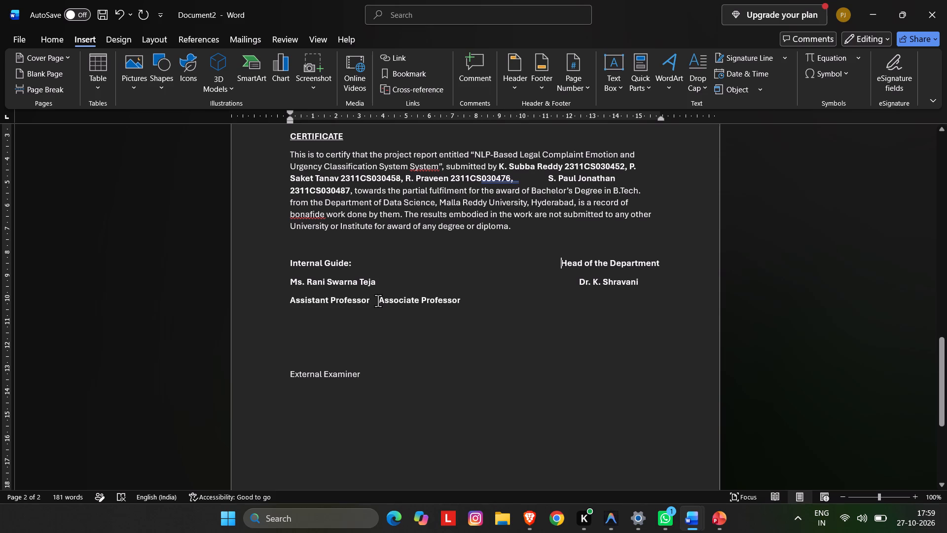
key(space)
key(space)
key(space)
key(space)
key(space)
key(space)
key(space)
key(space)
key(space)
key(space)
key(space)
key(space)
key(space)
key(space)
key(space)
key(space)
key(space)
key(space)
key(space)
key(space)
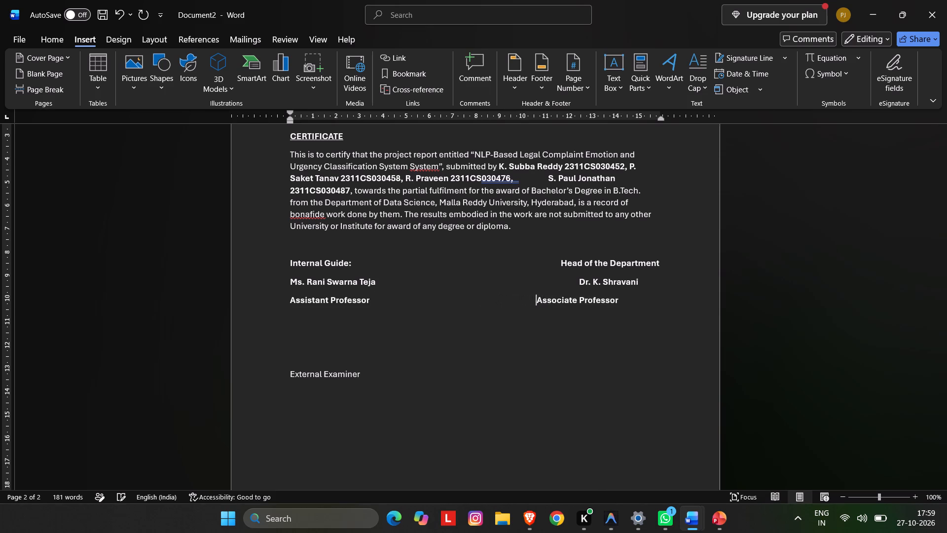
key(space)
key(space)
key(space)
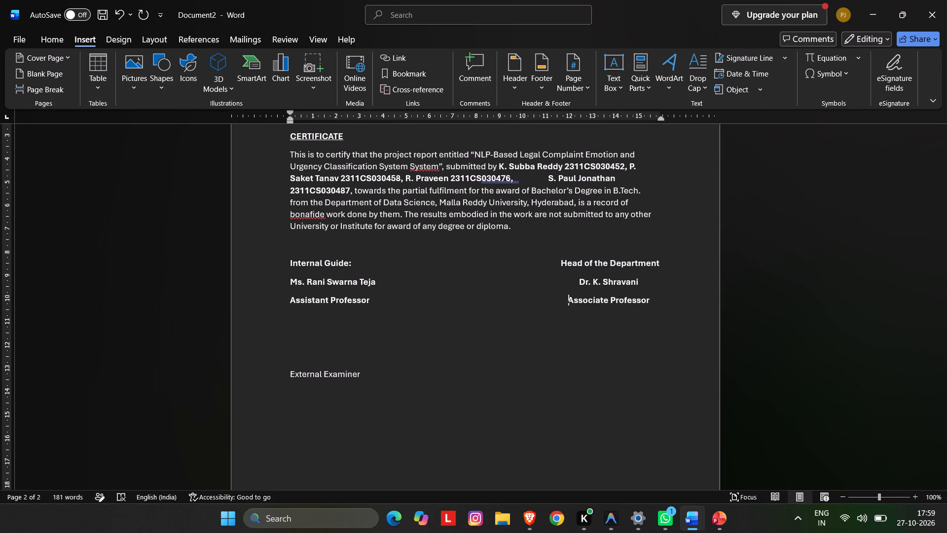
Insert a blank page after the External Examiner line of the certificate.
scroll(378, 301, down, 16)
scroll(378, 301, down, 10)
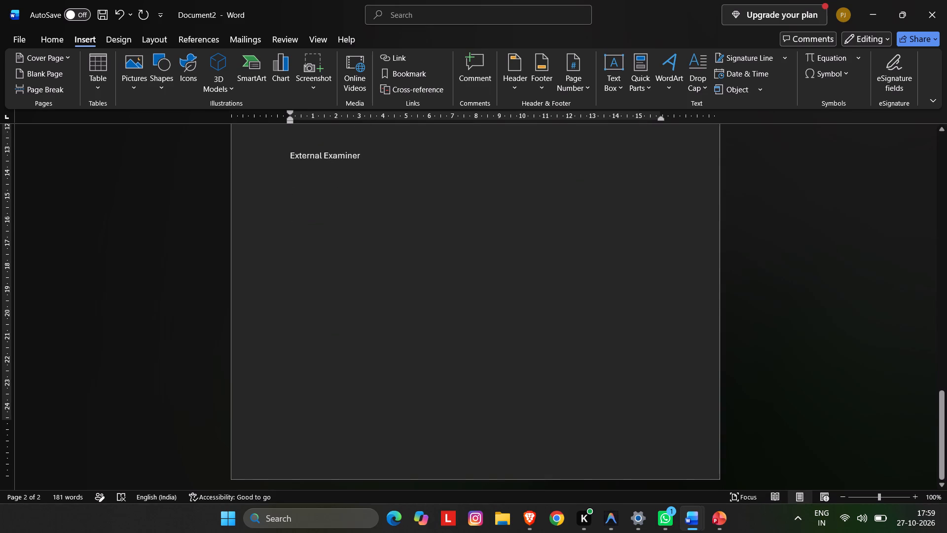
scroll(378, 301, up, 6)
click(457, 378)
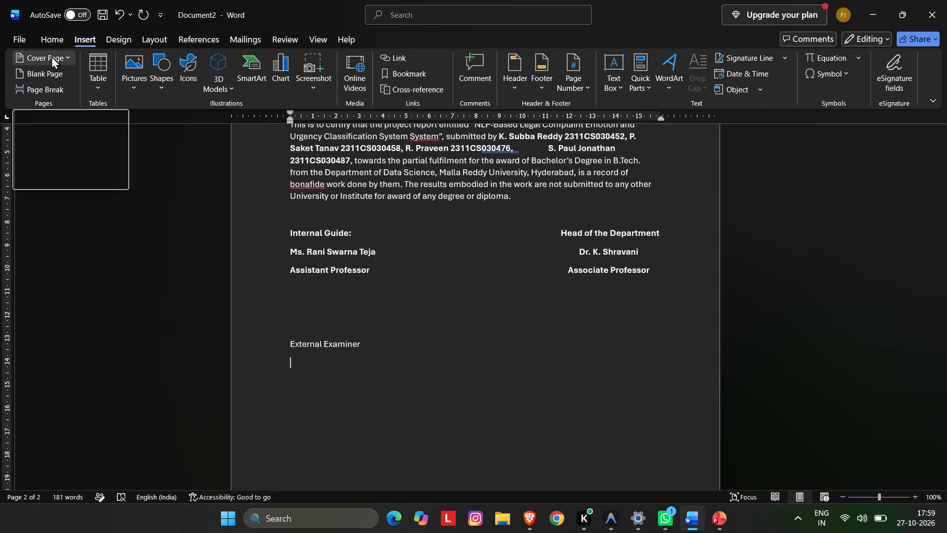
click(55, 73)
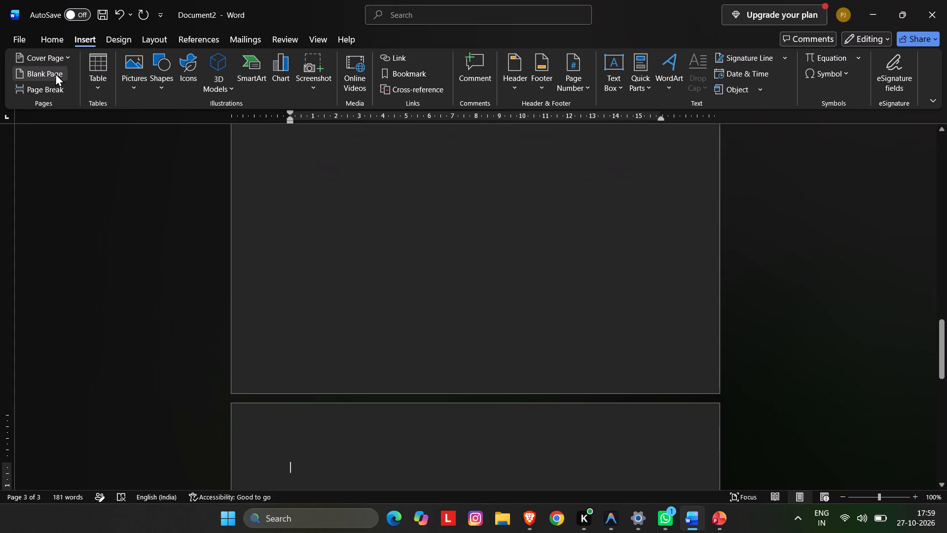
Copy the declaration, from the DECLARATION heading down to "Date:", from Group 7-1 (3) onto the new third page.
key(alt+Tab)
click(55, 73)
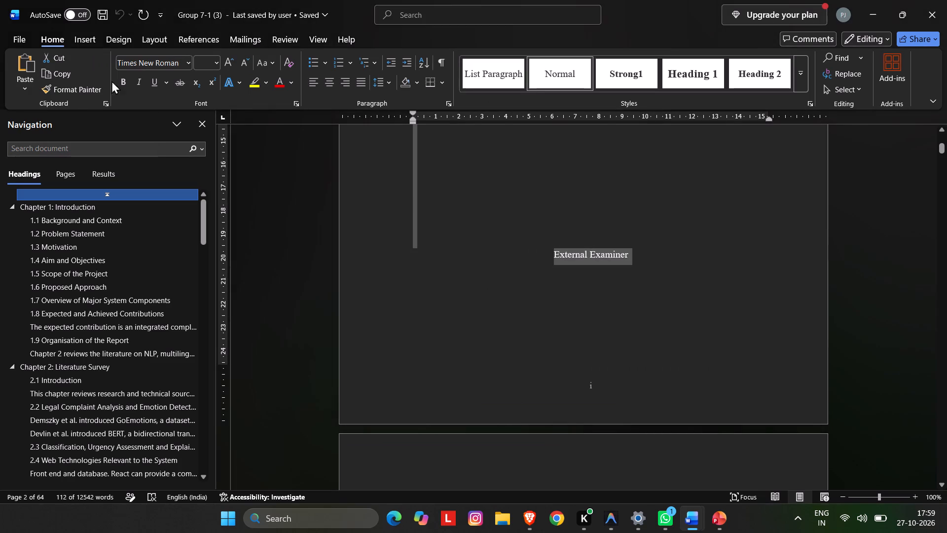
click(608, 303)
scroll(608, 303, down, 8)
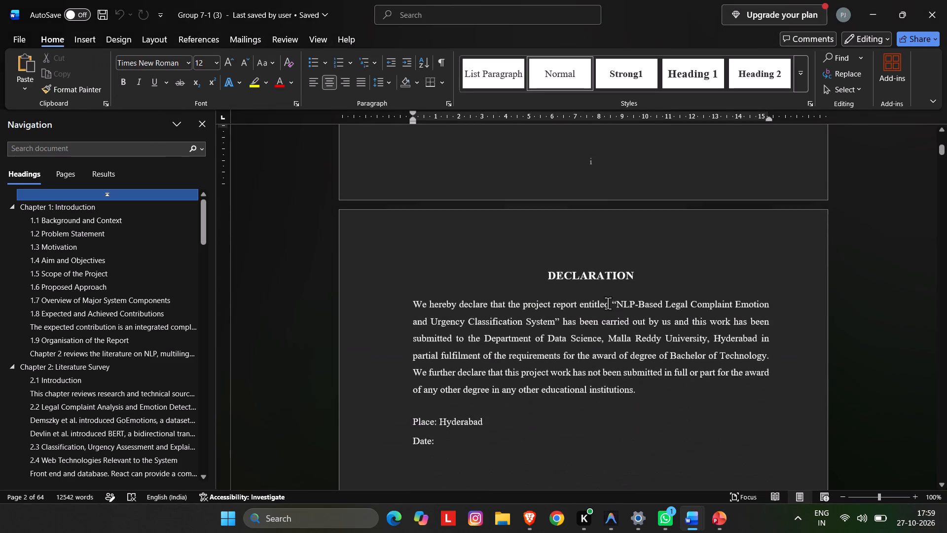
scroll(608, 303, down, 1)
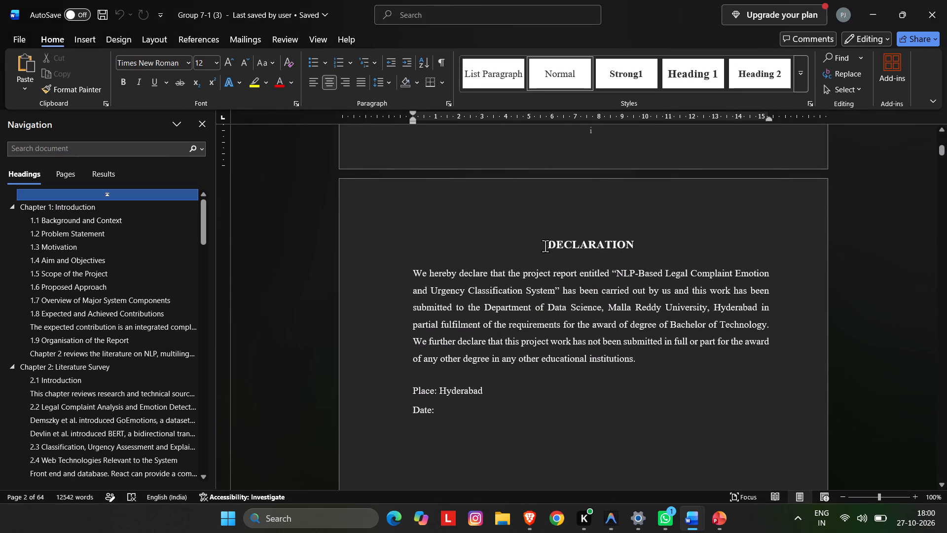
drag(547, 244, 497, 402)
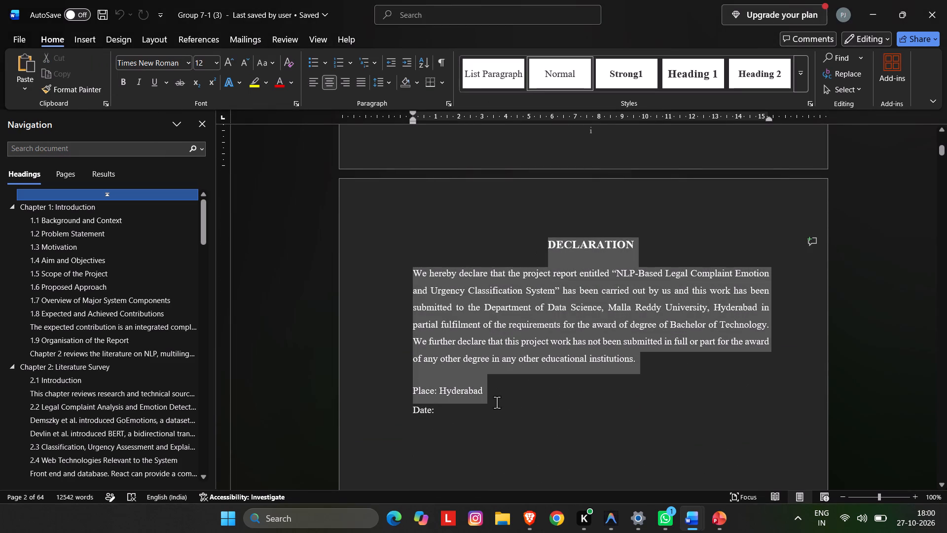
drag(497, 402, 504, 408)
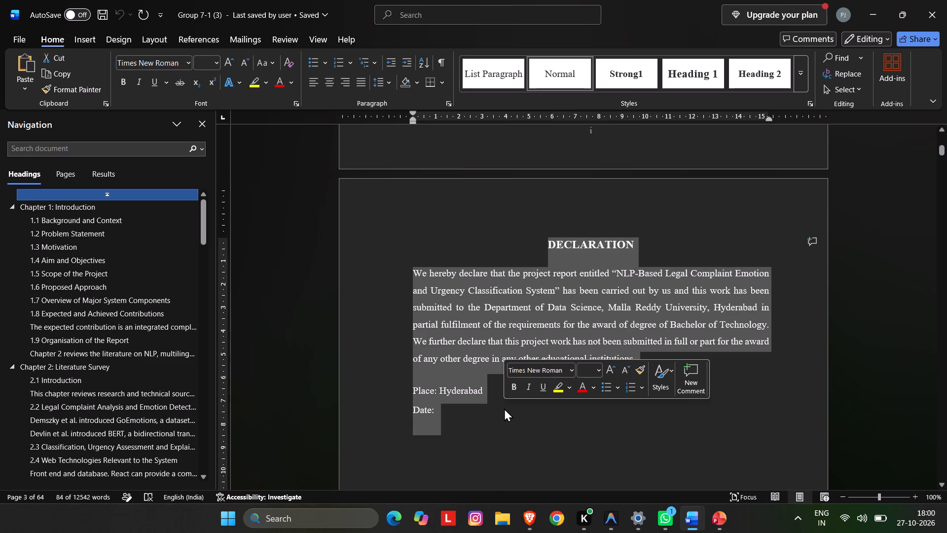
key(ctrl+c)
key(alt+Tab)
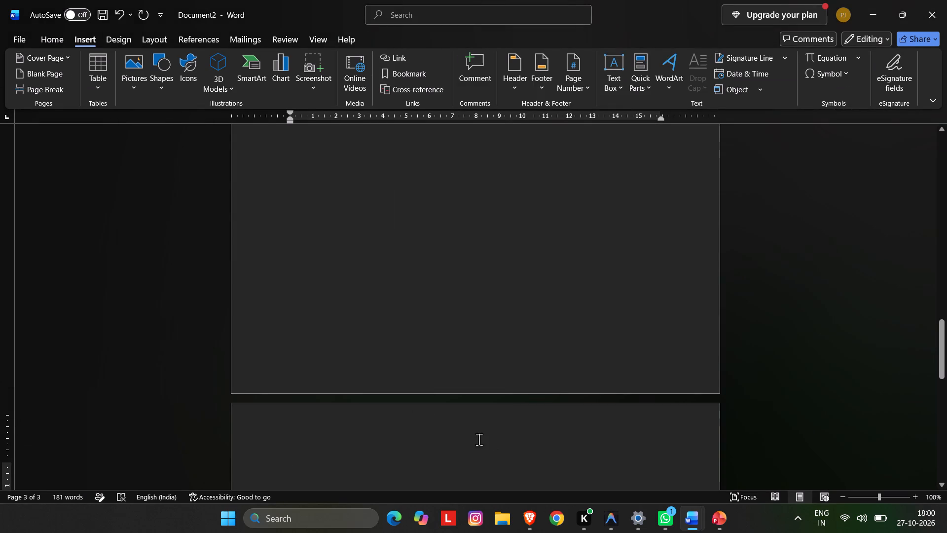
key(ctrl+v)
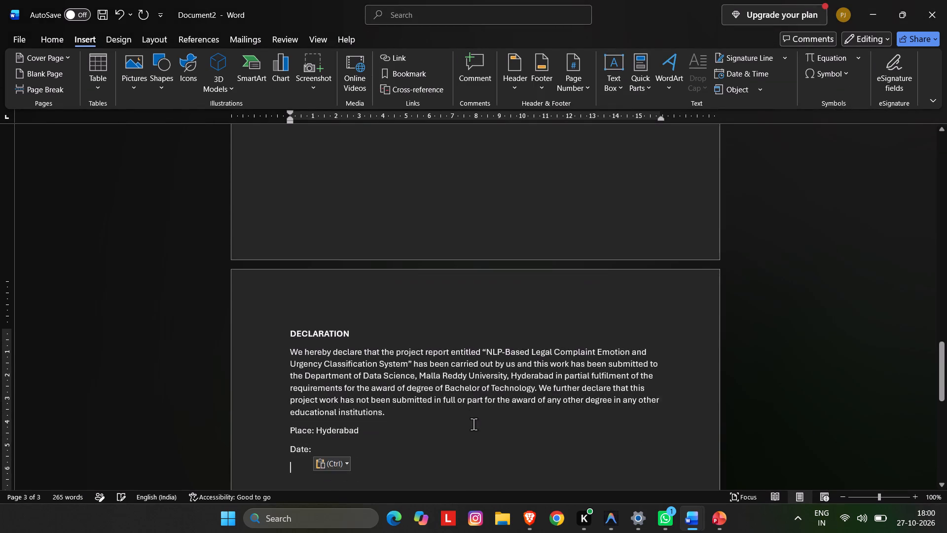
Centre the DECLARATION heading on its page by inserting spaces before it.
scroll(473, 424, down, 5)
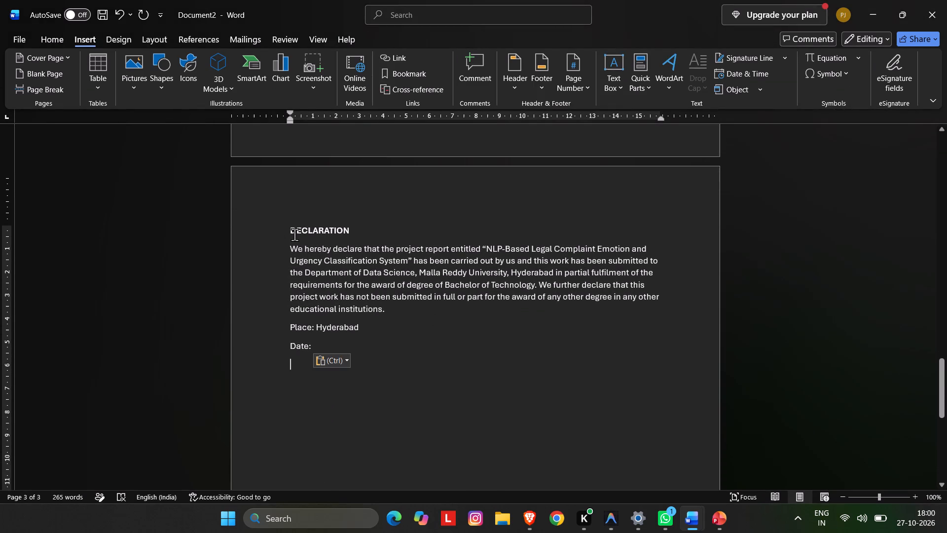
click(289, 231)
key(space)
key(space)
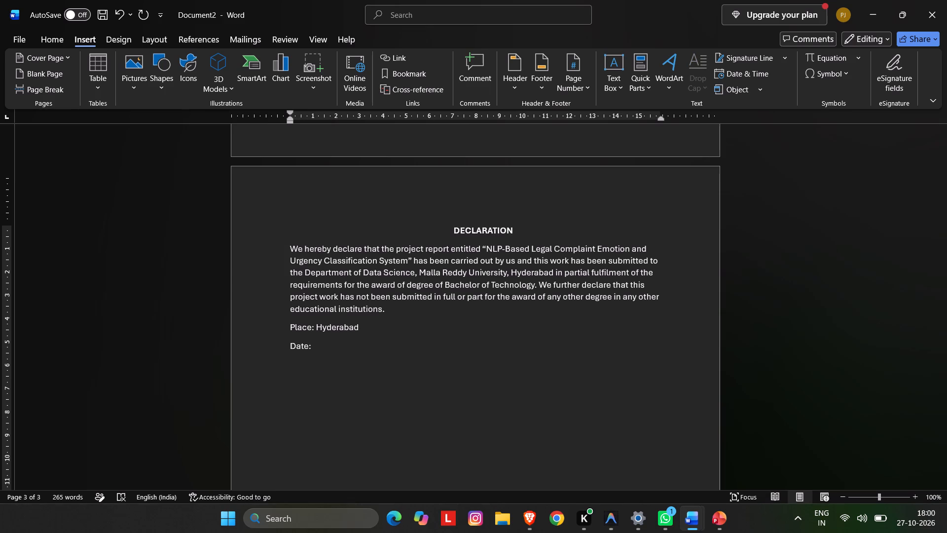
Insert a blank page after the "Date:" line of the declaration.
scroll(345, 441, down, 2)
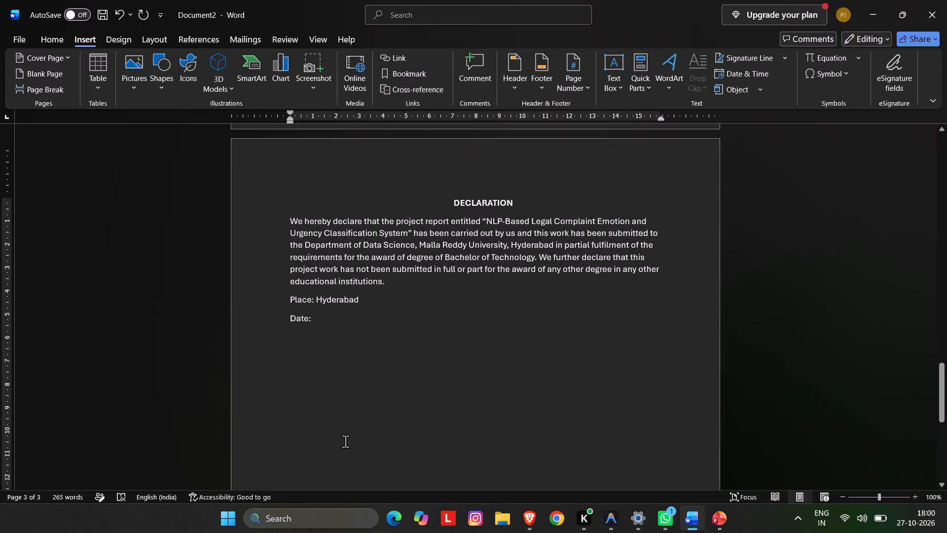
scroll(345, 441, down, 2)
click(445, 285)
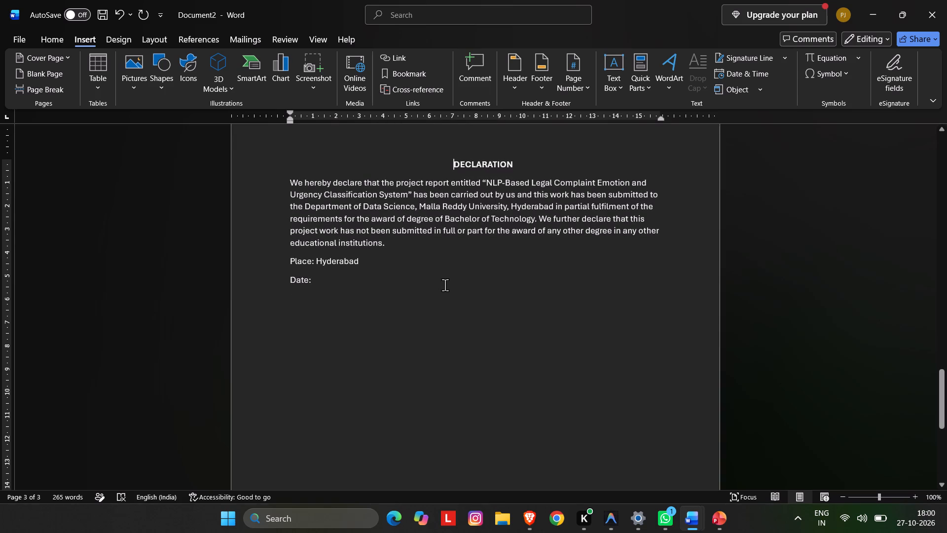
right_click(445, 285)
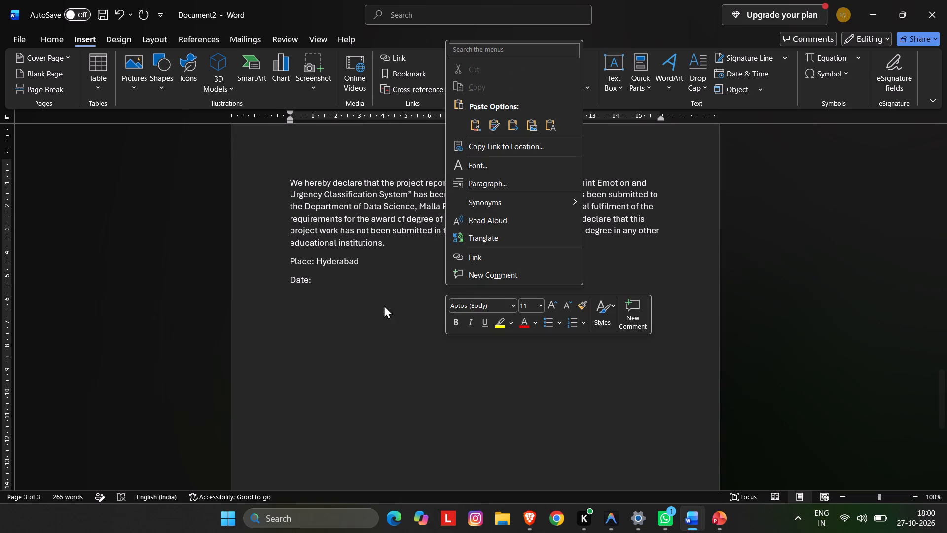
click(29, 74)
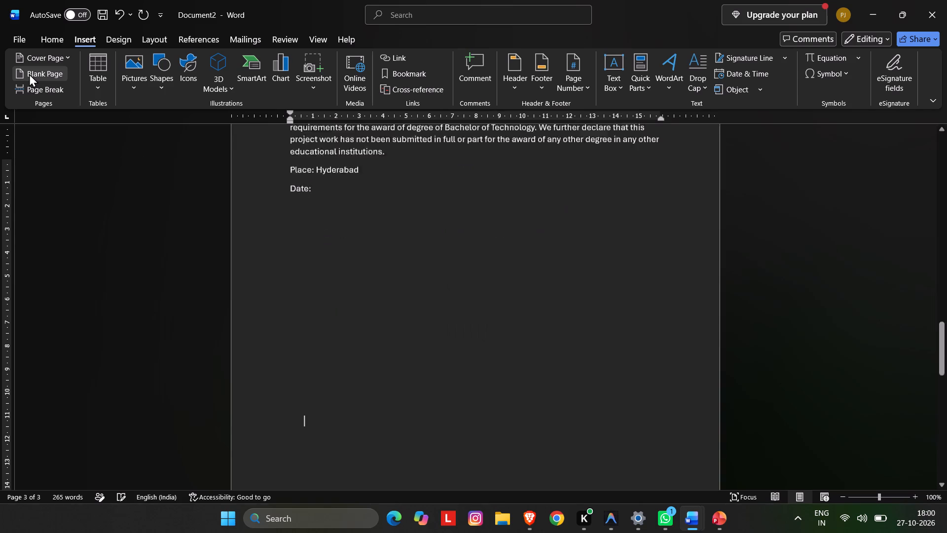
Copy the acknowledgement, from the ACKNOWLEDGEMENT heading through its last paragraph, from Group 7-1 (3) onto the new fourth page of Document2.
key(alt+Tab)
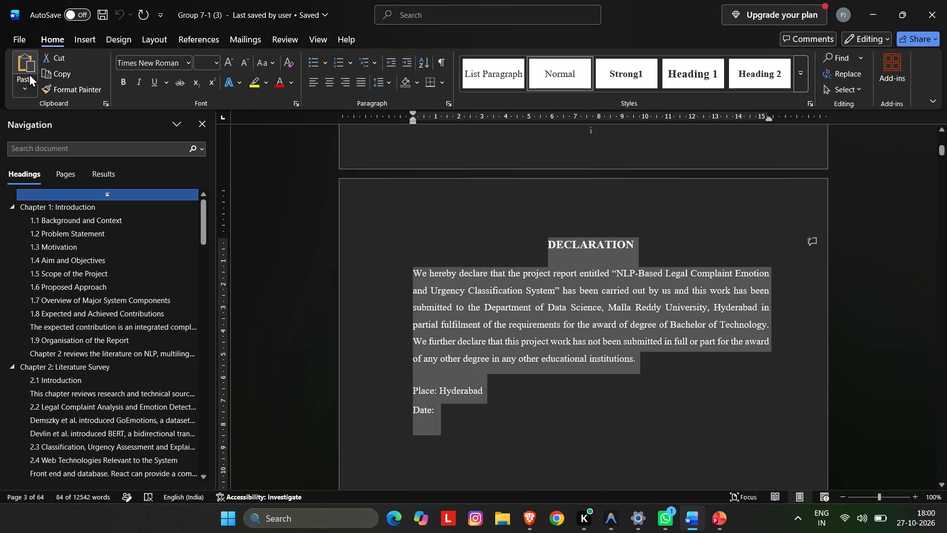
click(526, 425)
scroll(526, 425, down, 7)
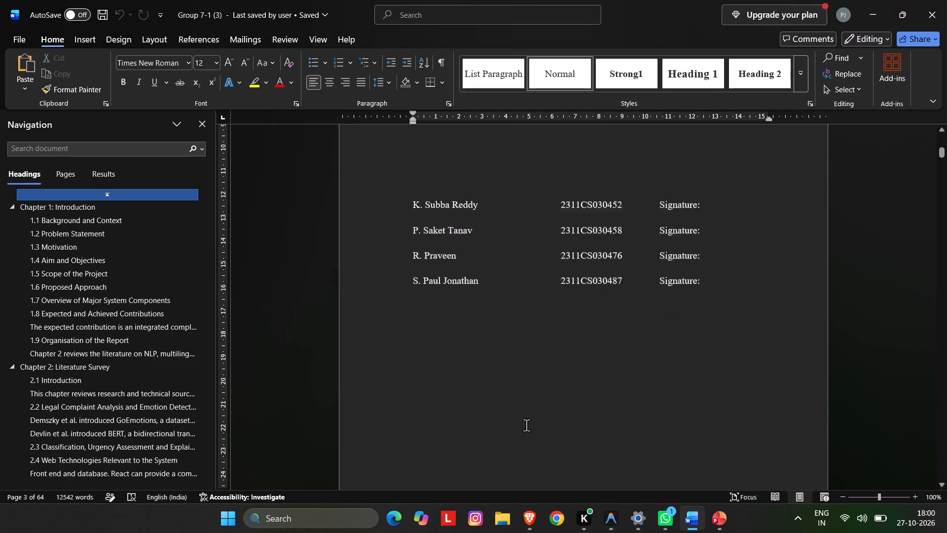
scroll(526, 425, down, 5)
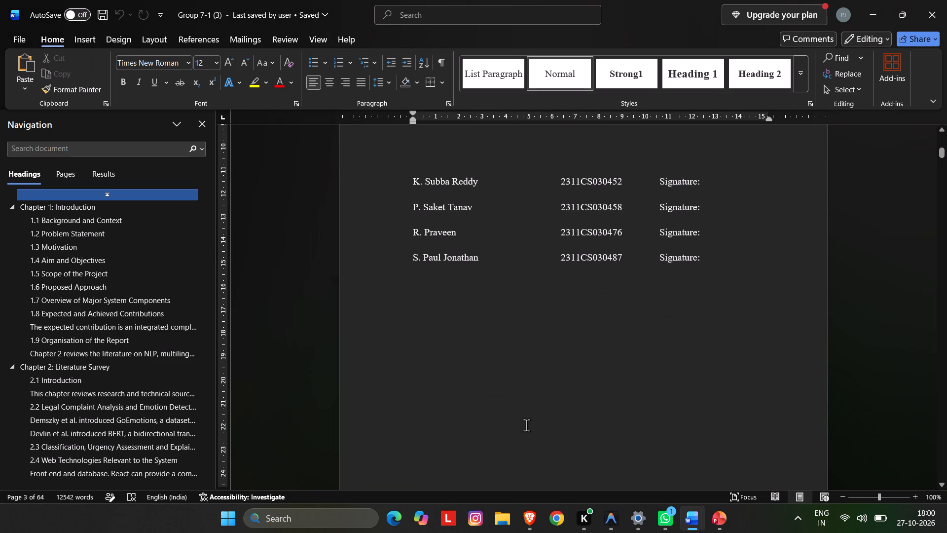
scroll(526, 425, down, 7)
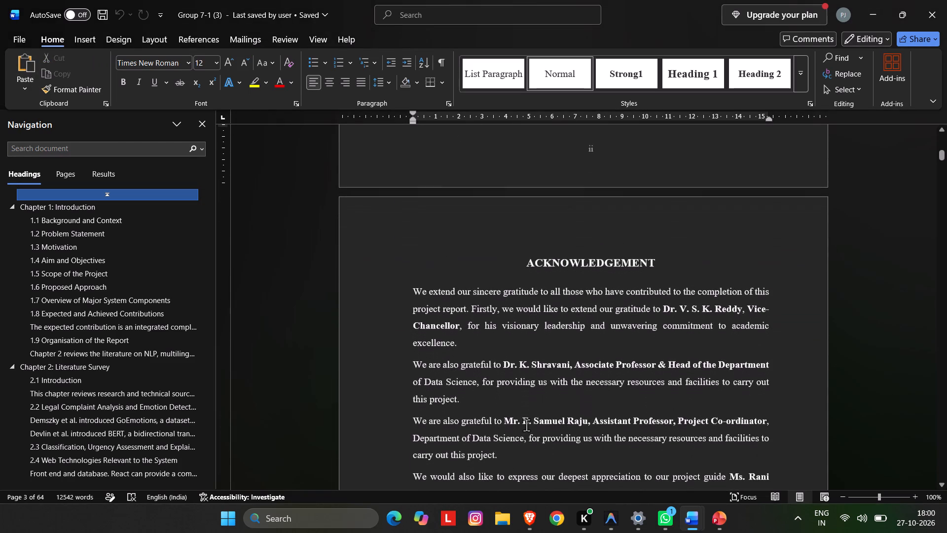
drag(521, 258, 521, 305)
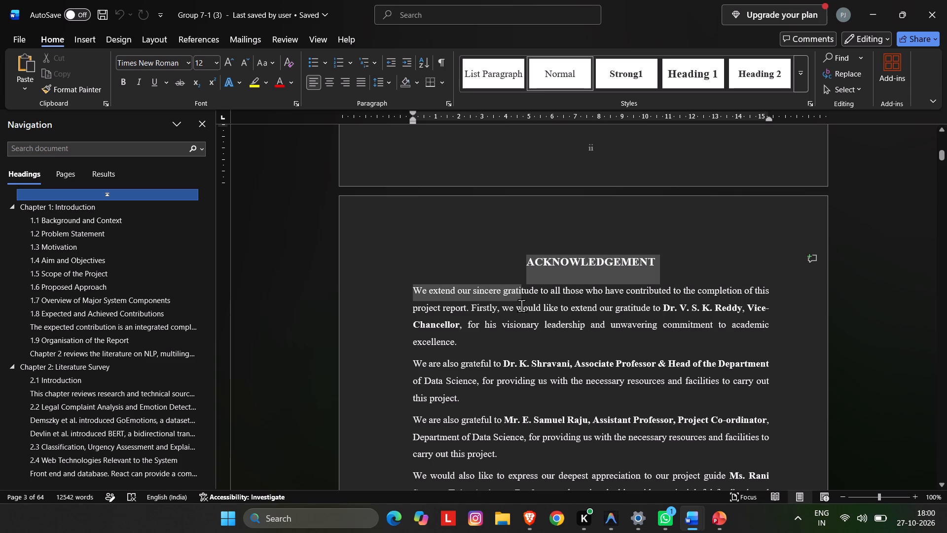
drag(521, 305, 573, 492)
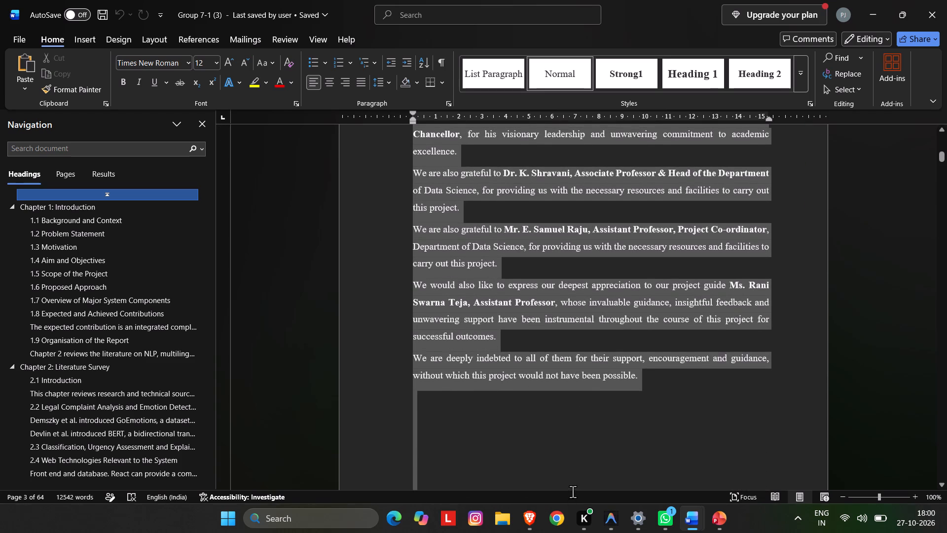
drag(573, 492, 670, 362)
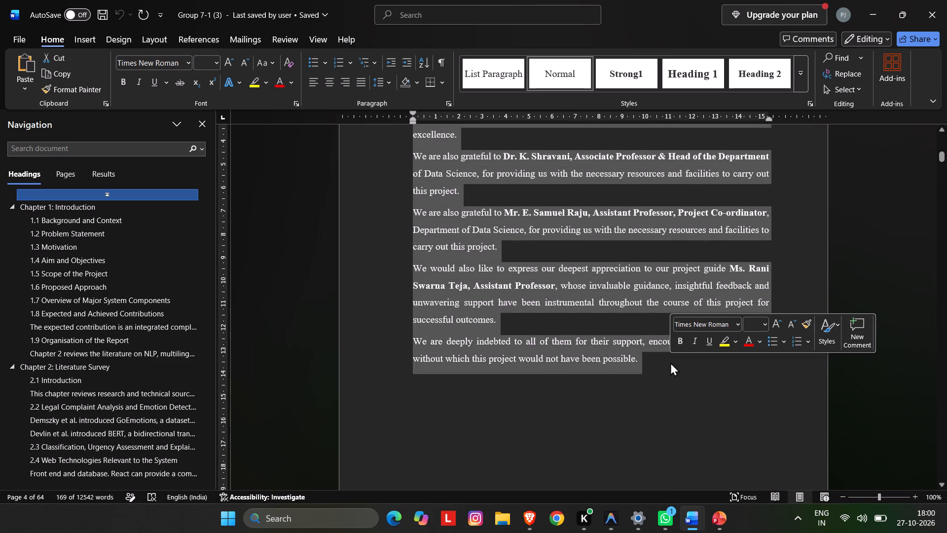
key(ctrl+c)
ctrl+click(670, 362)
key(alt+Tab)
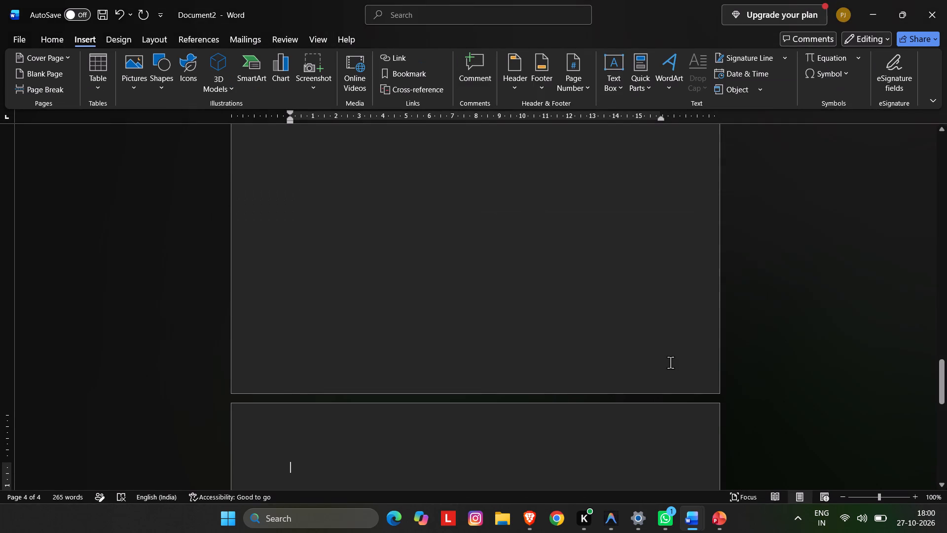
key(ctrl+v)
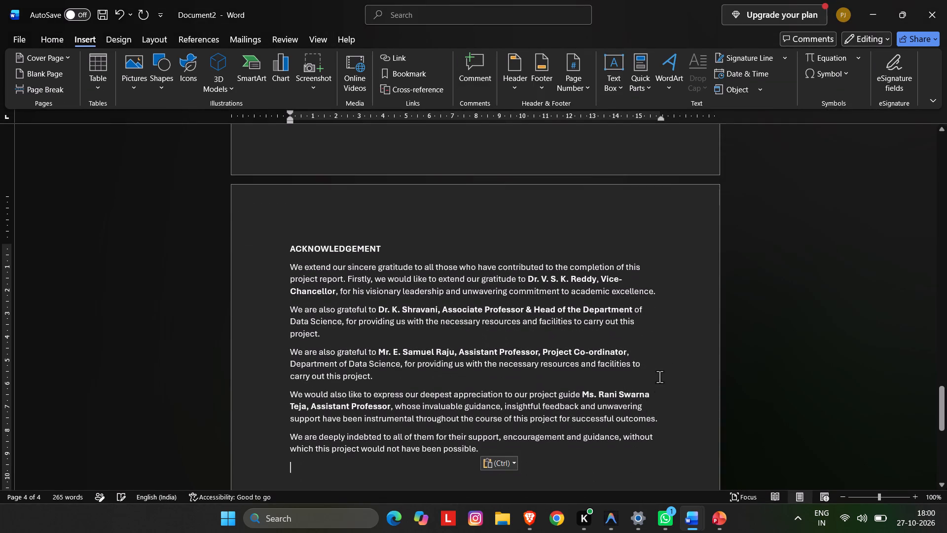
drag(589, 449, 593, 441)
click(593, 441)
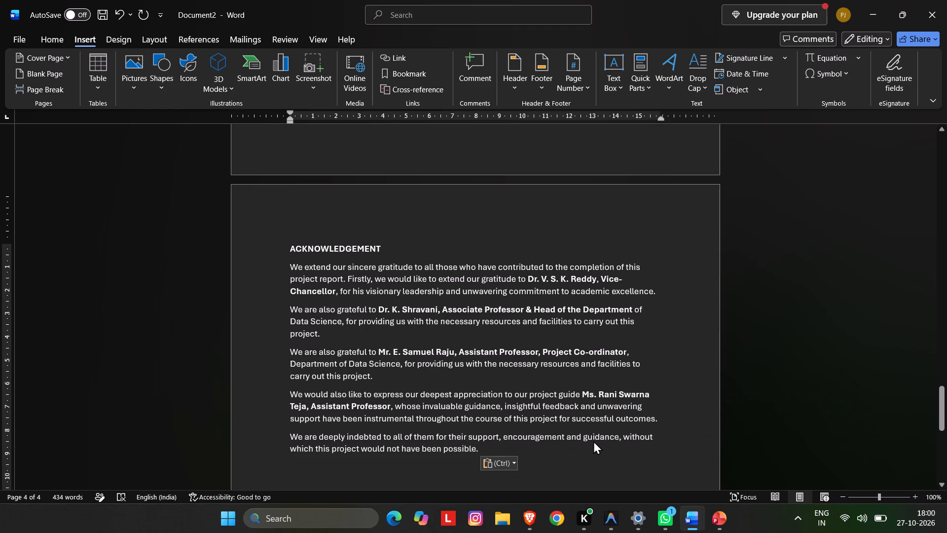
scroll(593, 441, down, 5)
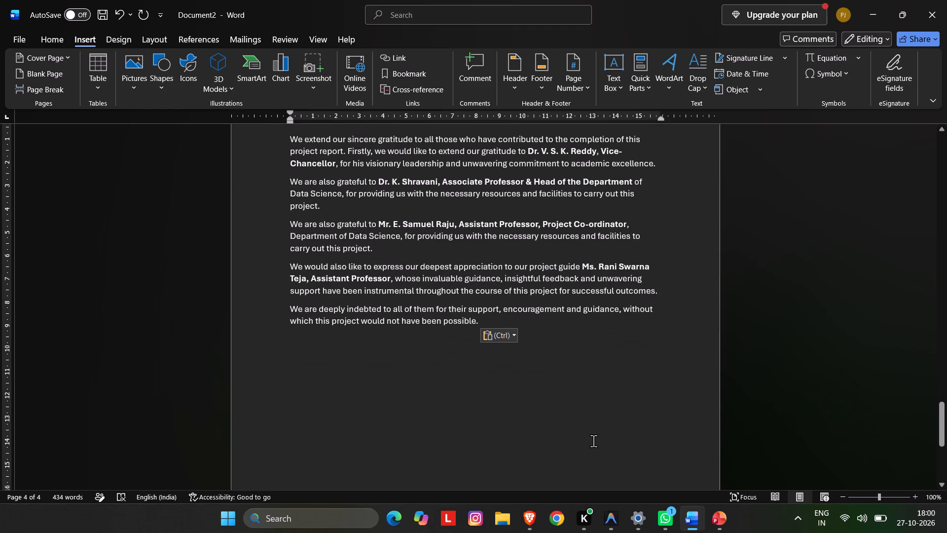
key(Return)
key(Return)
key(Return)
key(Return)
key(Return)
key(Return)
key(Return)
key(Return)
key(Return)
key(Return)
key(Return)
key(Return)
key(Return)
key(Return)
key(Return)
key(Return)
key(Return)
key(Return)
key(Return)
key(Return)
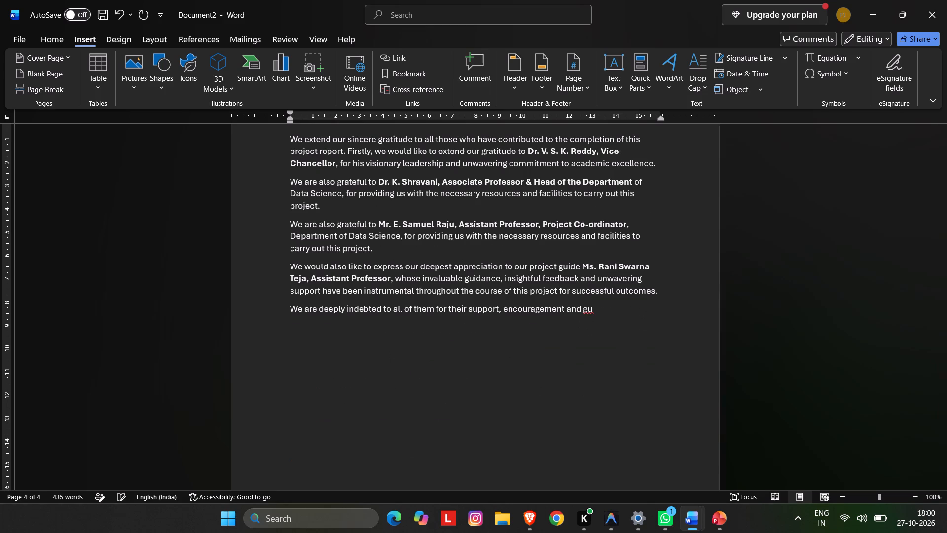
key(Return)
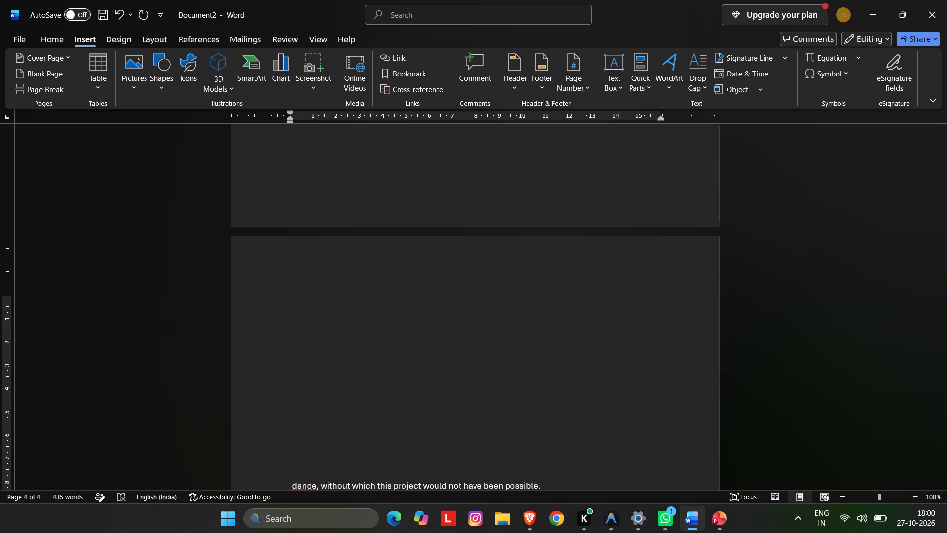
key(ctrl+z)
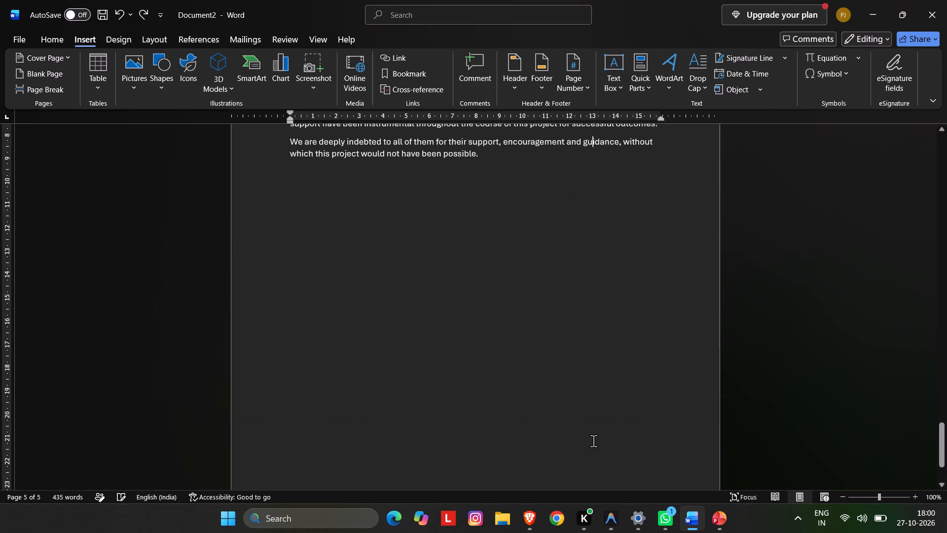
Fill the rest of the acknowledgement page with blank lines below its last paragraph, removing the surplus lines that spill onto the following page.
click(546, 368)
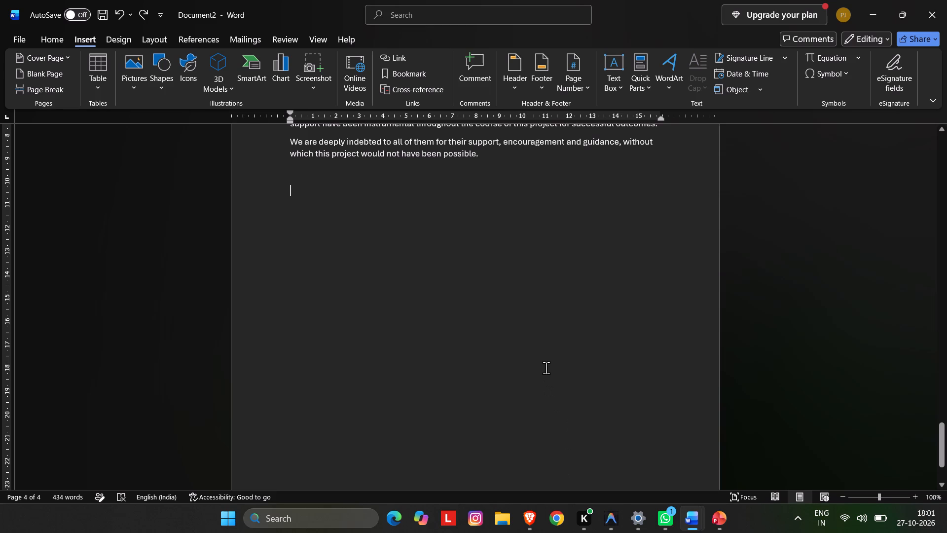
key(Return)
key(Return)
key(Return)
key(Return)
key(Return)
key(Return)
key(Return)
key(Return)
key(Return)
key(Return)
key(Return)
key(Return)
key(Return)
key(Return)
key(Return)
key(Return)
key(Return)
key(Return)
key(Return)
key(Return)
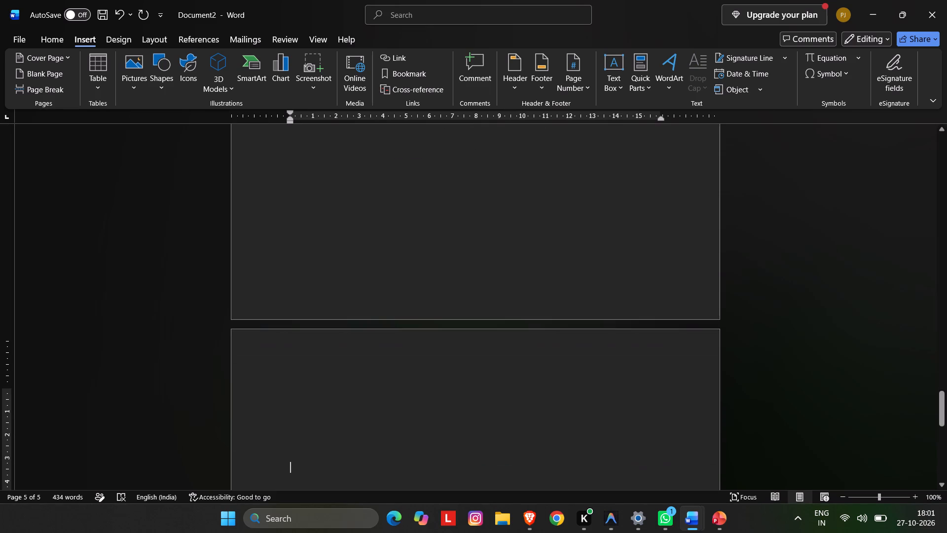
key(BackSpace)
key(BackSpace)
key(BackSpace)
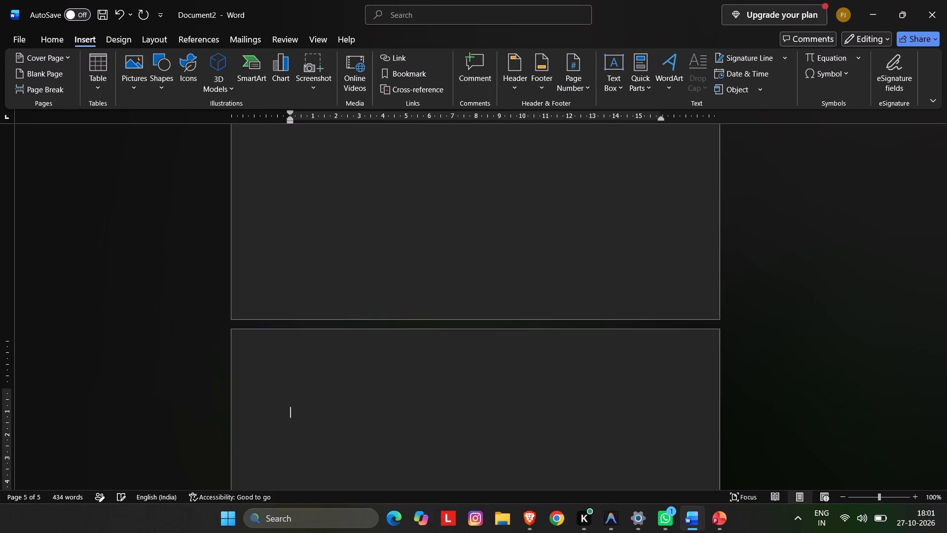
key(BackSpace)
key(BackSpace)
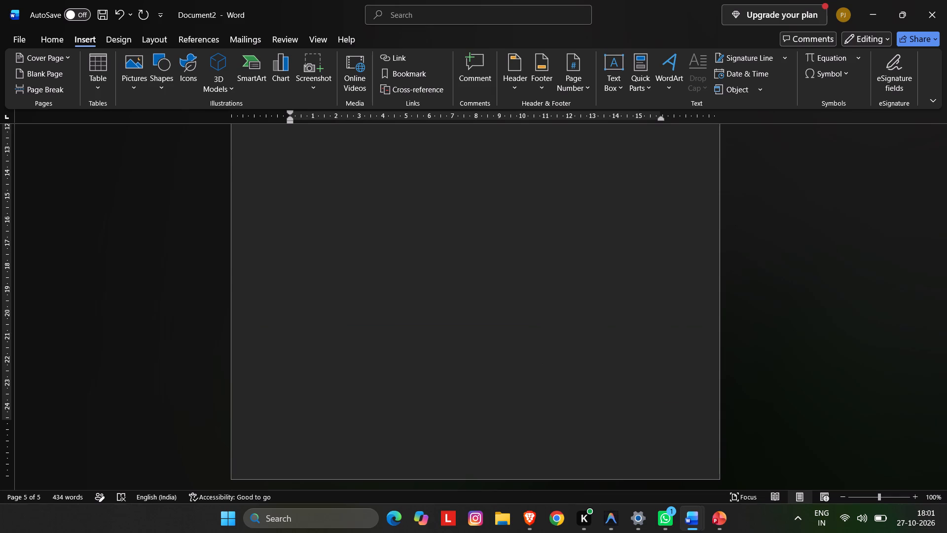
Switch to Group 7-1 (3) and copy the abstract, from the ABSTRACT heading through the end of the Keywords paragraph.
key(Return)
key(alt+Tab)
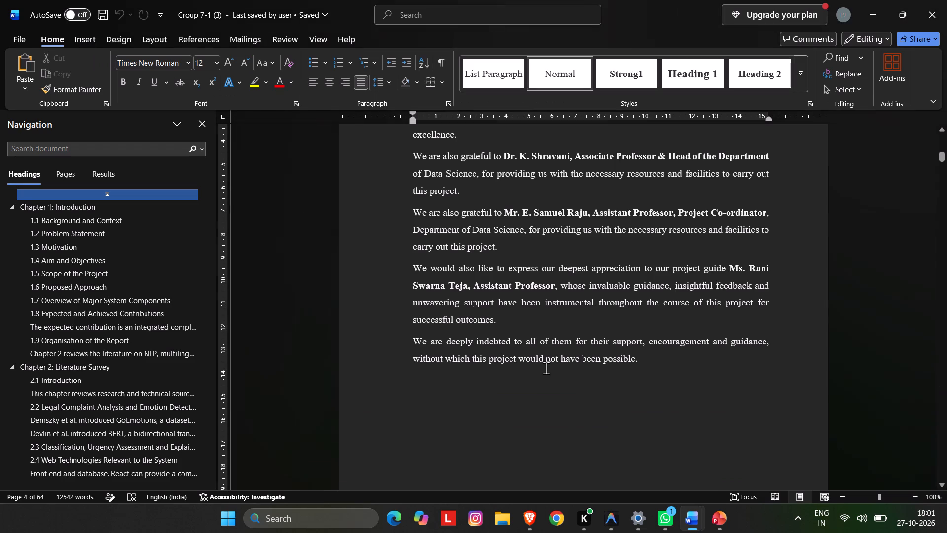
scroll(546, 368, down, 8)
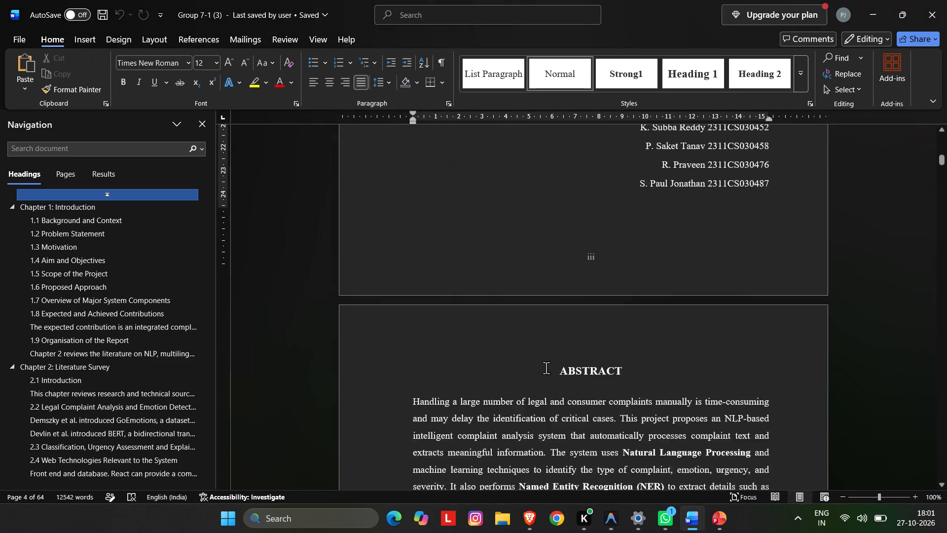
scroll(546, 368, down, 4)
scroll(546, 368, left, 1)
scroll(546, 368, down, 1)
scroll(546, 368, left, 1)
scroll(546, 368, down, 1)
scroll(546, 368, up, 1)
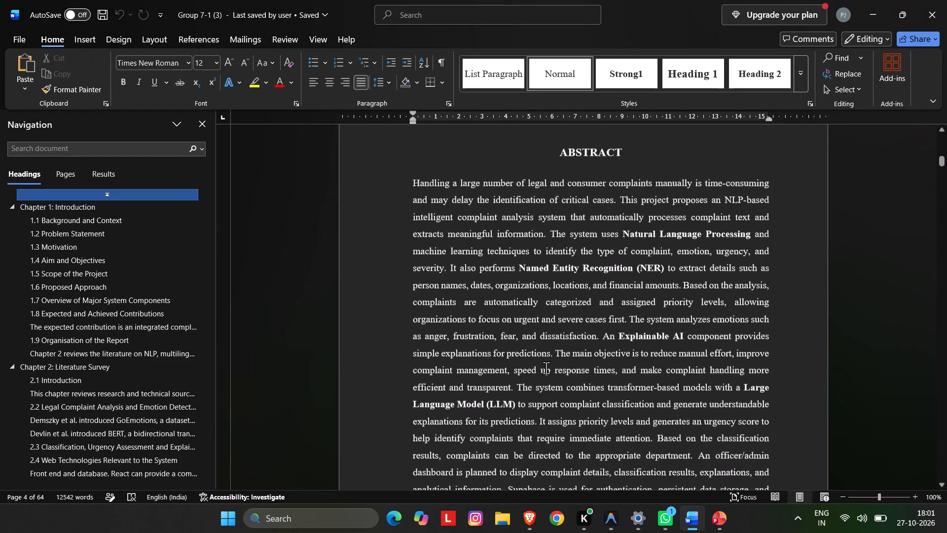
scroll(546, 368, up, 1)
drag(524, 166, 590, 280)
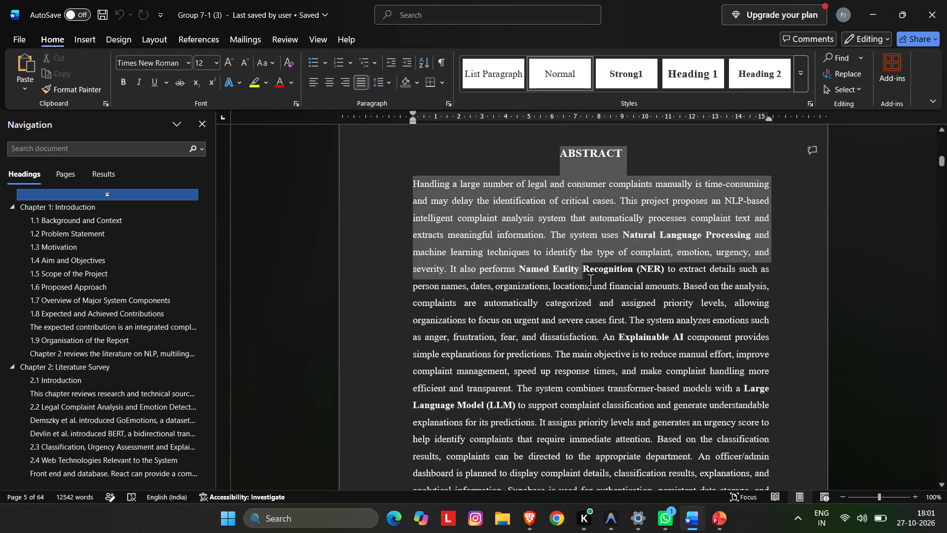
drag(590, 280, 641, 434)
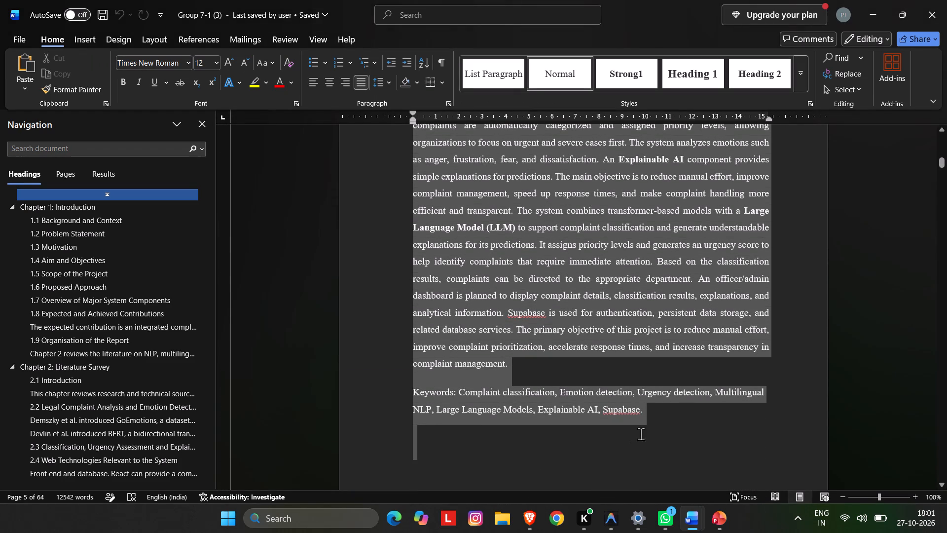
drag(641, 434, 650, 415)
key(ctrl+c)
ctrl+click(650, 415)
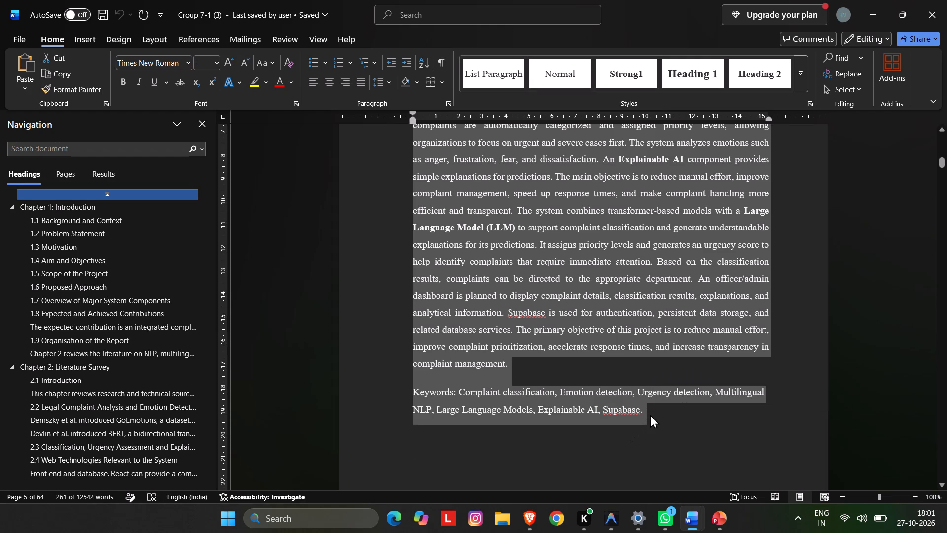
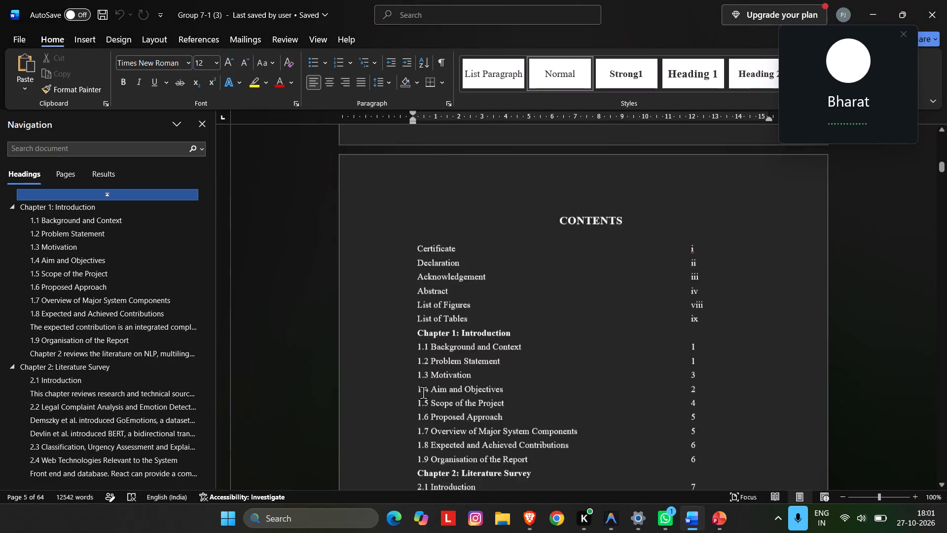
scroll(423, 392, down, 1)
scroll(423, 392, up, 3)
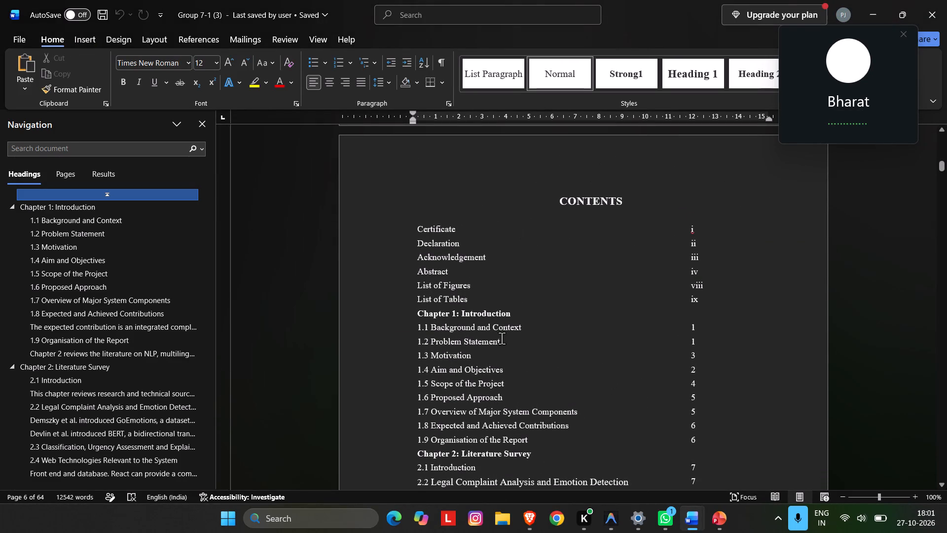
Switch to WhatsApp.
click(659, 521)
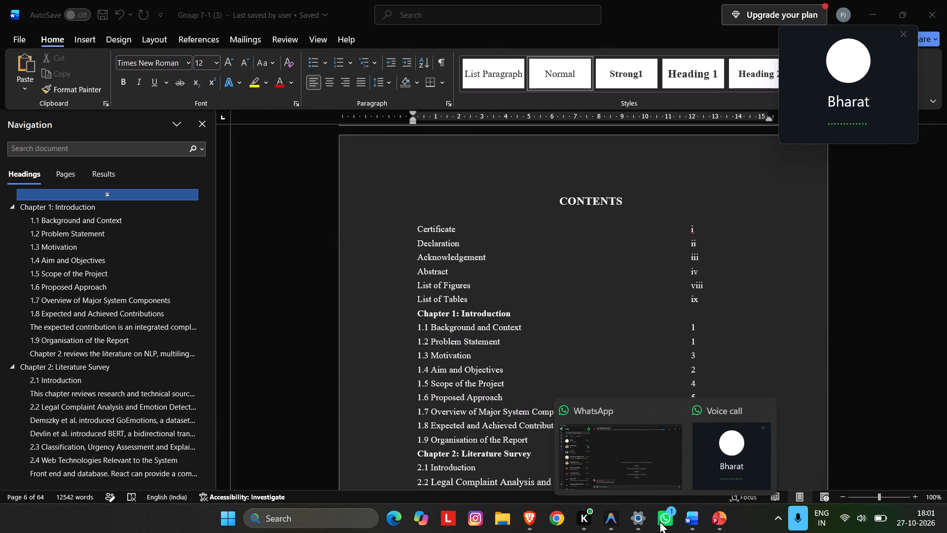
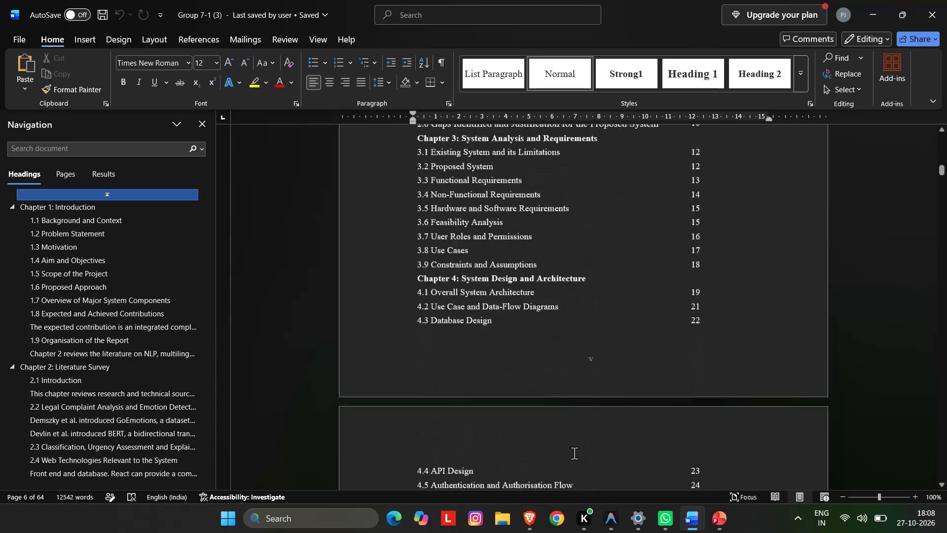
Copy the table of contents titles, without page numbers, from 4.4 API Design through II.2 Frontend in Group 7-1 (3) onto the sixth page of Document2.
click(574, 453)
drag(574, 453, 473, 271)
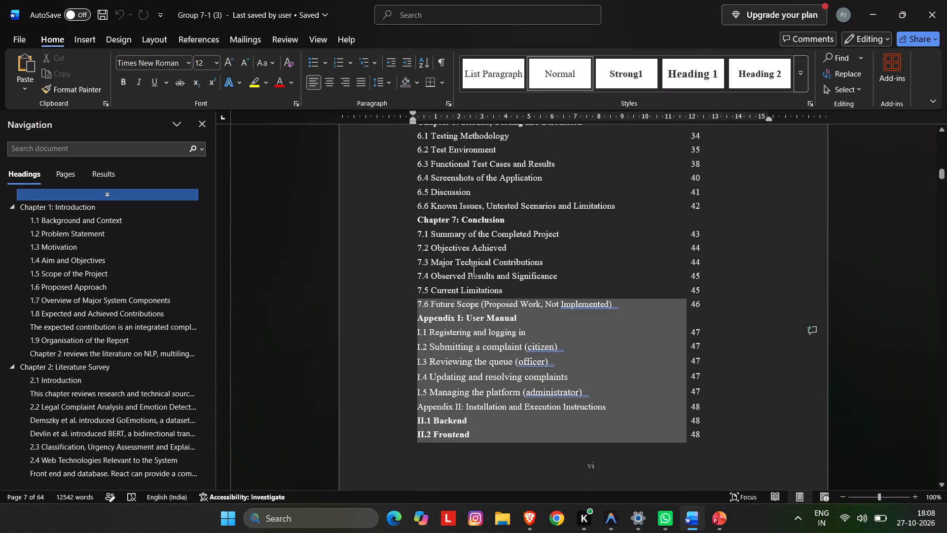
drag(473, 271, 417, 200)
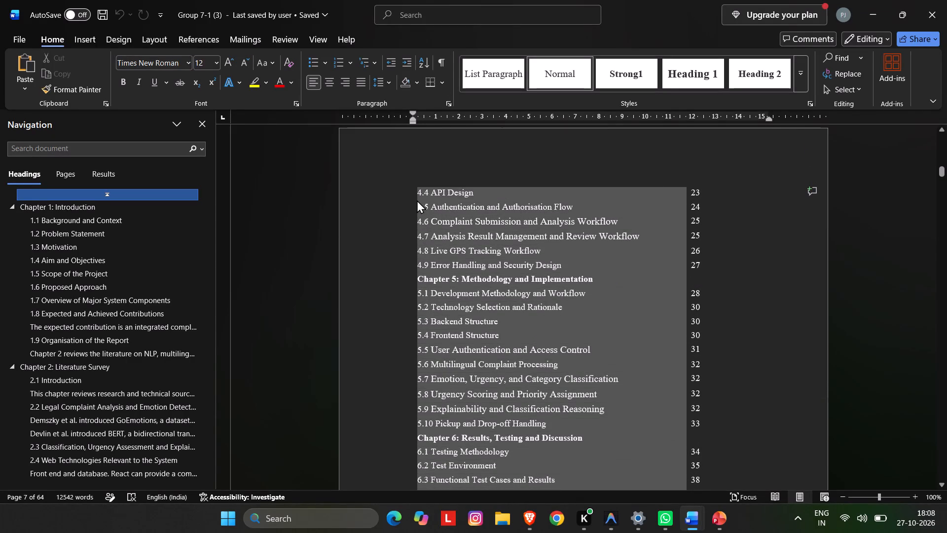
key(ctrl+c)
key(alt+Tab)
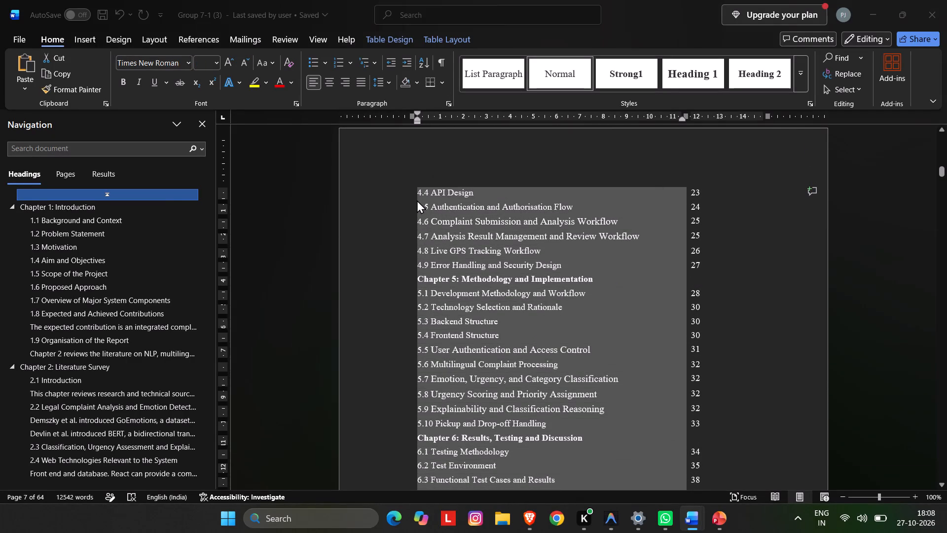
key(alt+Tab)
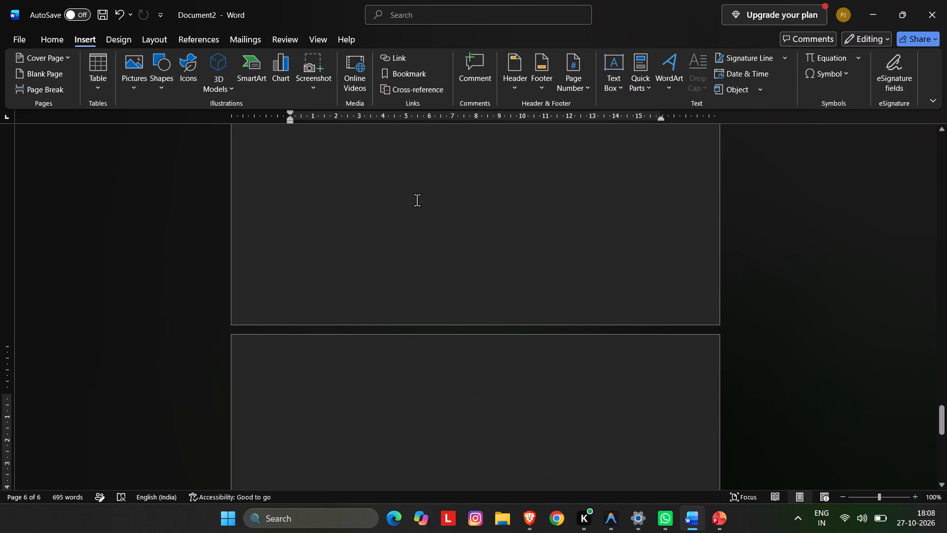
key(ctrl+v)
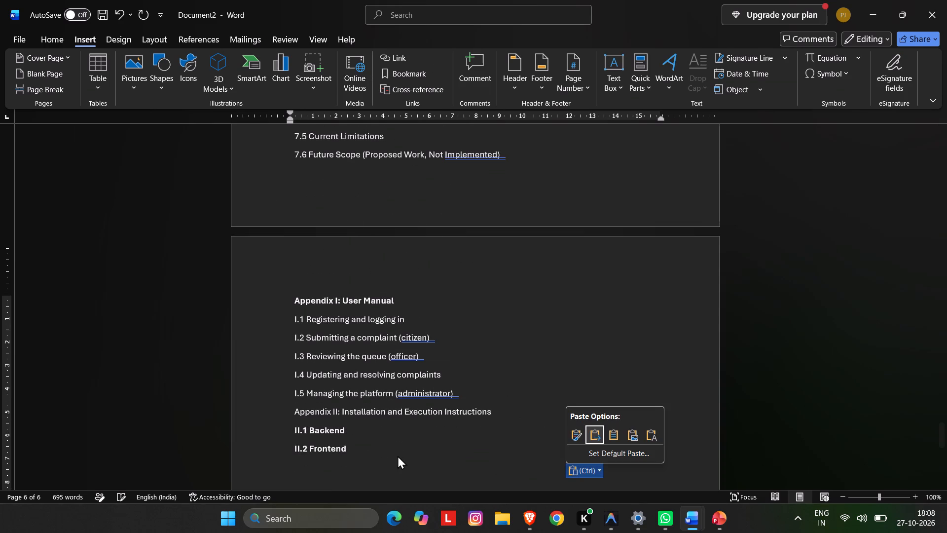
Set the line spacing of the contents entries from Appendix I: User Manual through II.2 Frontend to 1.15.
click(398, 456)
drag(398, 456, 288, 281)
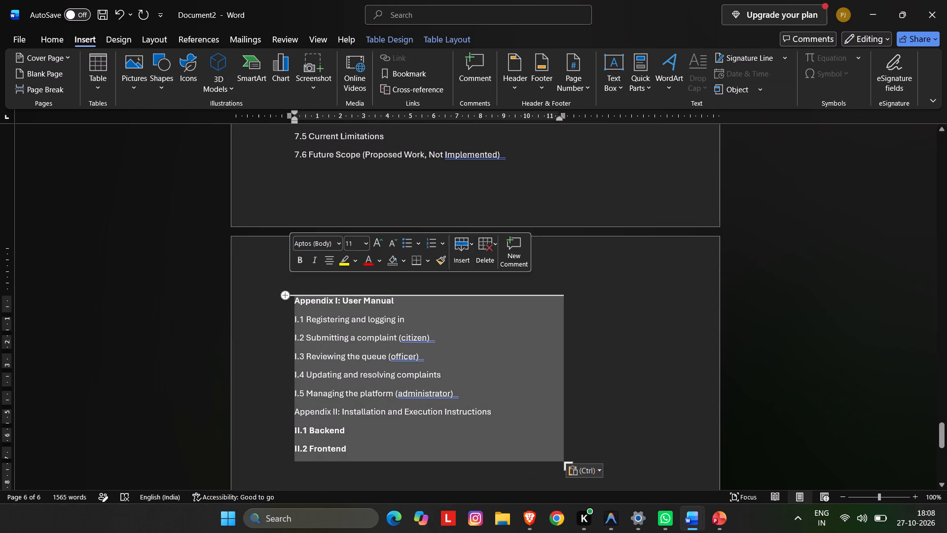
click(51, 30)
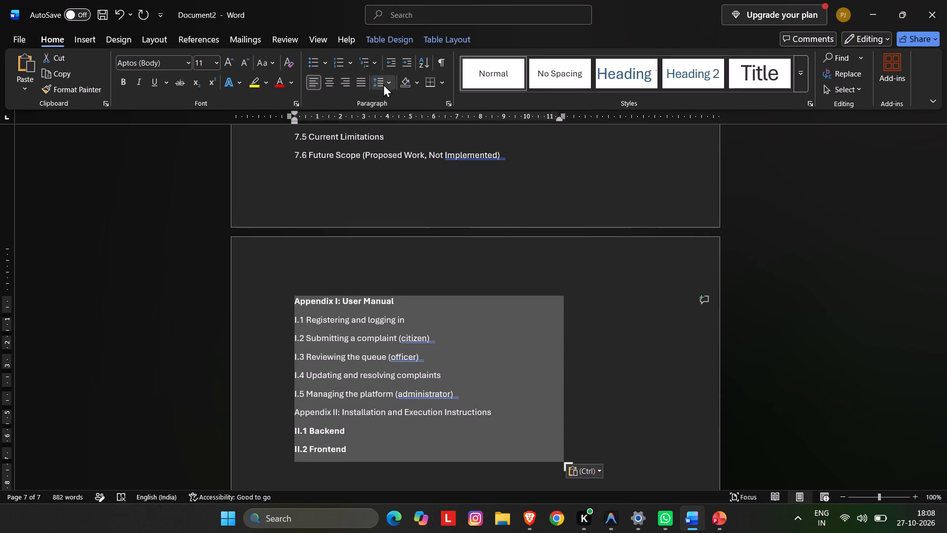
click(383, 84)
click(401, 112)
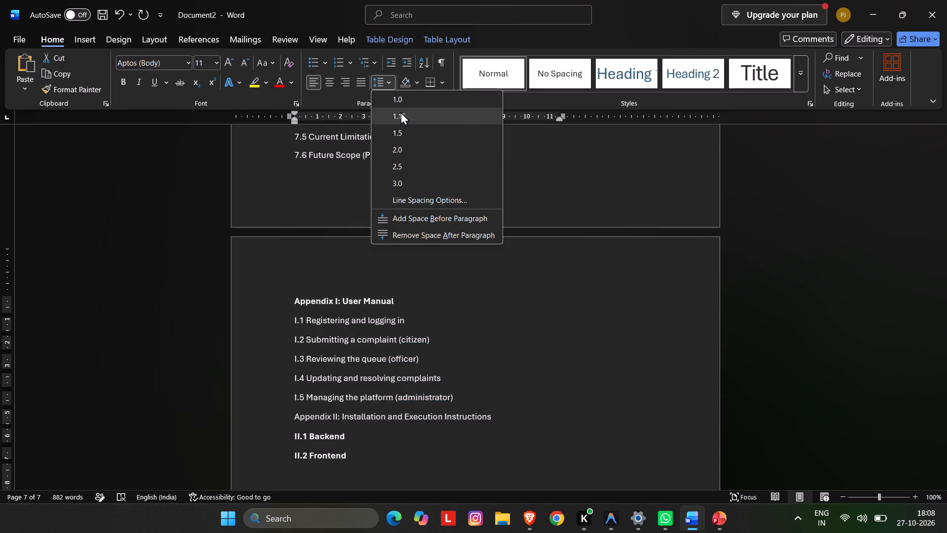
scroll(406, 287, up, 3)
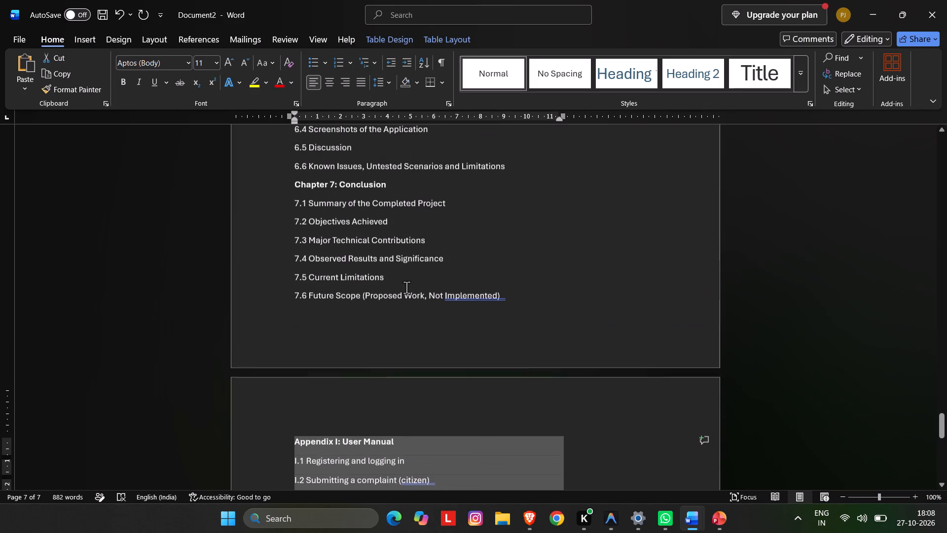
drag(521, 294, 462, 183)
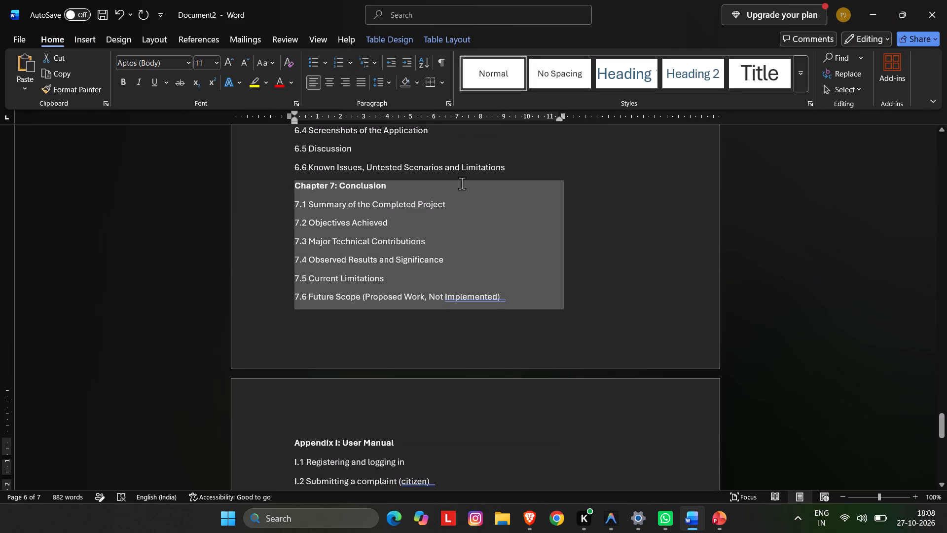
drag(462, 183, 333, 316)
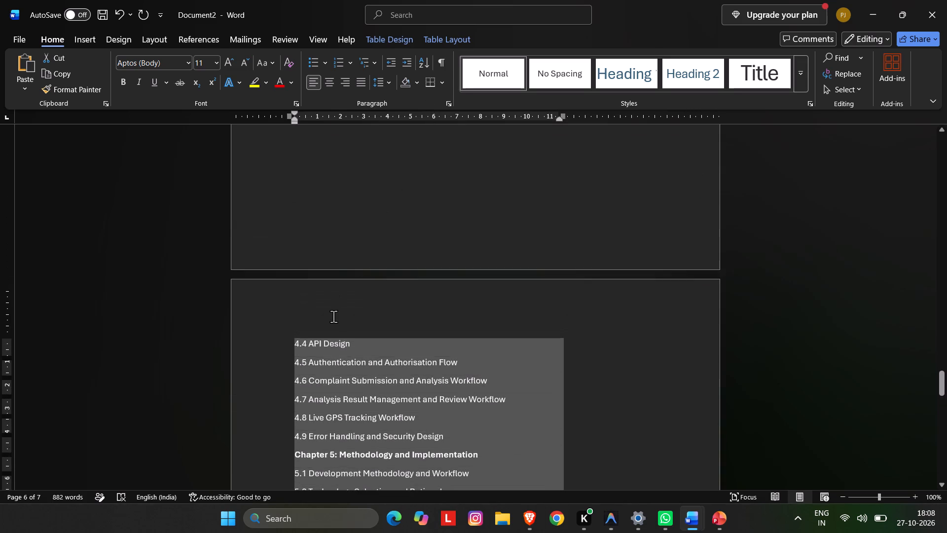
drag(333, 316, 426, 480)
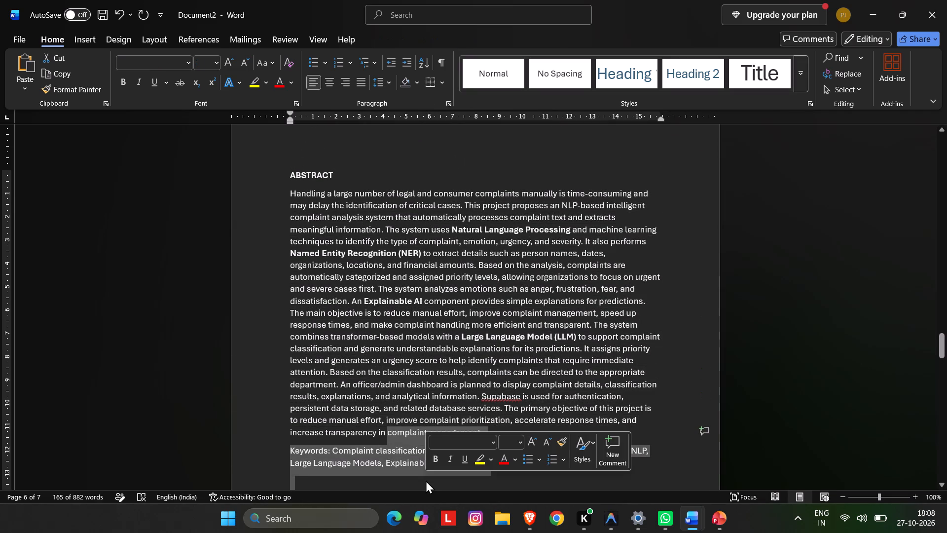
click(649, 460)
Set the line spacing of the contents entries from 4.4 API Design through 7.6 Future Scope to 1.15.
scroll(649, 460, down, 4)
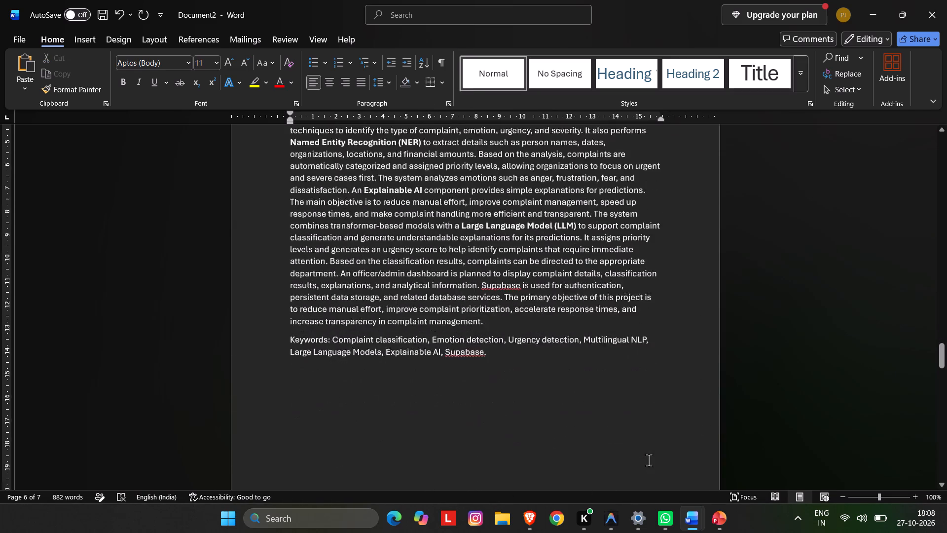
scroll(649, 460, down, 6)
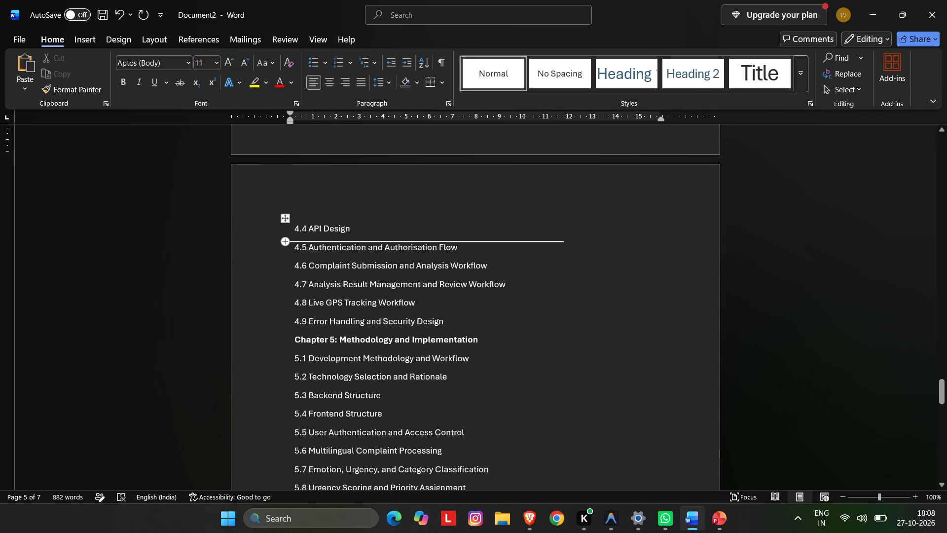
drag(273, 228, 502, 472)
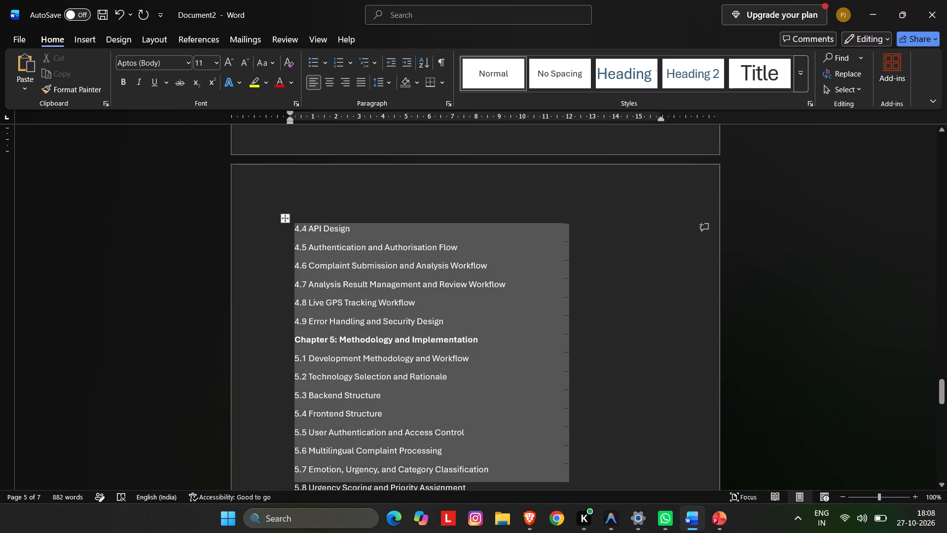
drag(502, 472, 572, 372)
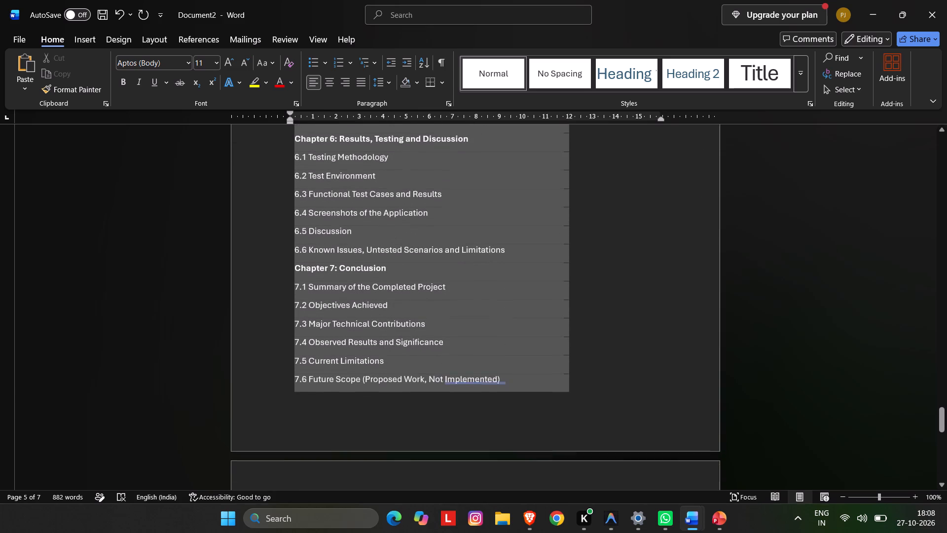
drag(572, 372, 574, 386)
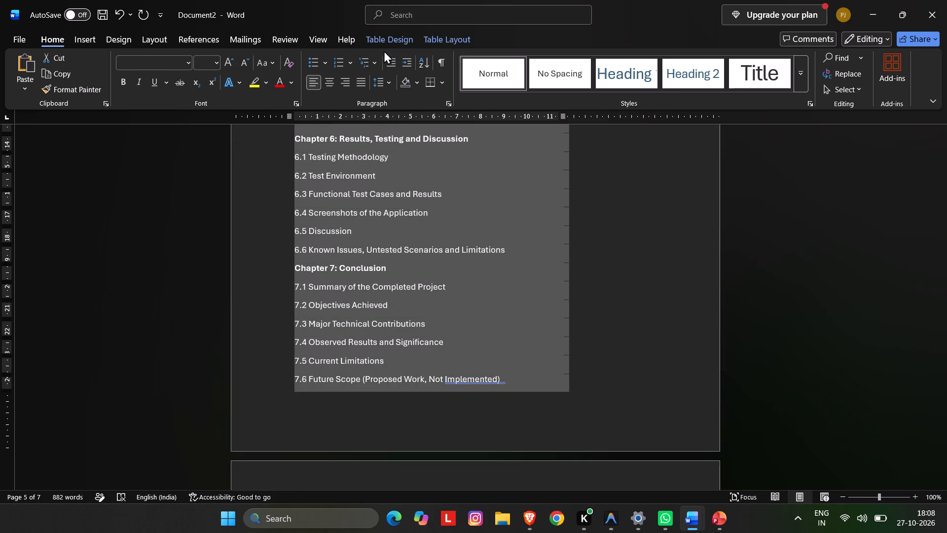
click(389, 91)
click(389, 82)
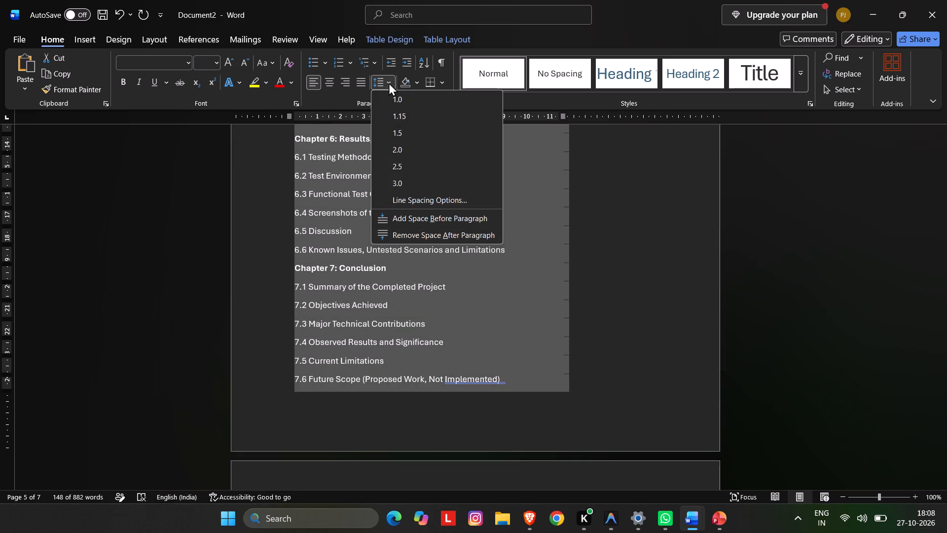
click(396, 115)
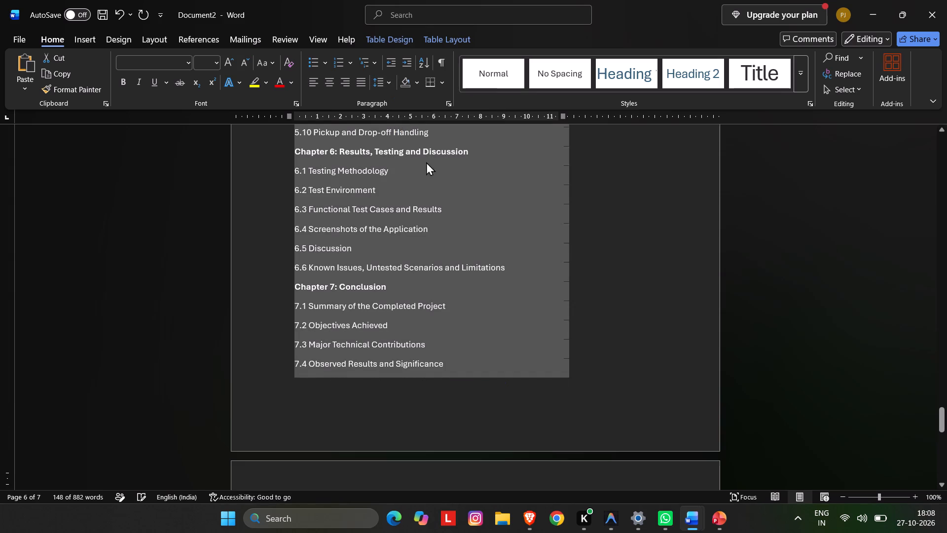
Select all text from the end of the contents list up to the title page and set its font to Times New Roman.
scroll(467, 323, down, 9)
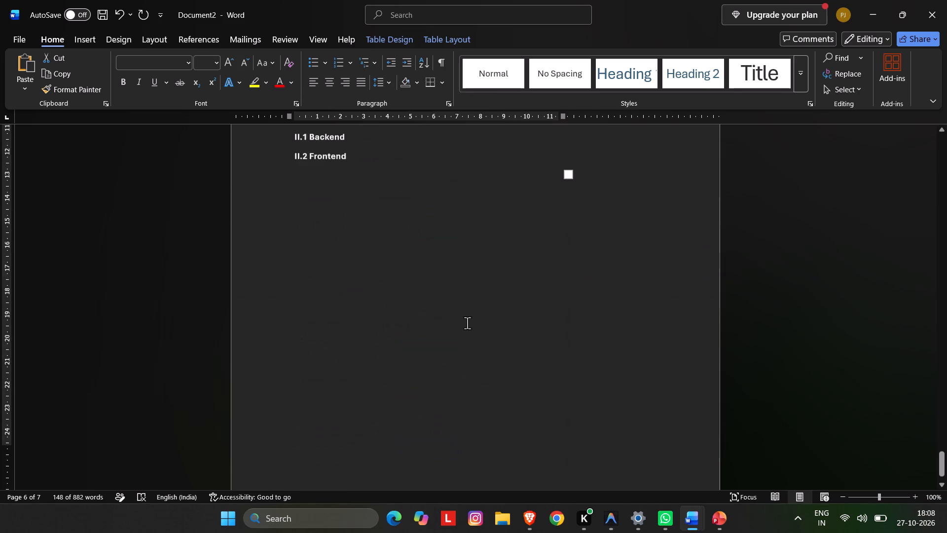
scroll(467, 323, up, 4)
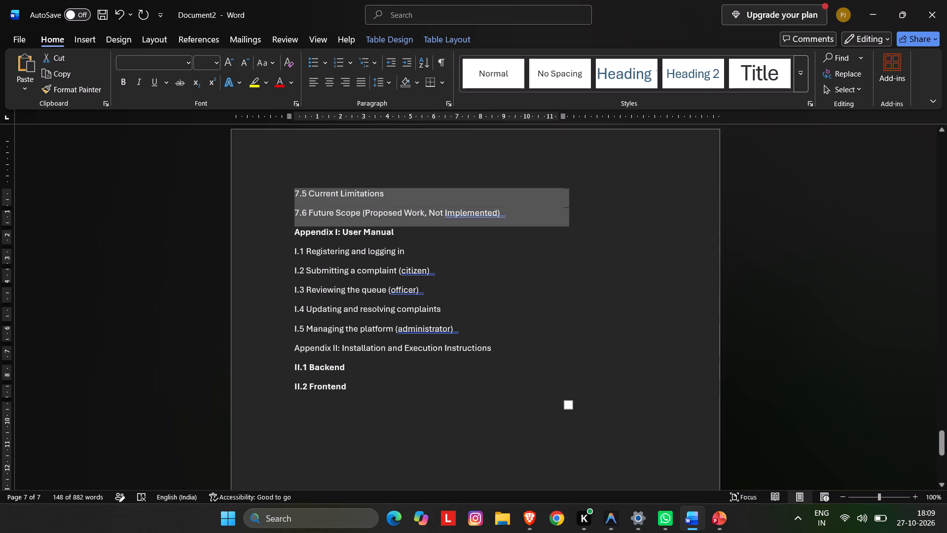
click(411, 381)
drag(411, 381, 406, 249)
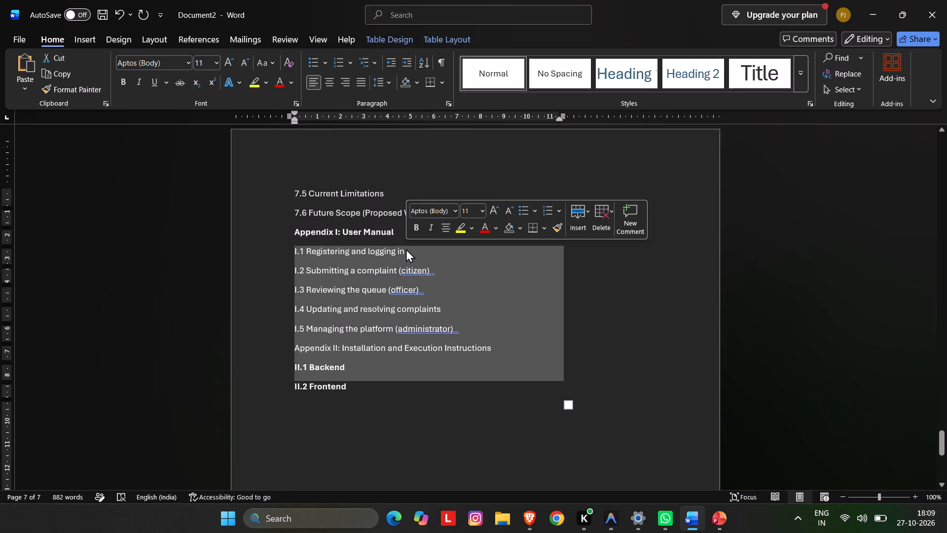
click(386, 390)
drag(386, 390, 321, 268)
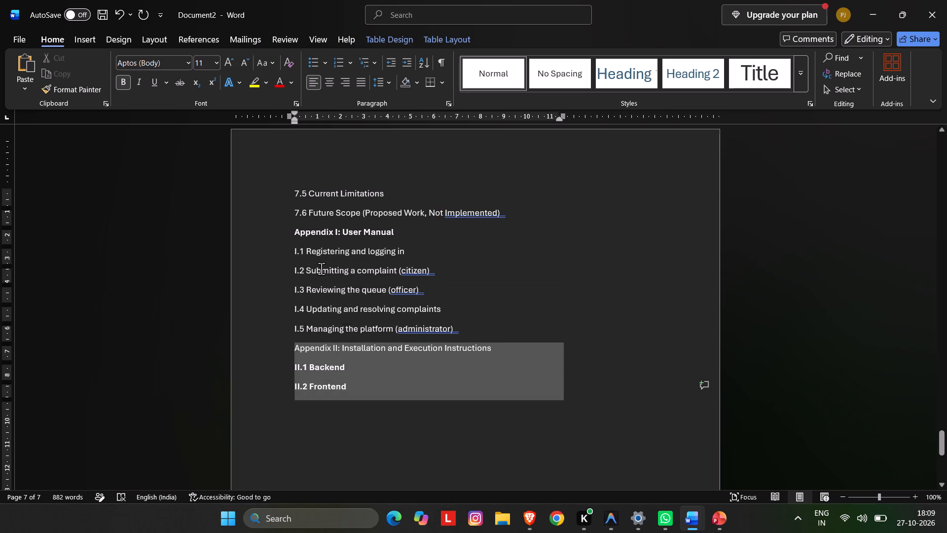
drag(321, 268, 291, 96)
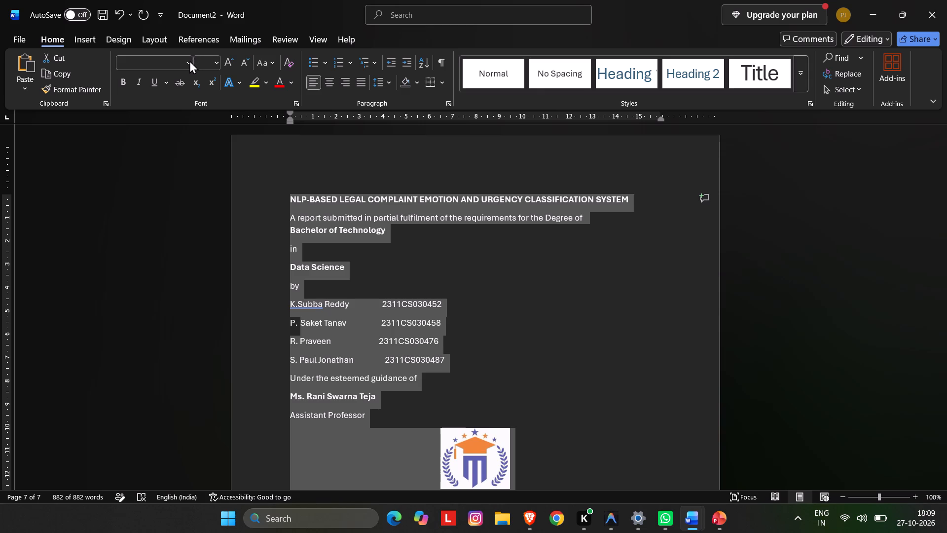
click(189, 61)
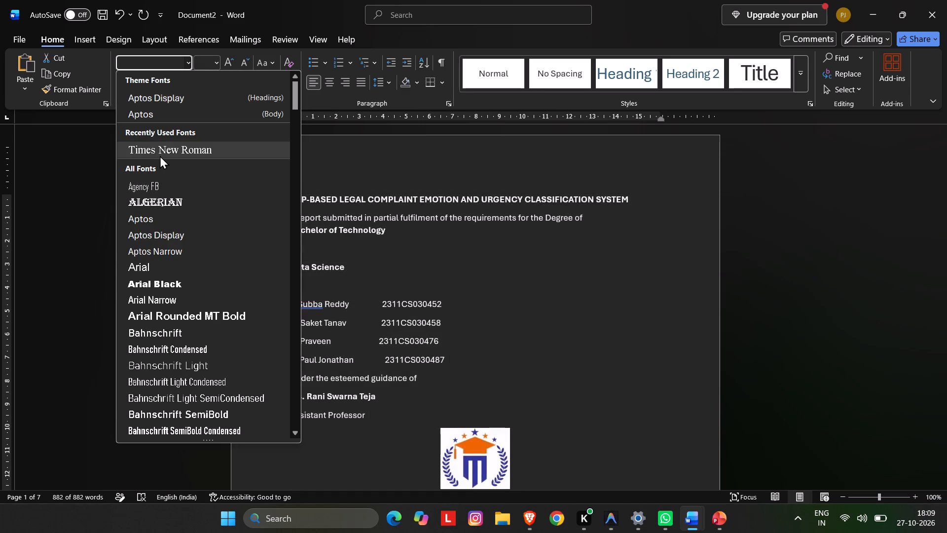
click(160, 151)
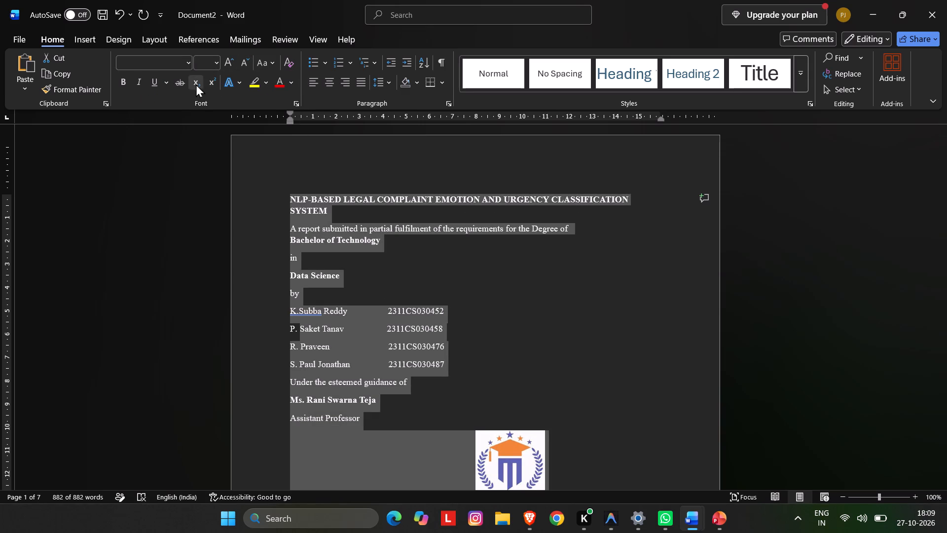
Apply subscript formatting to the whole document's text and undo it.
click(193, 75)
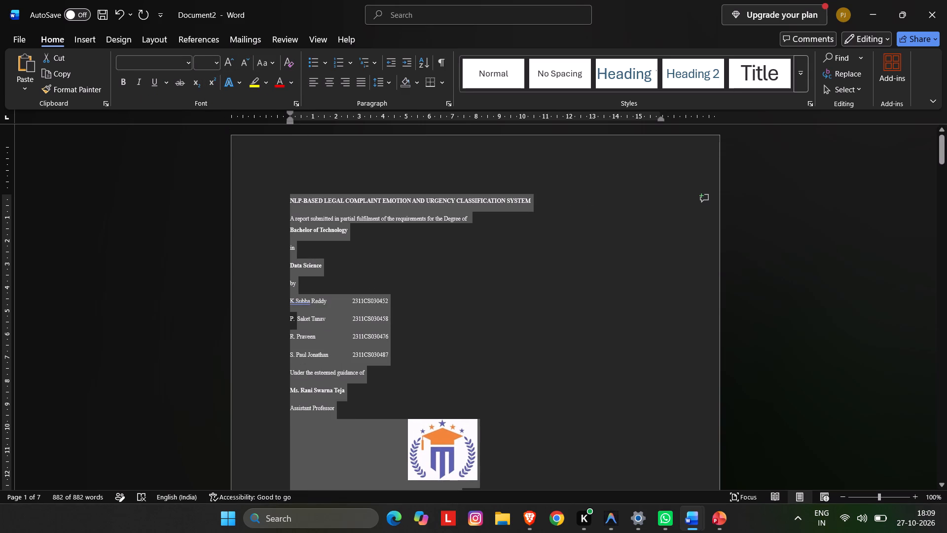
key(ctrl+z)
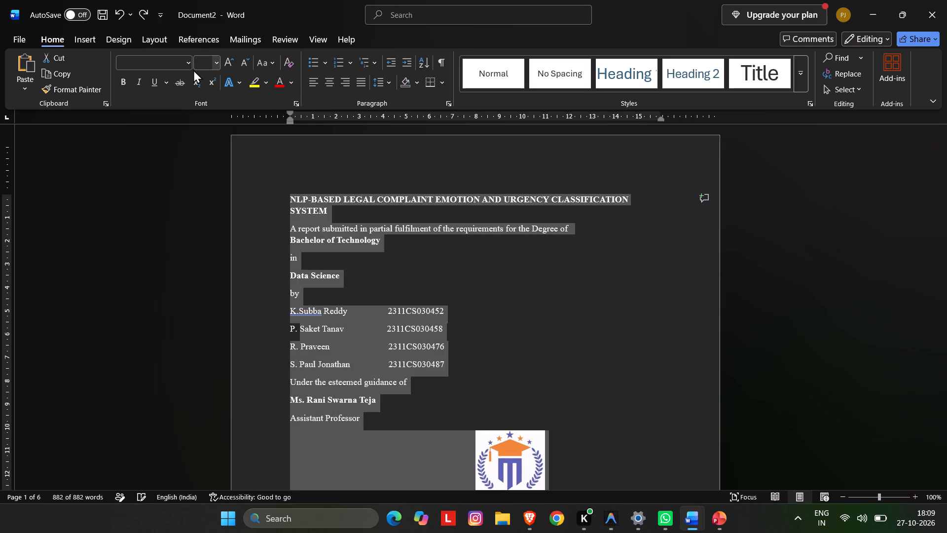
Reapply the Times New Roman font to the whole selected document and clear the selection.
click(184, 61)
click(160, 147)
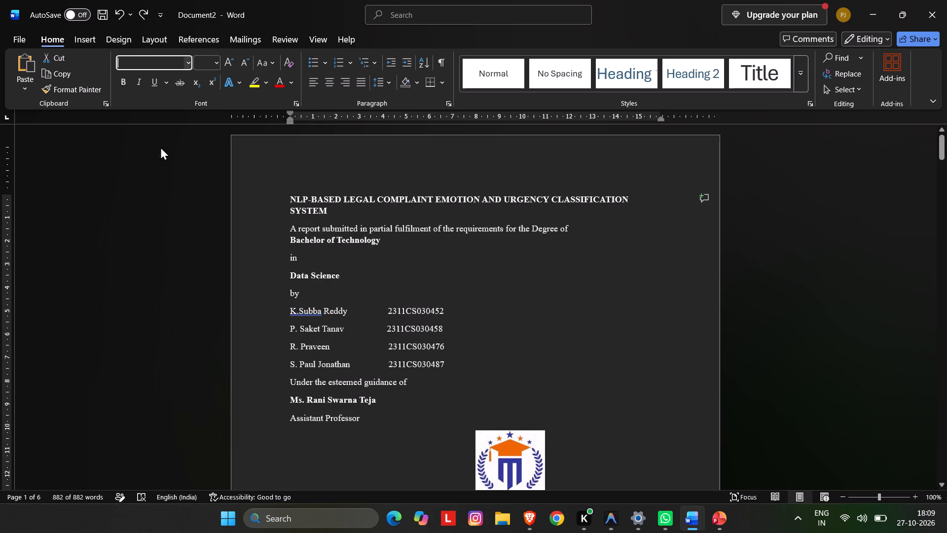
click(473, 290)
Set the font size of the abstract, from the ABSTRACT heading through the keywords, to 12.
scroll(473, 290, down, 18)
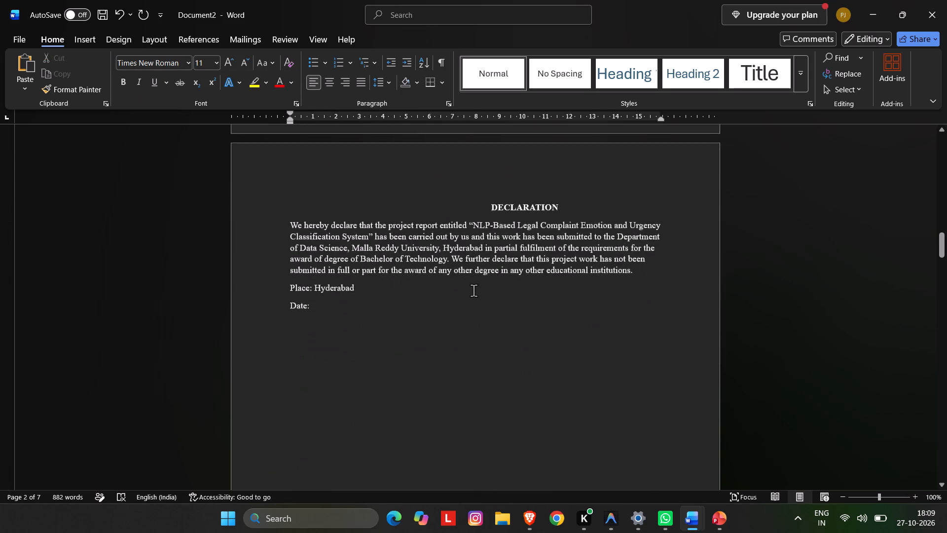
scroll(473, 290, down, 18)
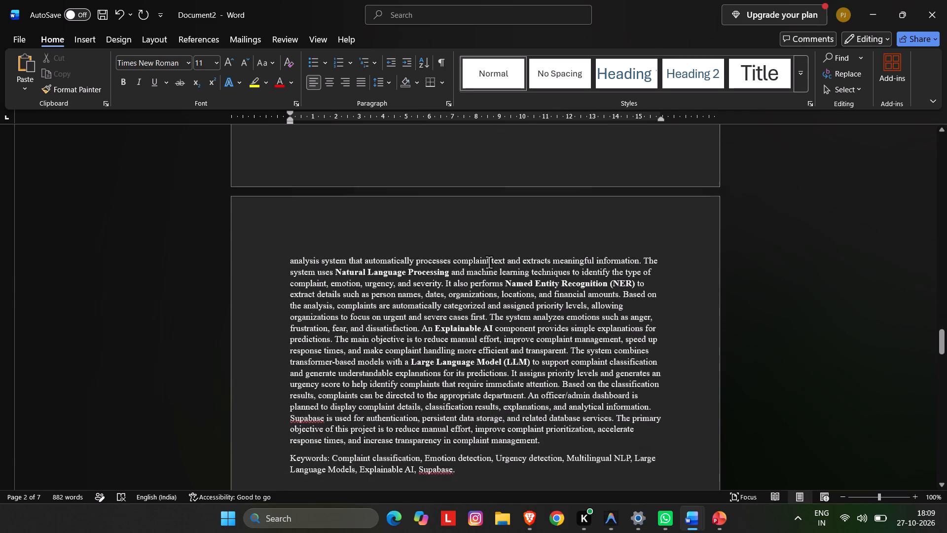
scroll(489, 262, down, 2)
click(489, 262)
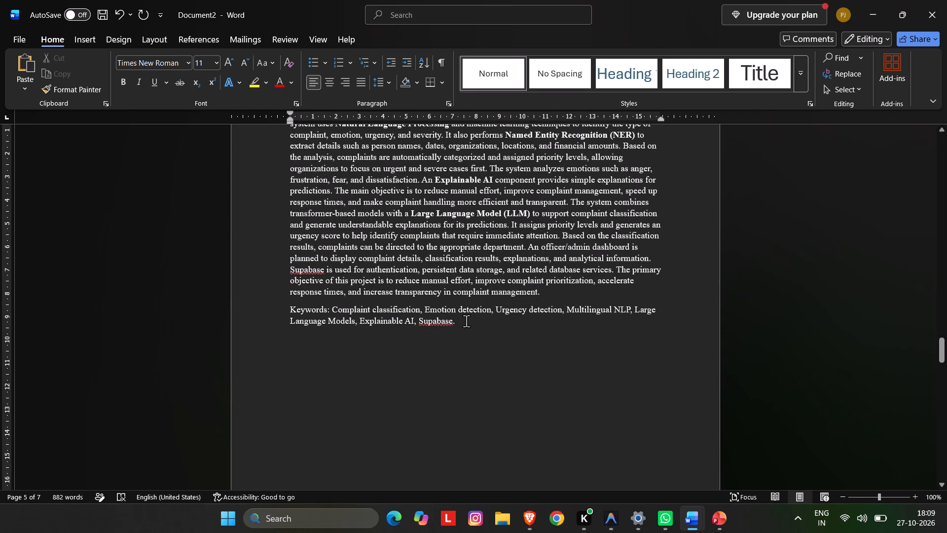
drag(466, 321, 270, 367)
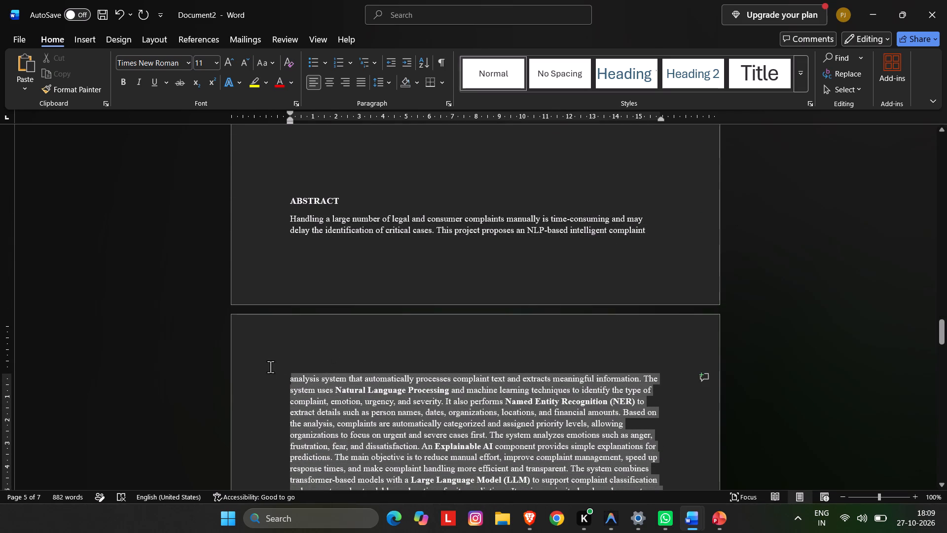
drag(270, 367, 295, 196)
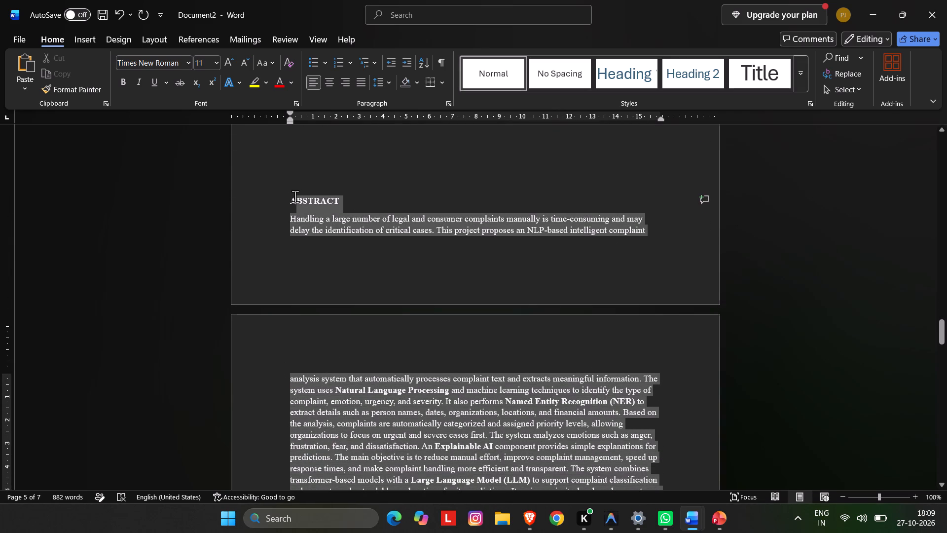
drag(295, 196, 289, 200)
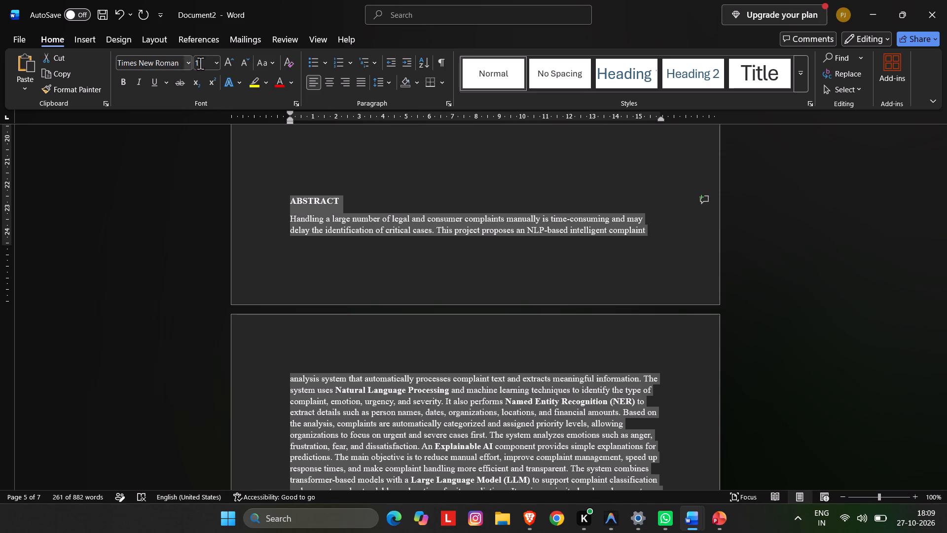
click(214, 60)
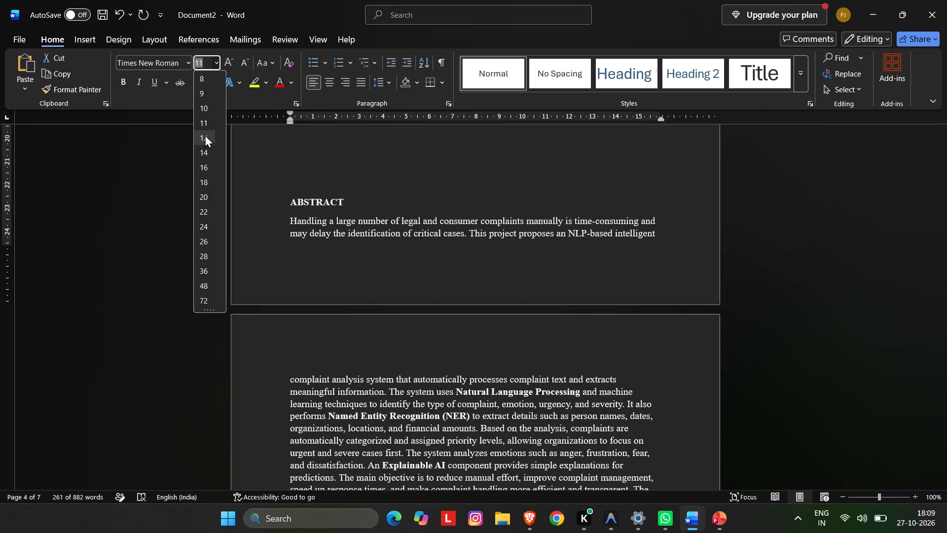
click(205, 134)
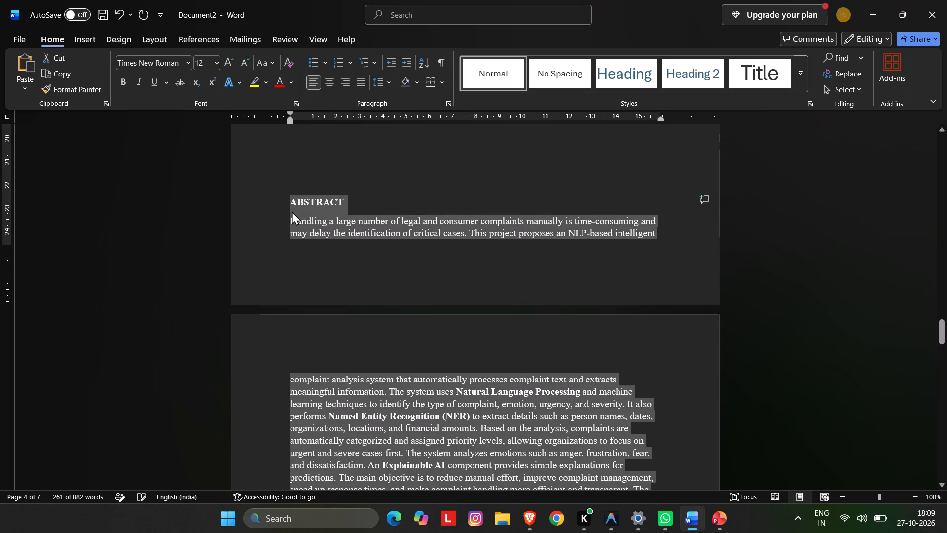
Insert blank lines before the ABSTRACT heading so that the abstract starts at the top of the fifth page.
click(281, 198)
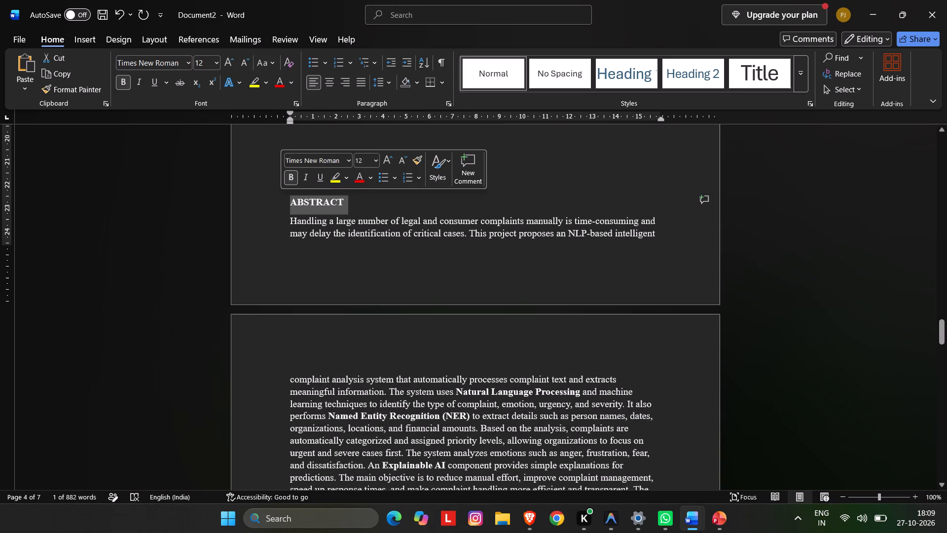
click(288, 202)
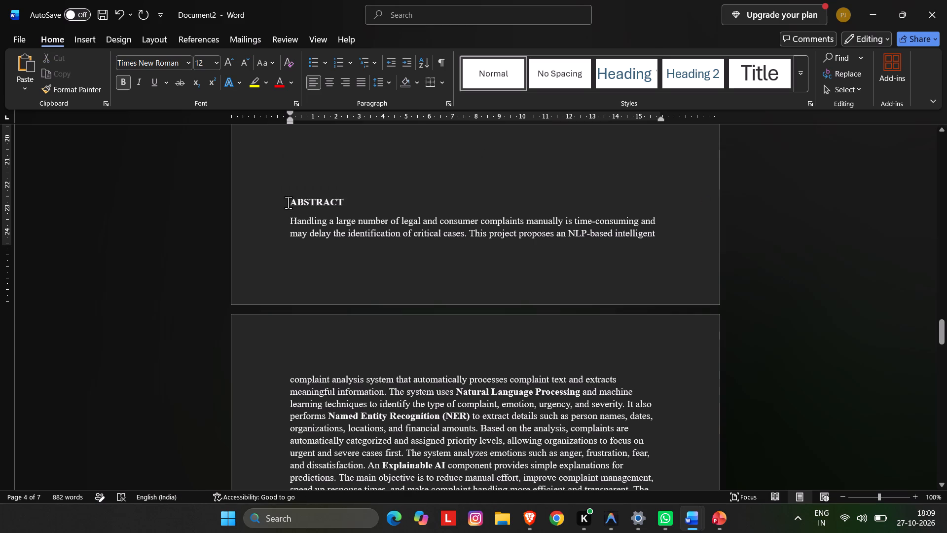
key(Return)
key(Return)
key(Return)
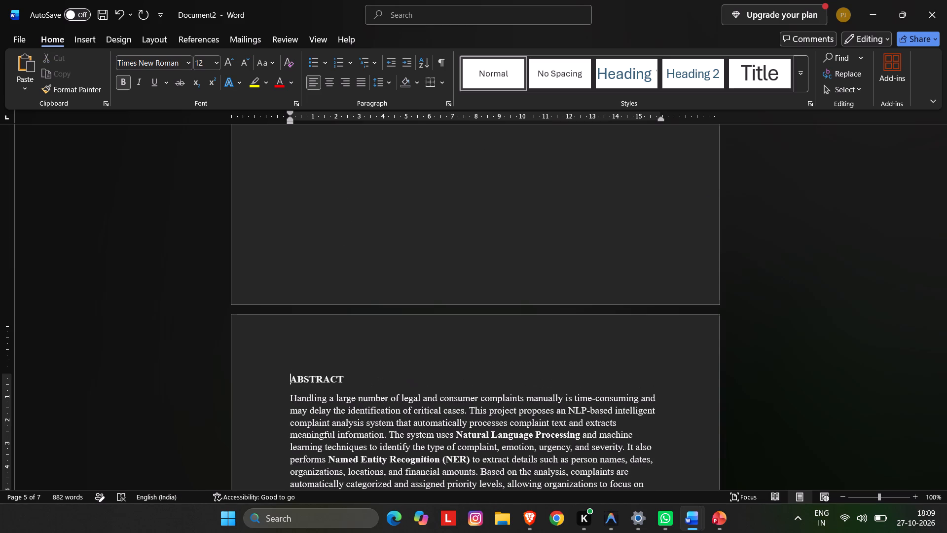
Examine the original Group 7-1 (3) report from the end of its contents table through the first sections of Chapter 1.
key(alt+Tab)
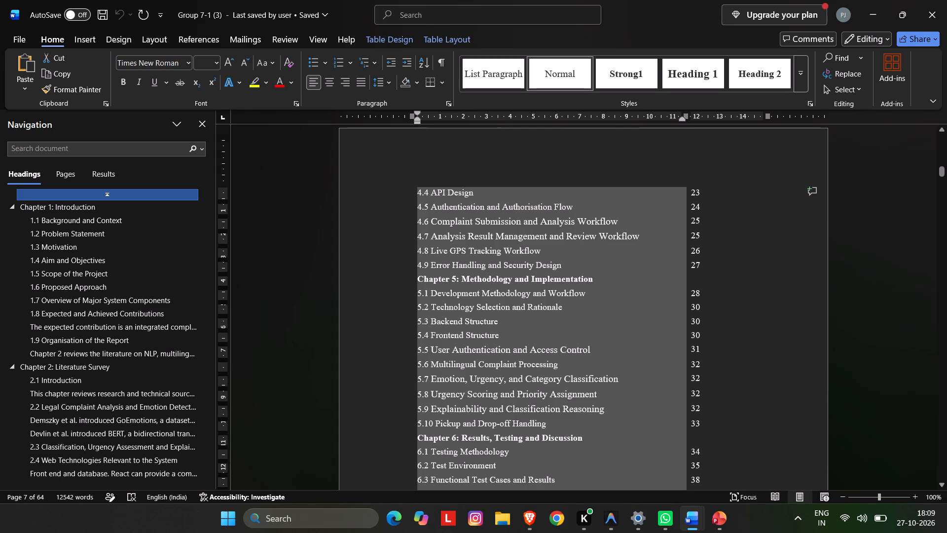
scroll(231, 376, up, 3)
scroll(231, 376, down, 9)
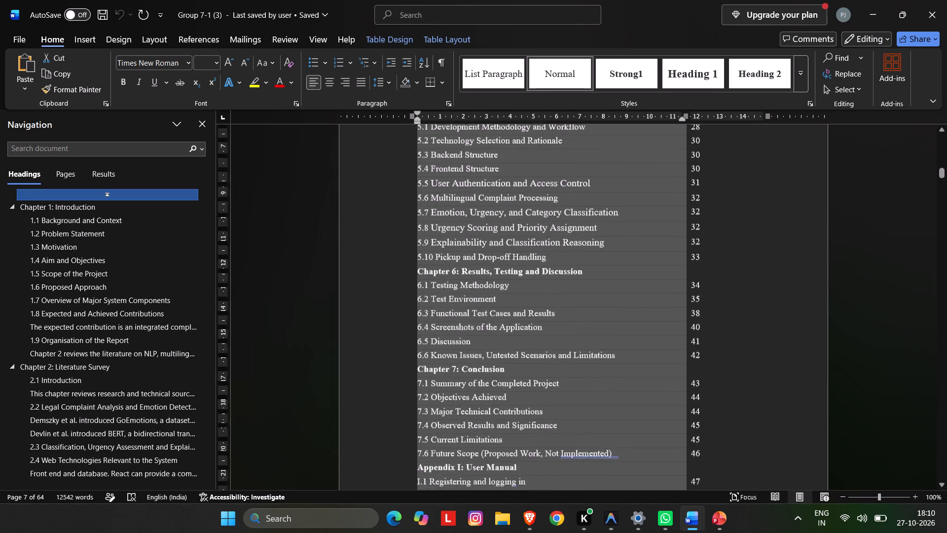
scroll(231, 376, down, 20)
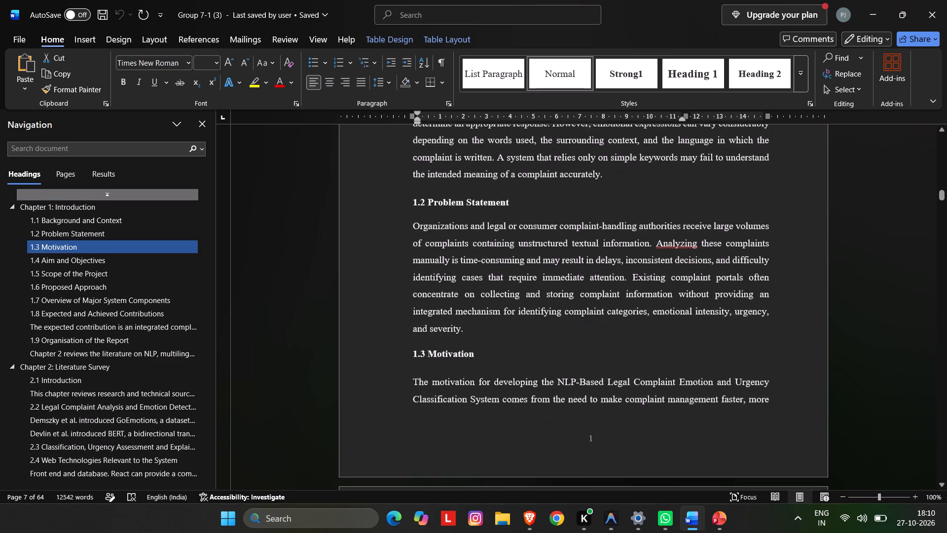
scroll(231, 376, down, 3)
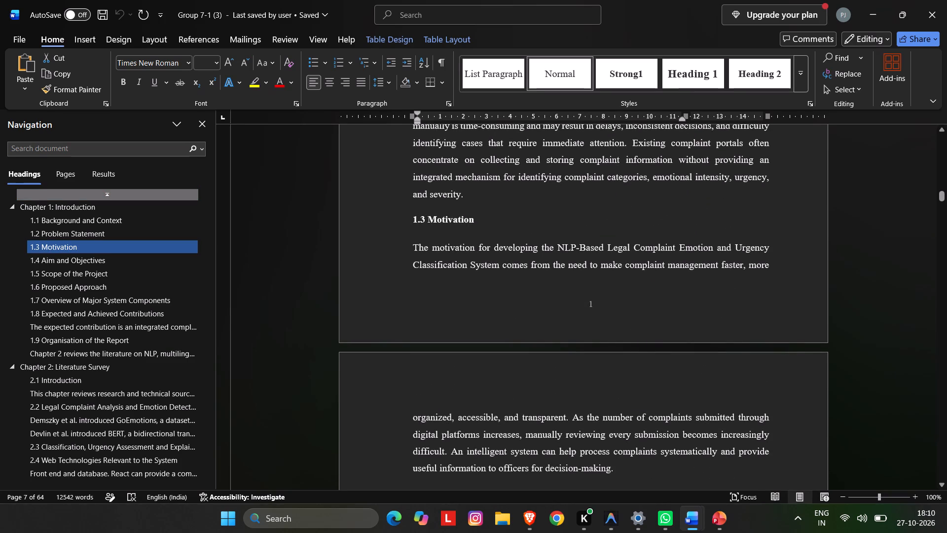
click(231, 376)
scroll(231, 376, up, 9)
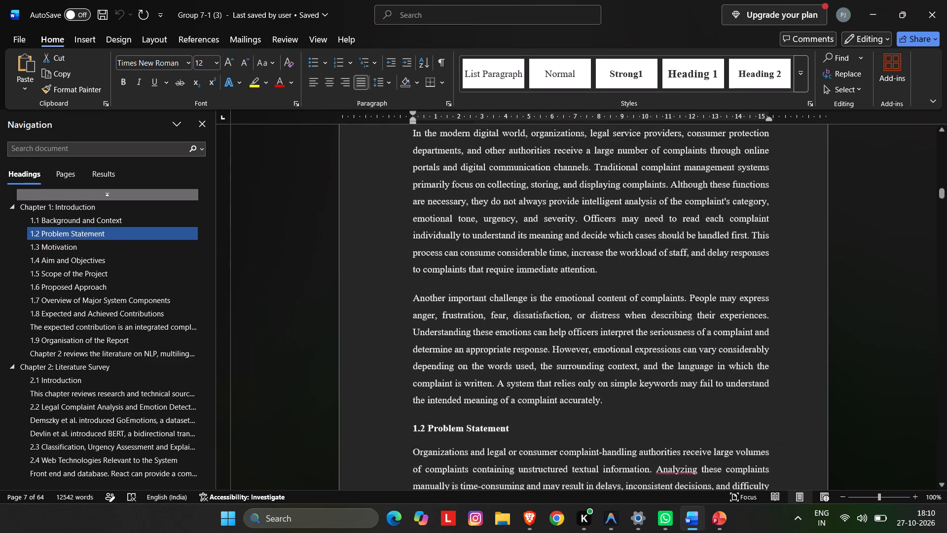
scroll(231, 376, up, 3)
key(alt+Tab)
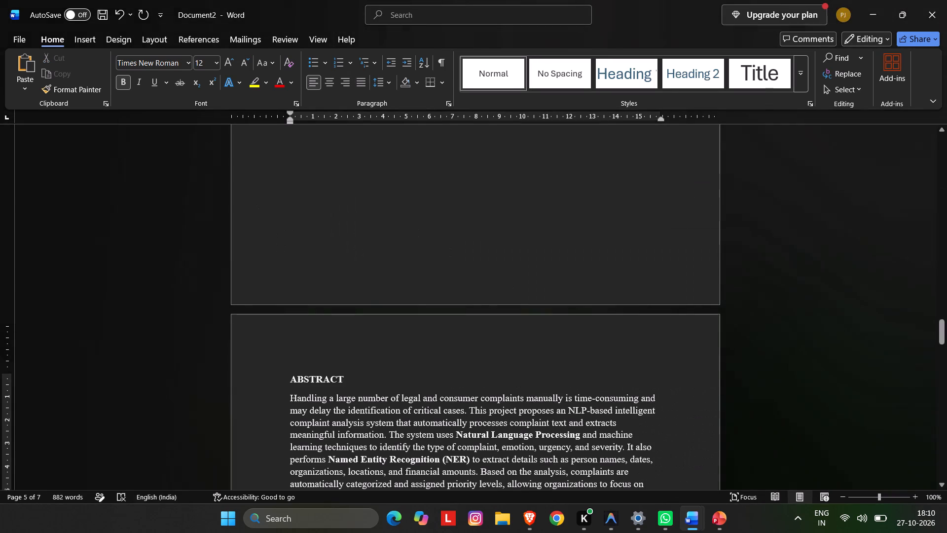
key(alt+Tab)
key(alt+Tab)
Insert a blank page in Document2 after the last contents entry, II.2 Frontend.
scroll(231, 376, down, 19)
scroll(231, 376, down, 10)
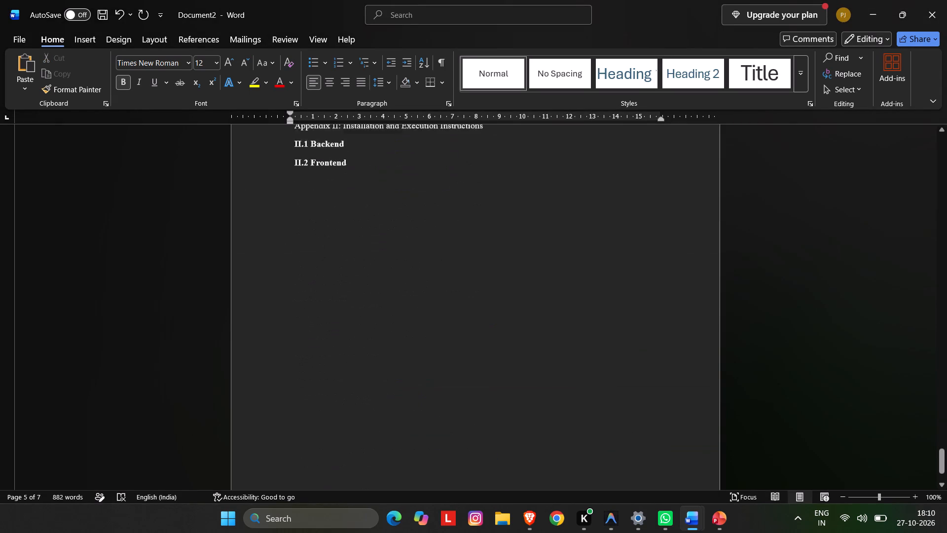
scroll(231, 376, down, 14)
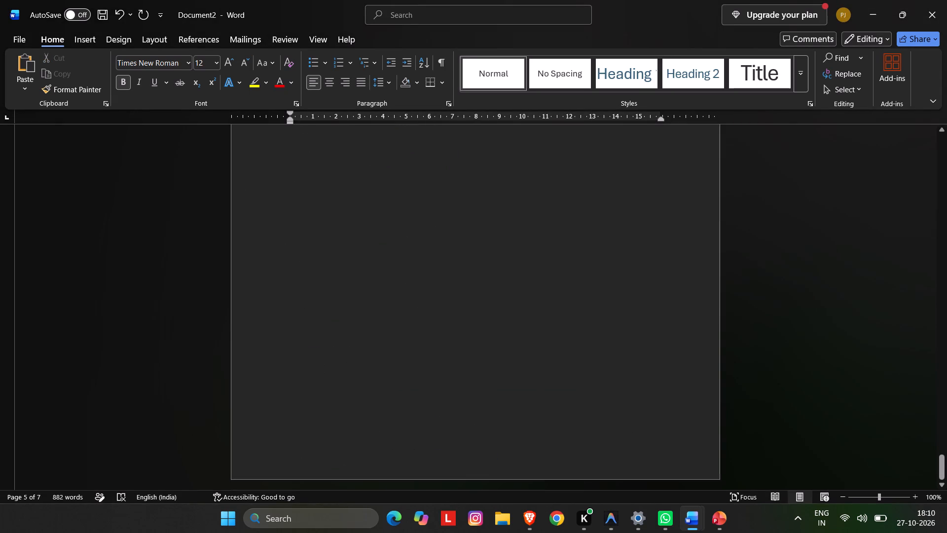
scroll(231, 376, up, 5)
click(510, 286)
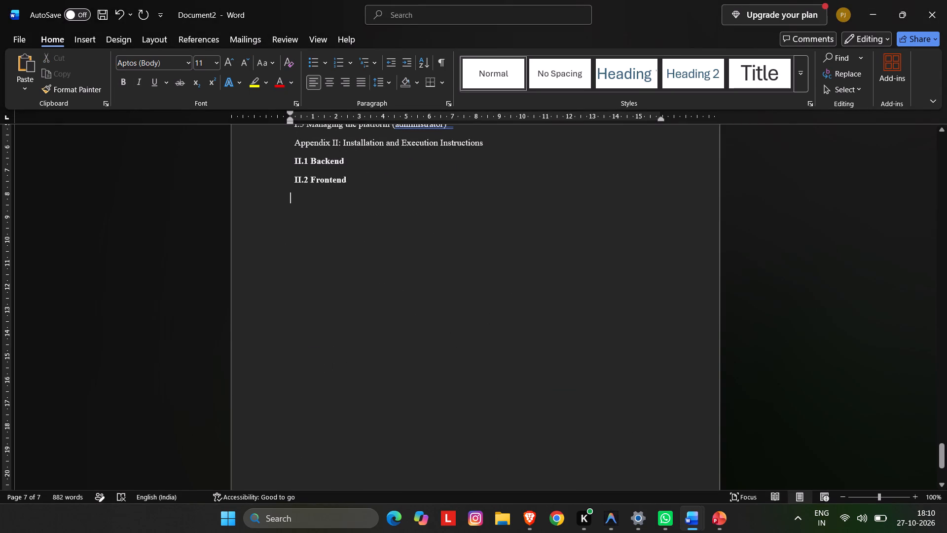
click(76, 37)
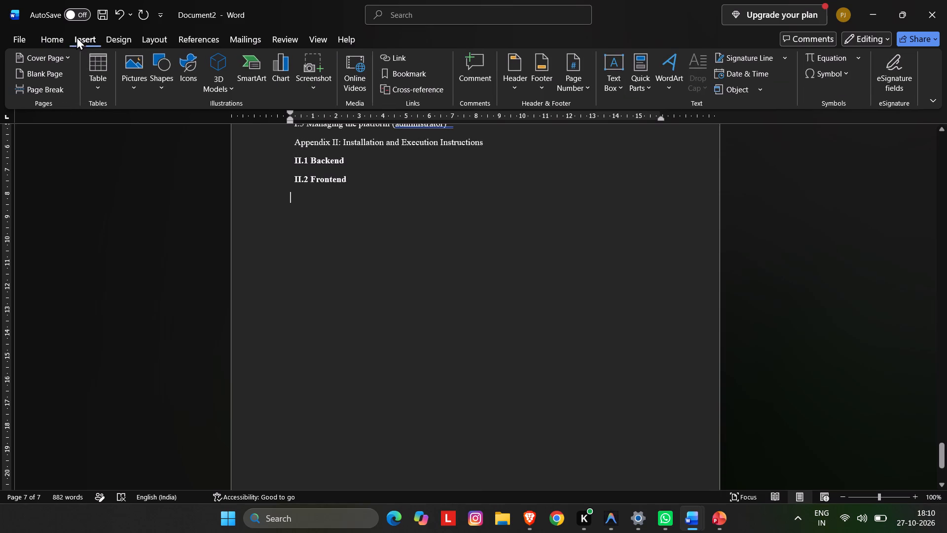
click(29, 68)
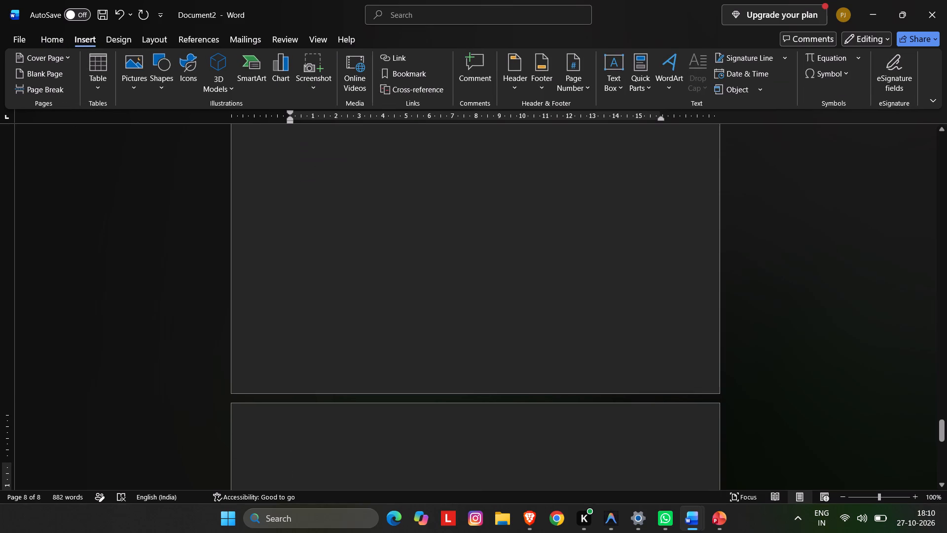
Copy the original report's body from the Chapter 1: Introduction heading through the end of the References into the new page of Document2.
key(alt+Tab)
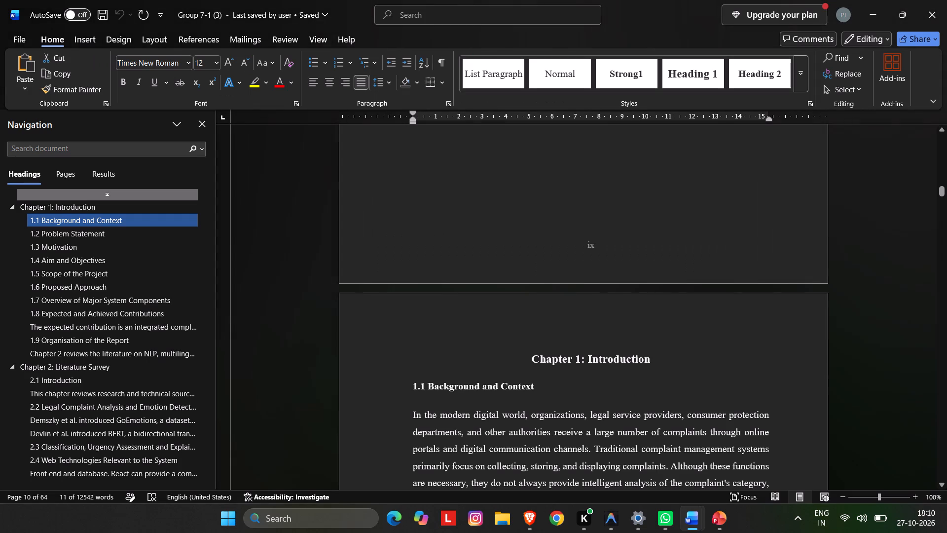
scroll(584, 332, down, 1)
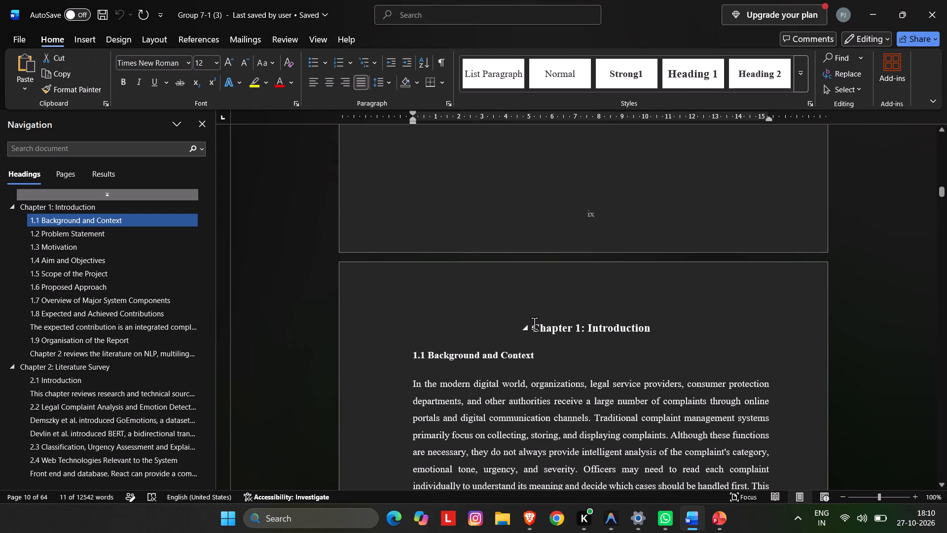
drag(534, 323, 653, 515)
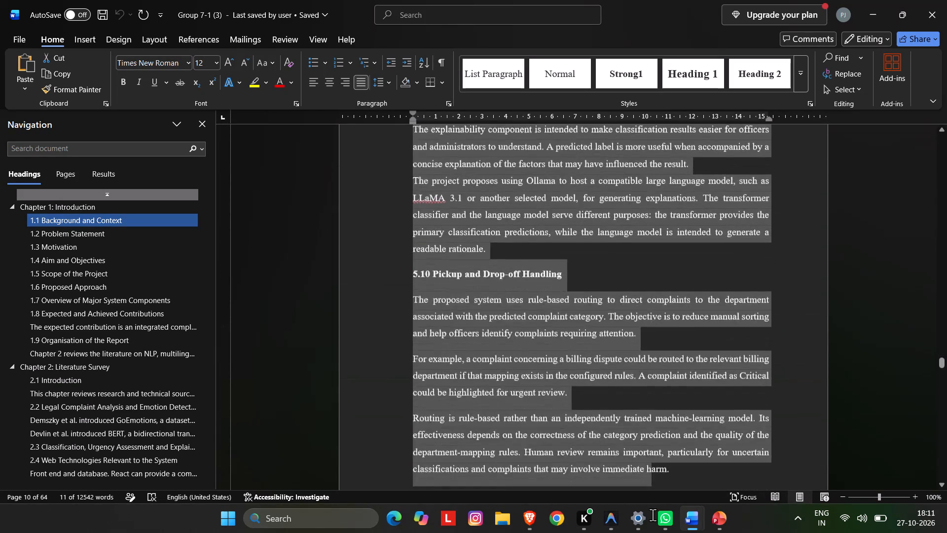
drag(653, 515, 653, 506)
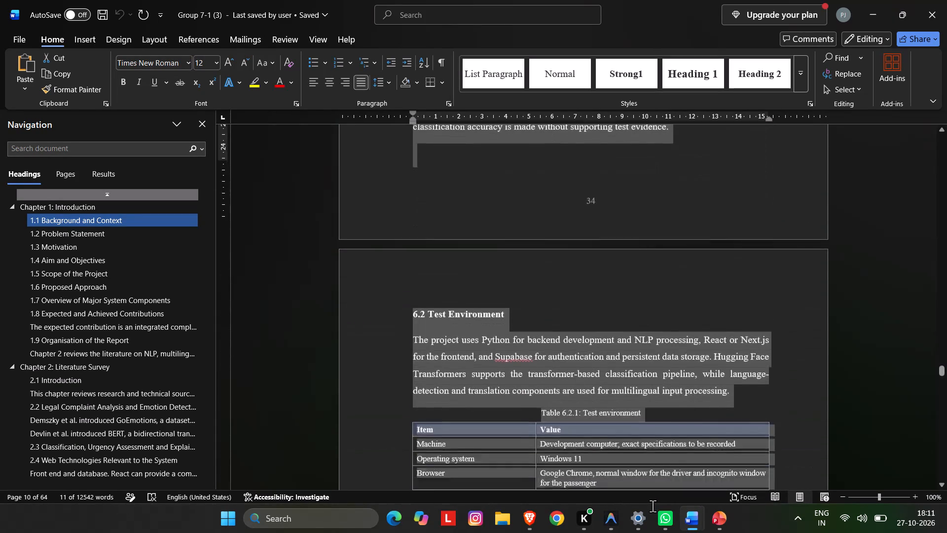
drag(653, 506, 655, 507)
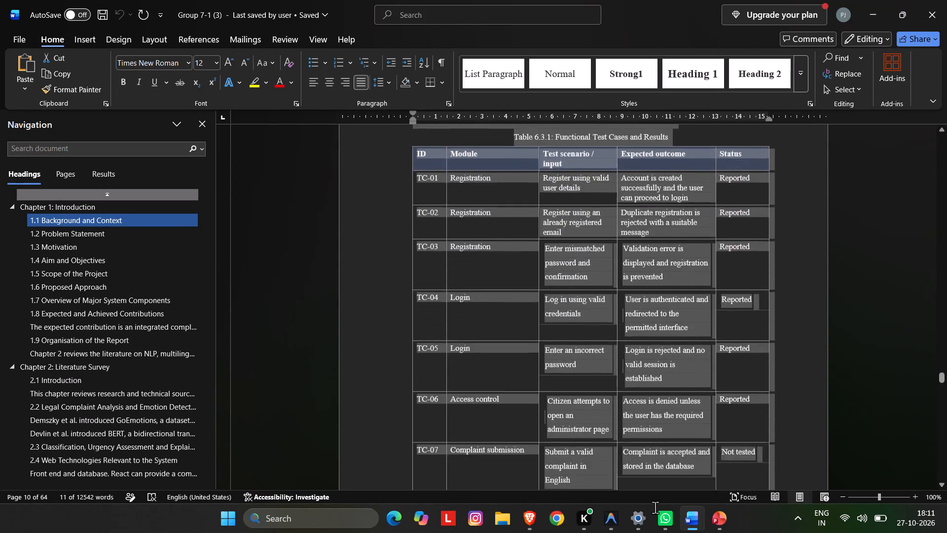
drag(655, 507, 656, 507)
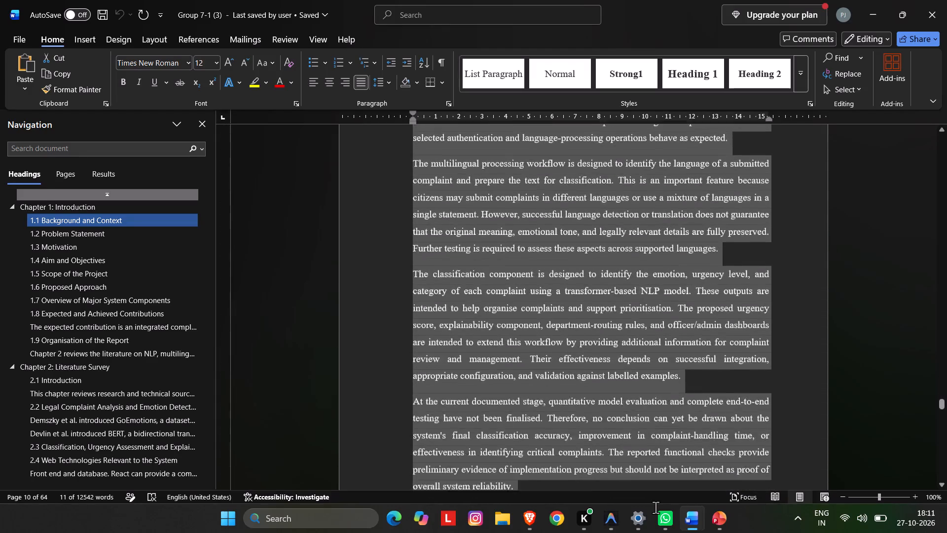
drag(656, 507, 656, 509)
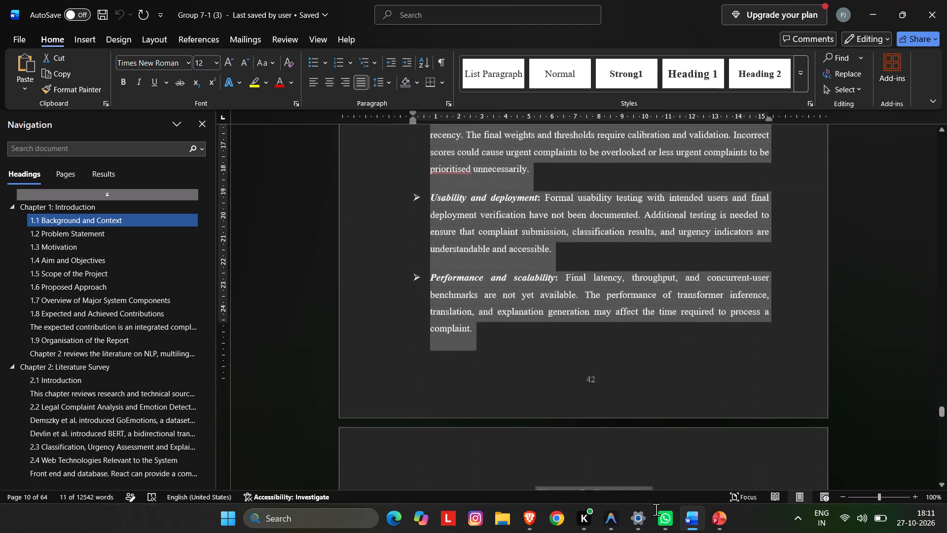
drag(656, 509, 656, 509)
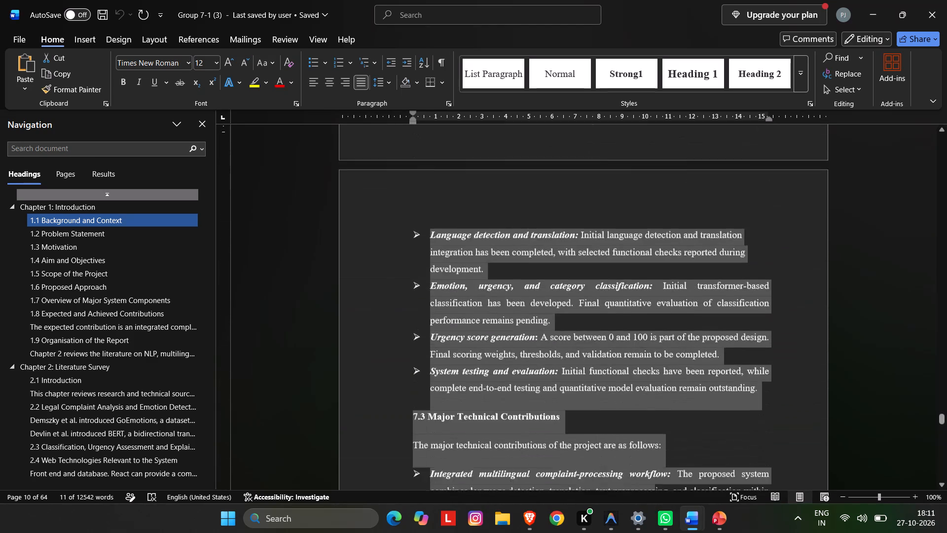
drag(656, 509, 656, 508)
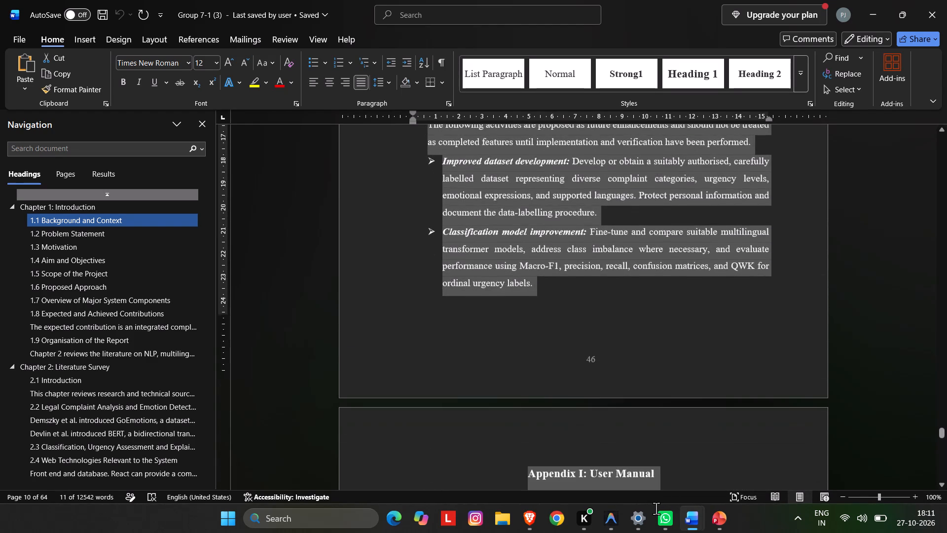
drag(656, 508, 651, 532)
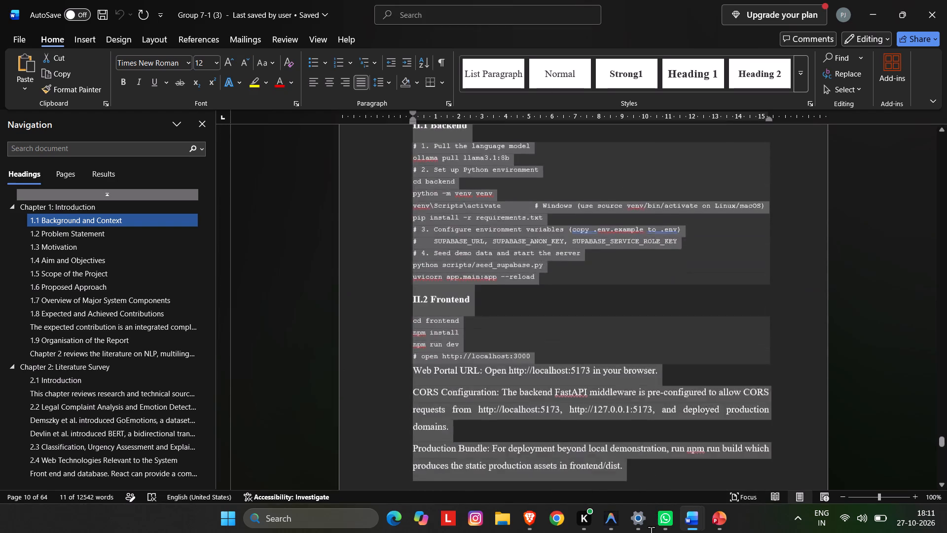
drag(651, 532, 655, 528)
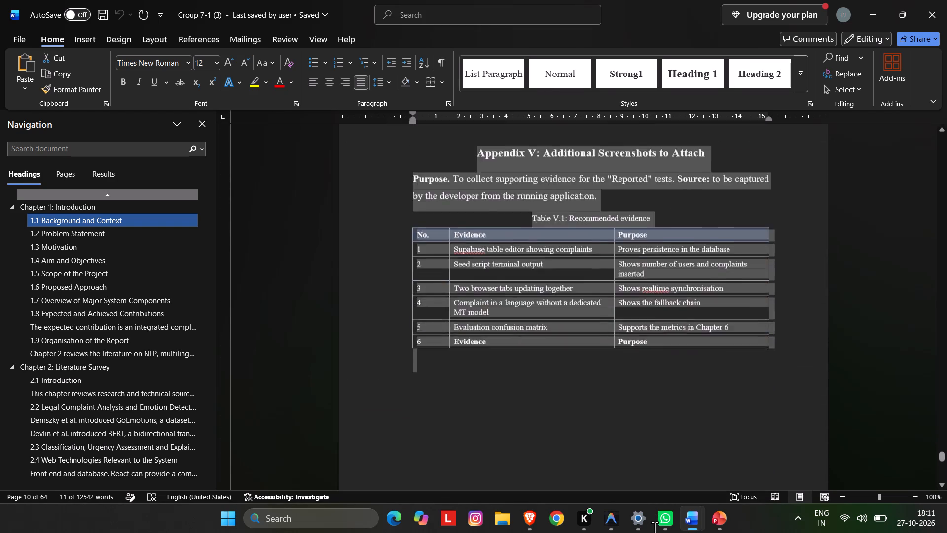
drag(655, 528, 655, 527)
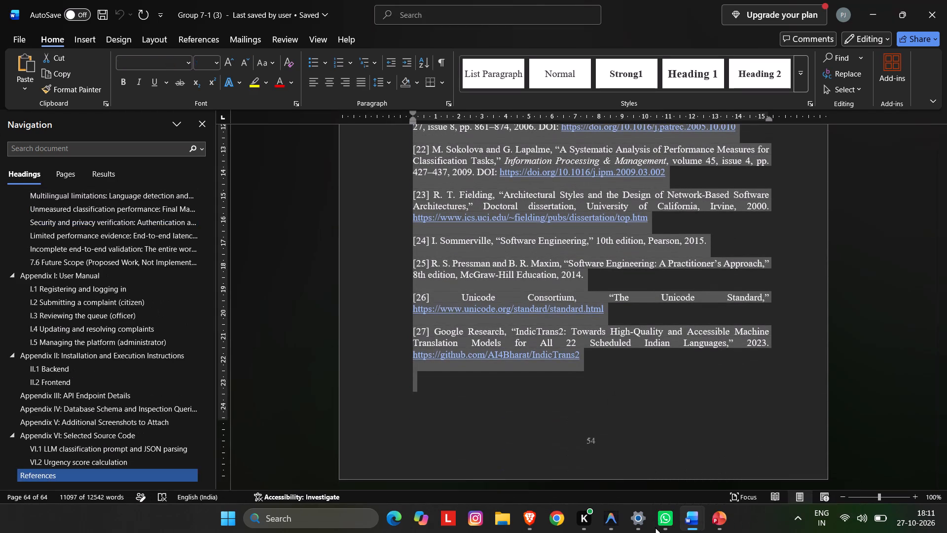
key(ctrl+c)
key(alt+Tab)
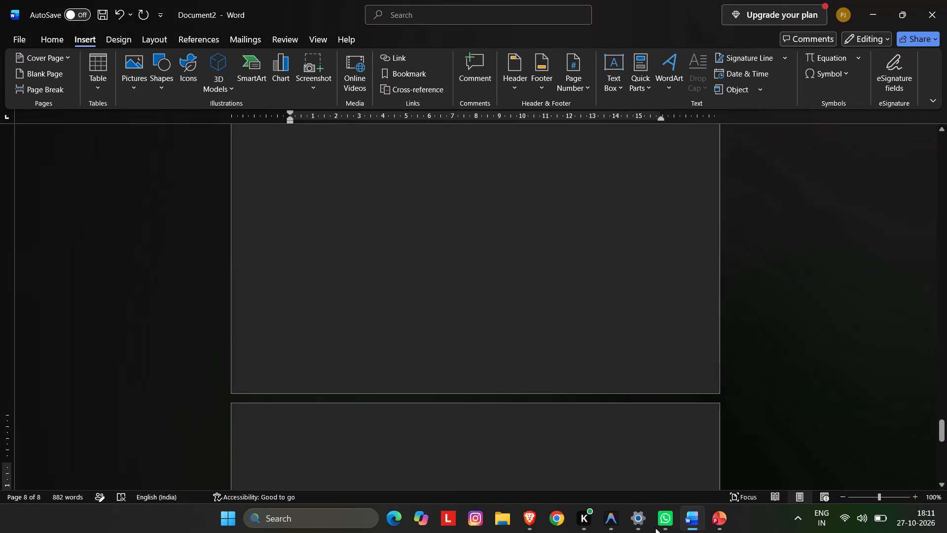
key(ctrl+v)
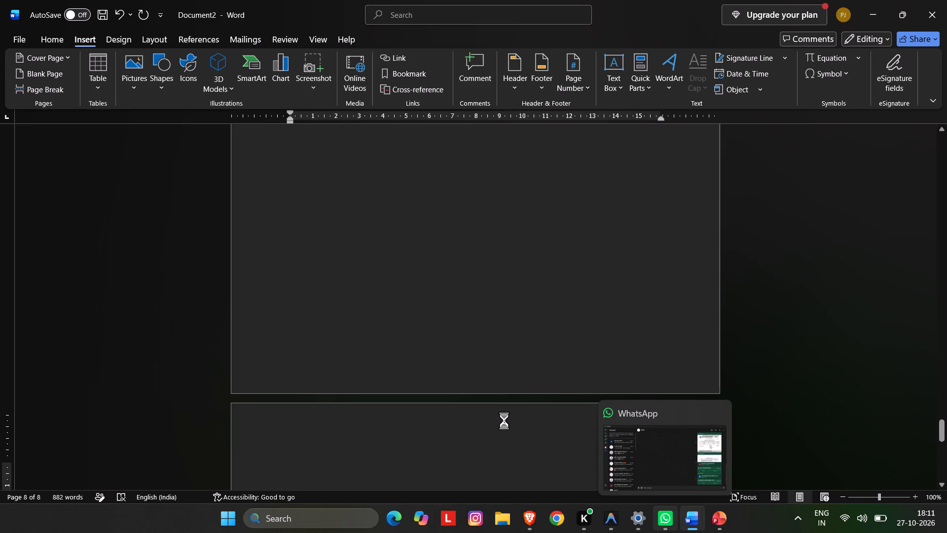
Review Document2 from the pasted references back through the tables and front pages to the abstract.
scroll(504, 420, down, 3)
scroll(627, 325, down, 4)
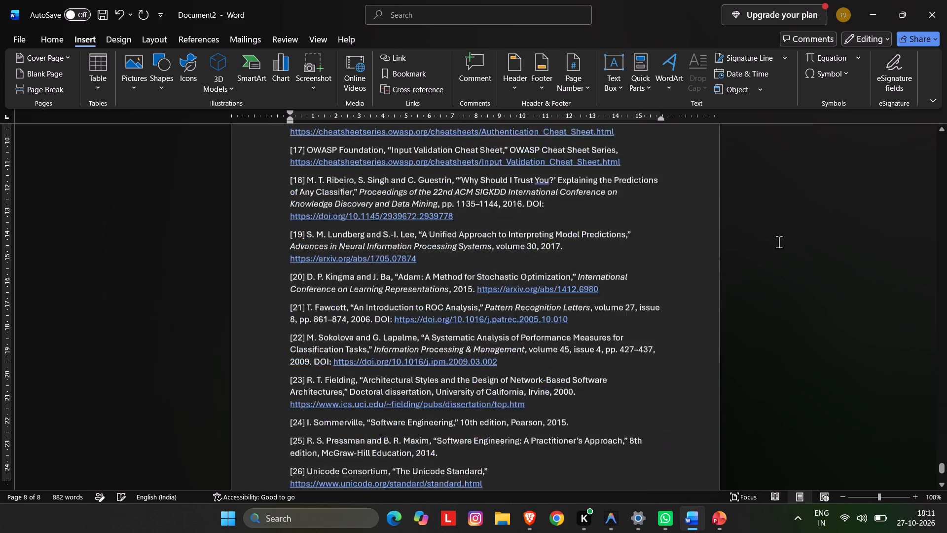
scroll(779, 242, down, 1)
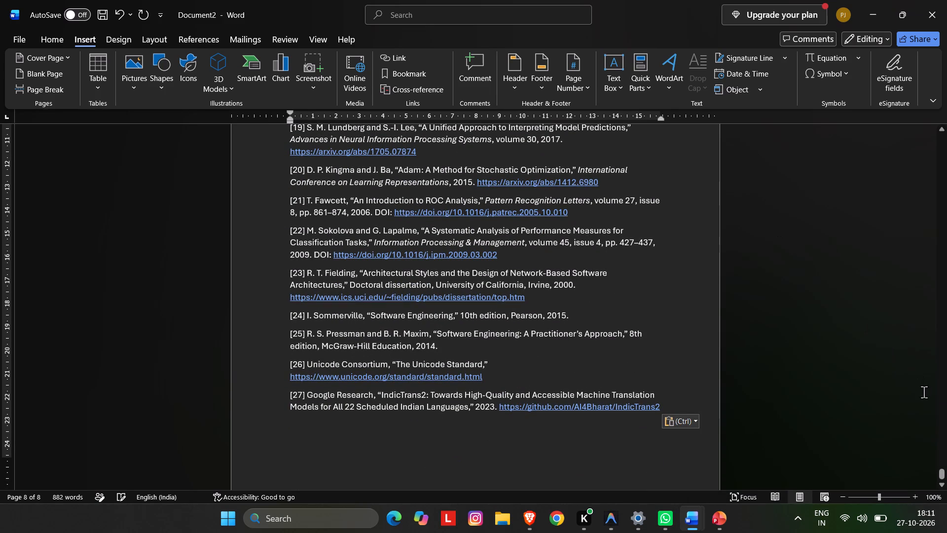
drag(945, 477, 946, 268)
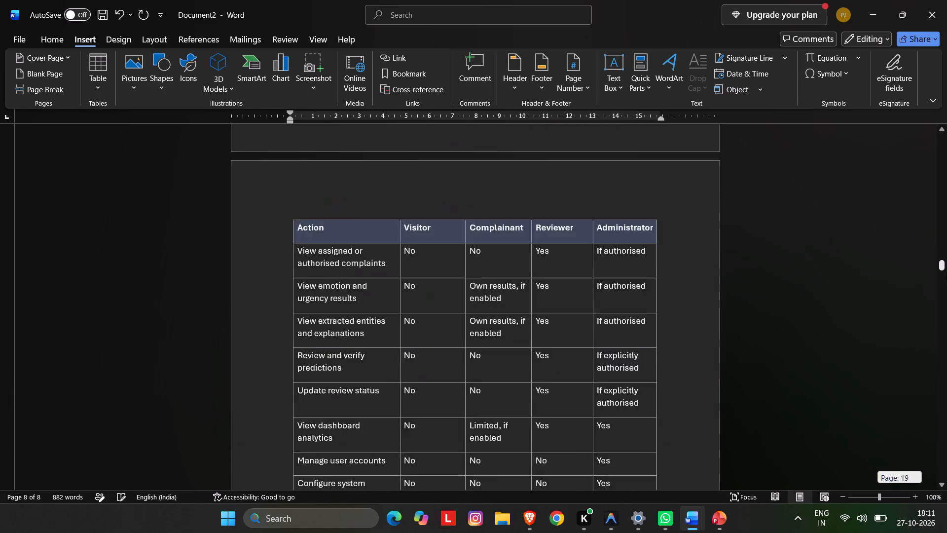
drag(946, 268, 946, 245)
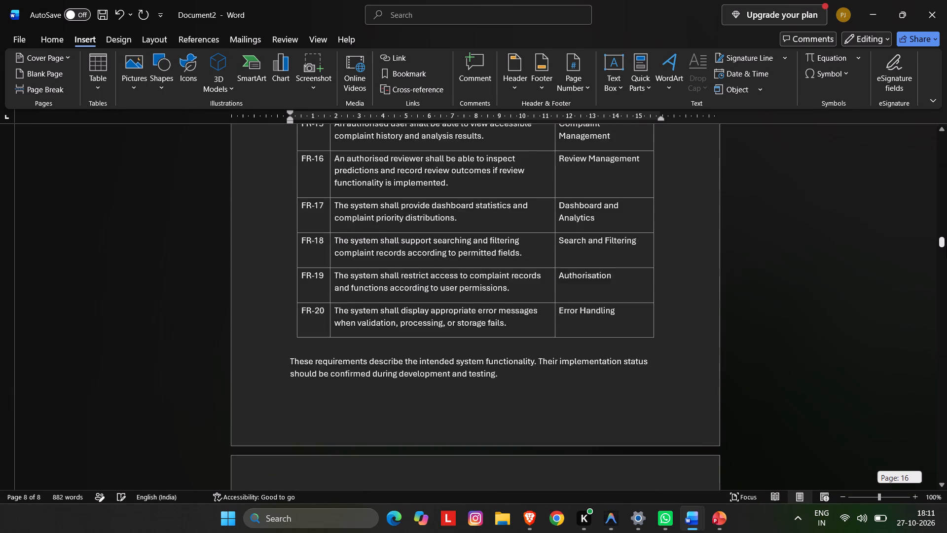
drag(946, 245, 946, 156)
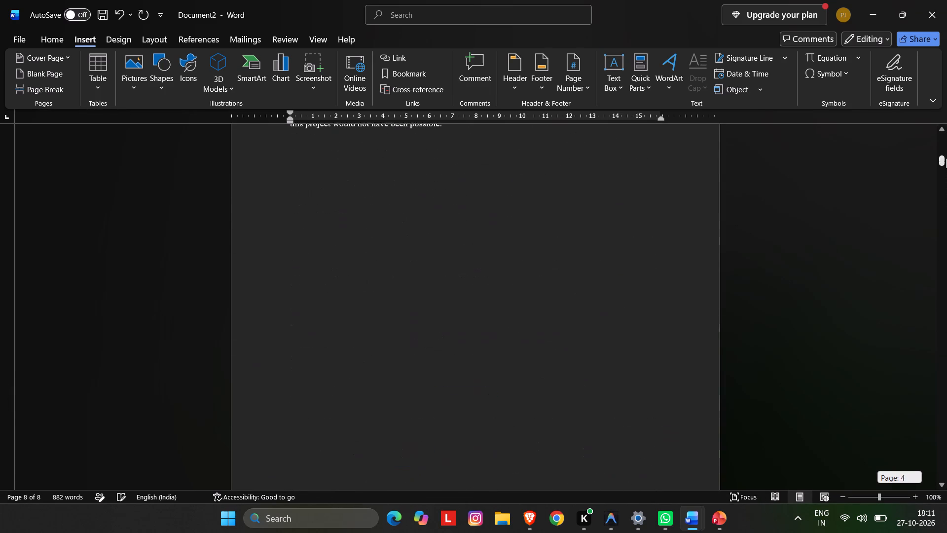
drag(946, 156, 946, 147)
scroll(634, 416, down, 16)
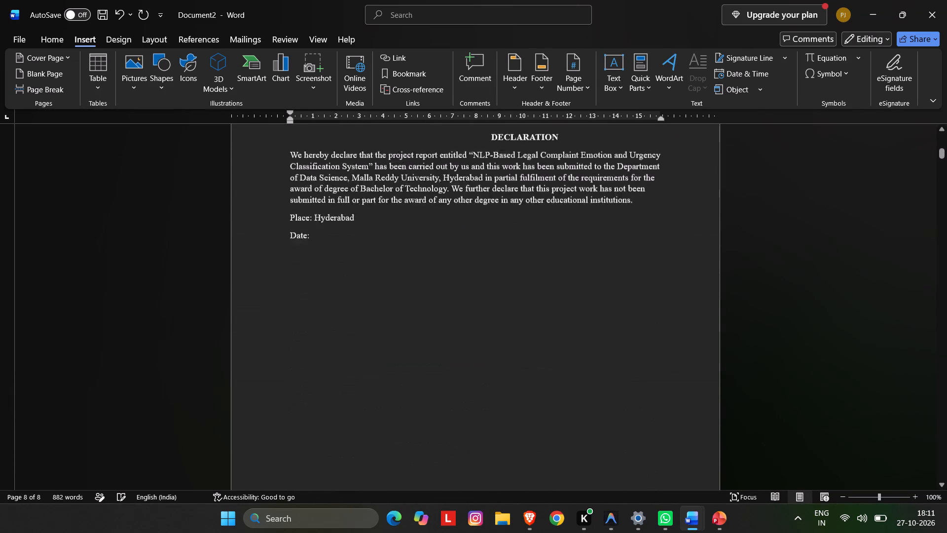
scroll(634, 416, down, 12)
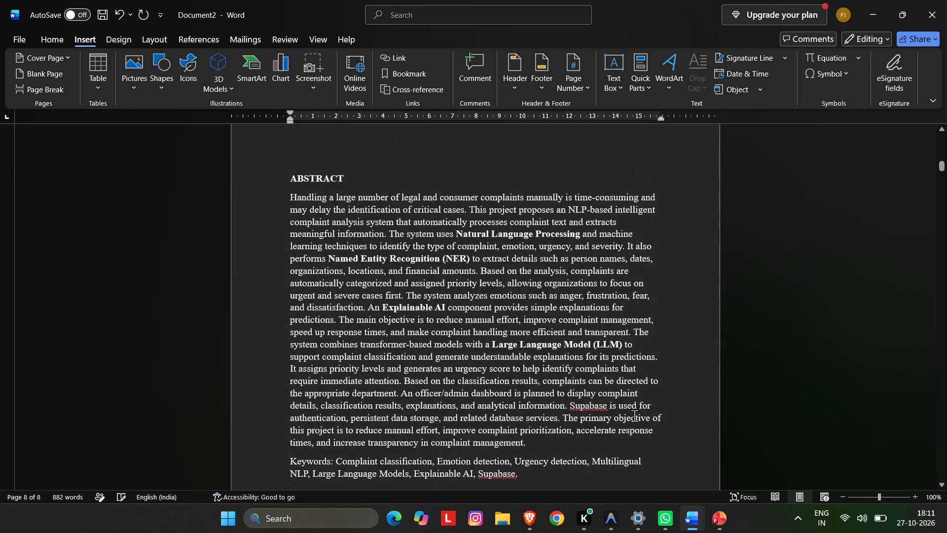
scroll(634, 416, up, 2)
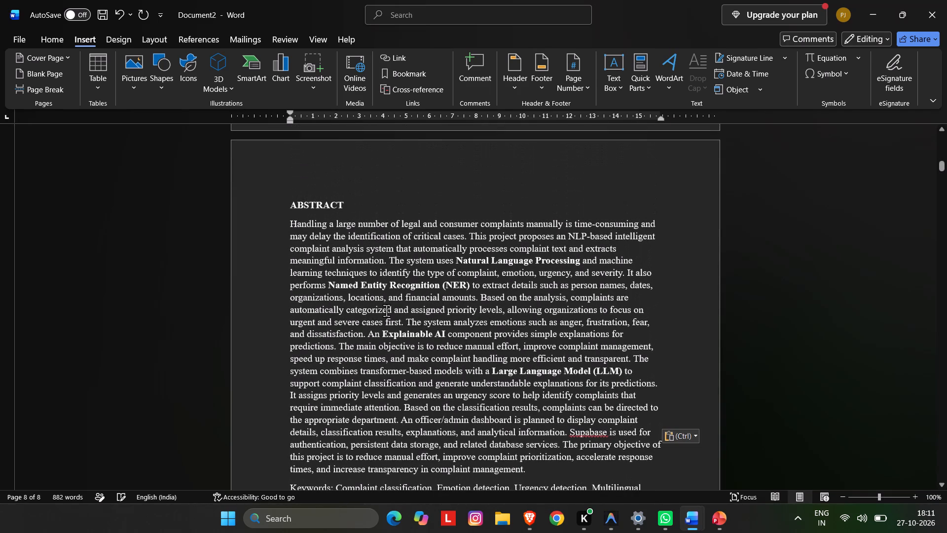
Format the text from the Chapter 1: Introduction heading through motivation 2, Identifying urgent complaints, in Times New Roman, size 12.
scroll(284, 248, down, 14)
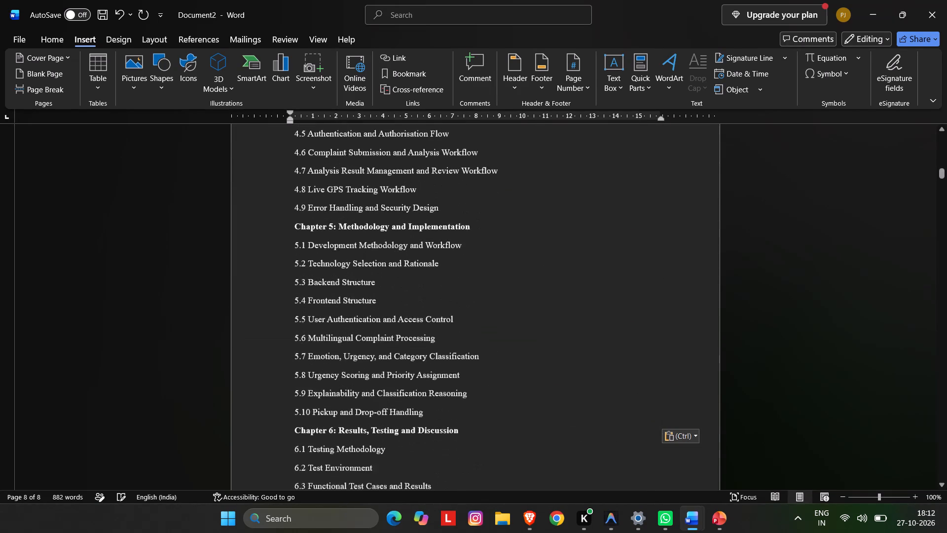
scroll(284, 248, down, 11)
scroll(284, 248, up, 5)
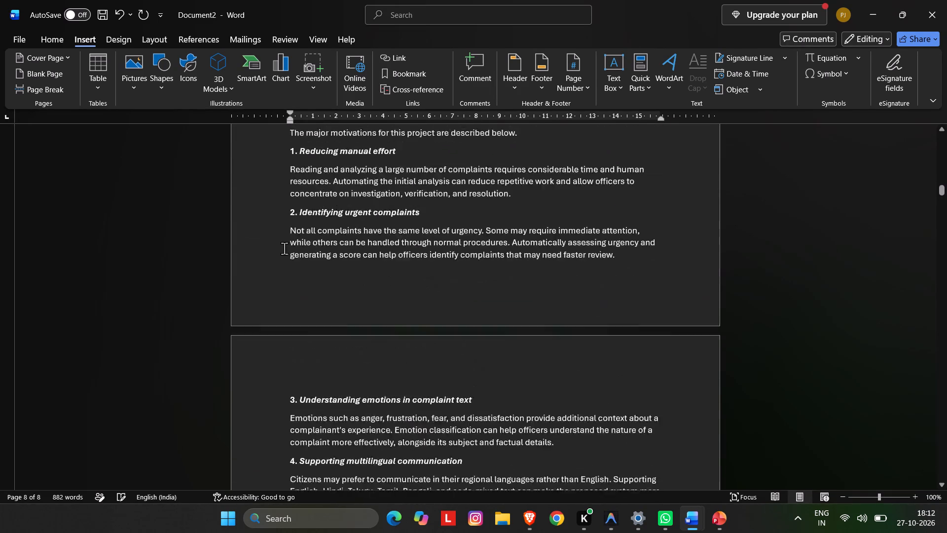
scroll(284, 248, up, 1)
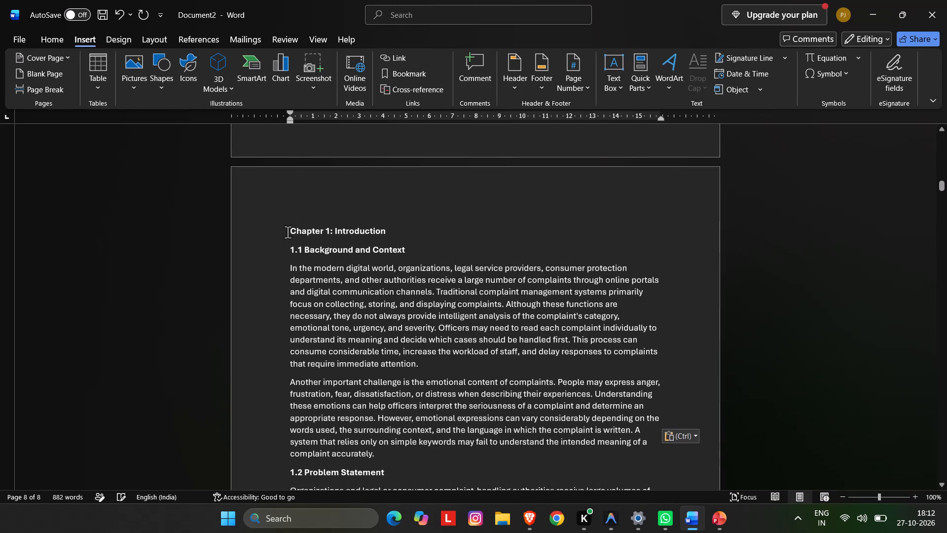
drag(289, 228, 411, 497)
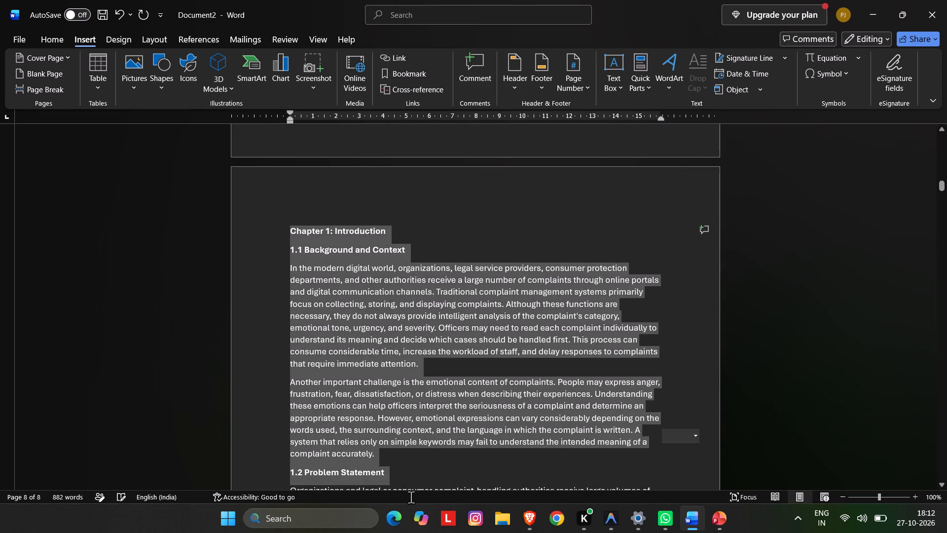
drag(411, 497, 473, 466)
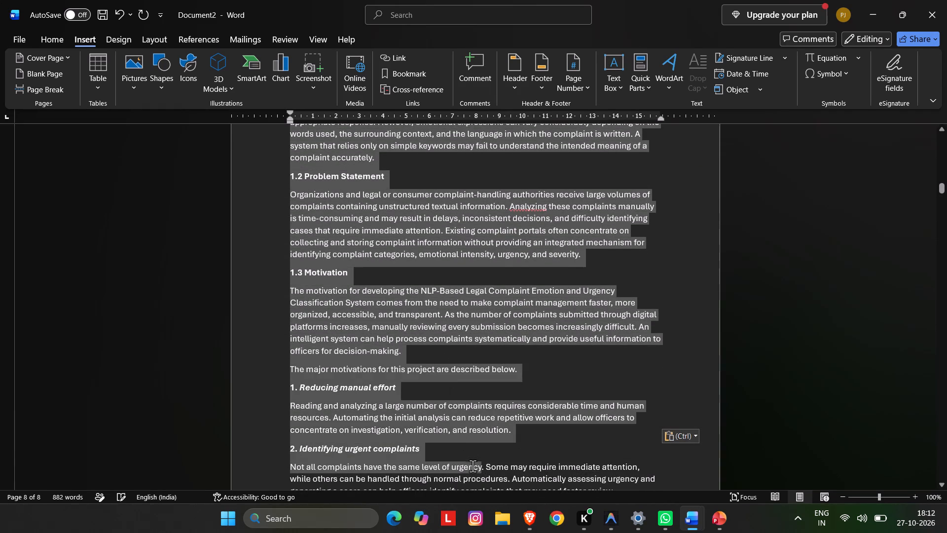
drag(473, 466, 612, 206)
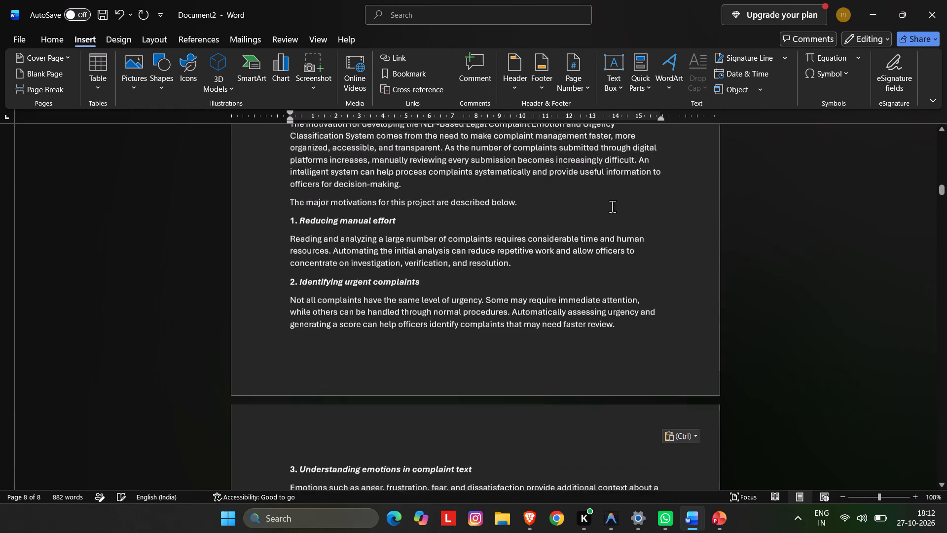
drag(612, 206, 755, 338)
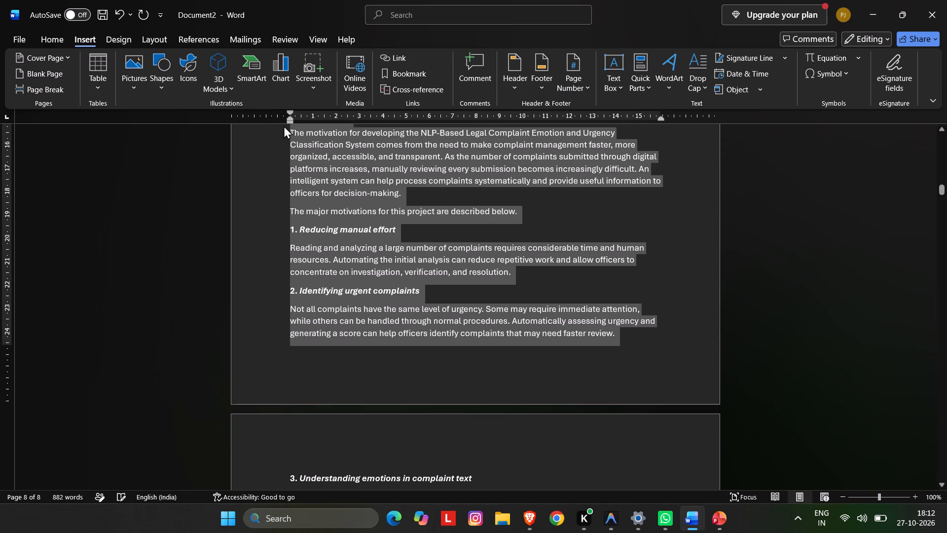
click(55, 38)
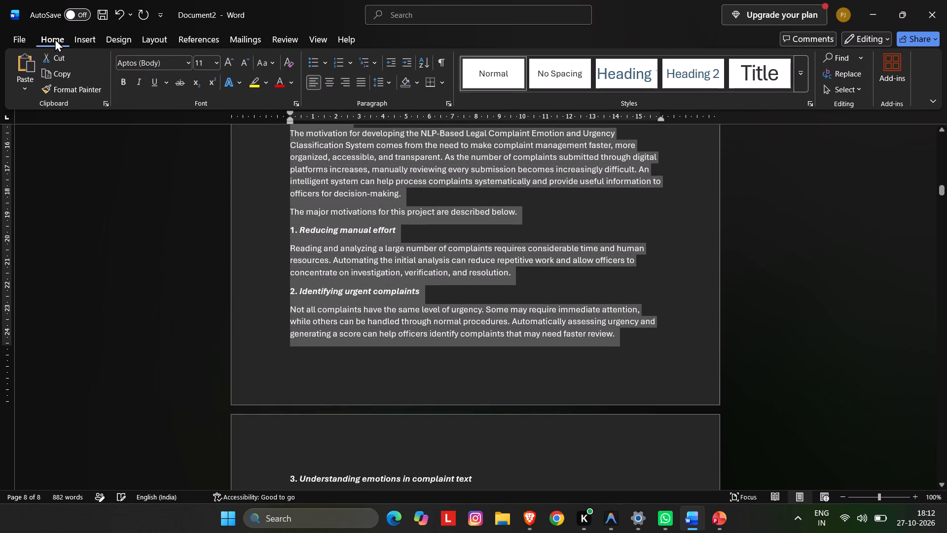
click(188, 63)
click(209, 152)
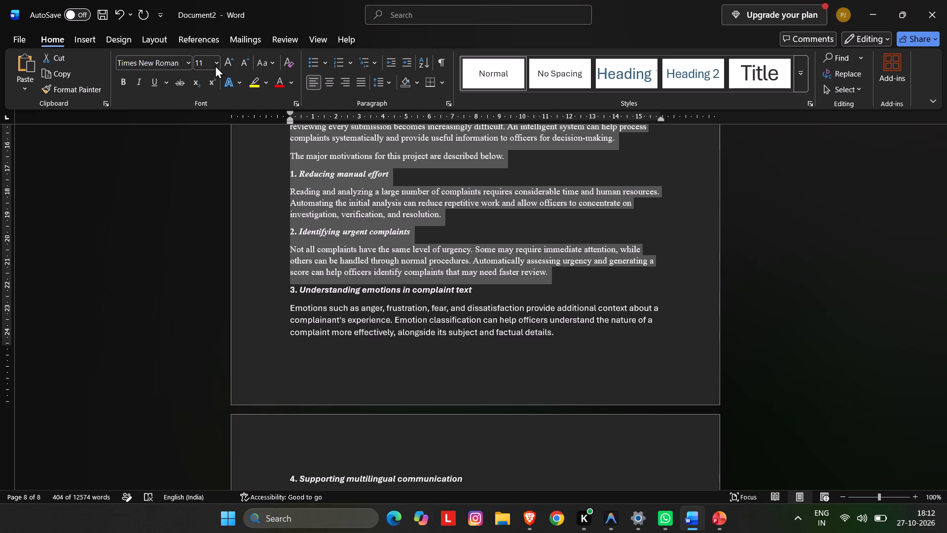
click(215, 65)
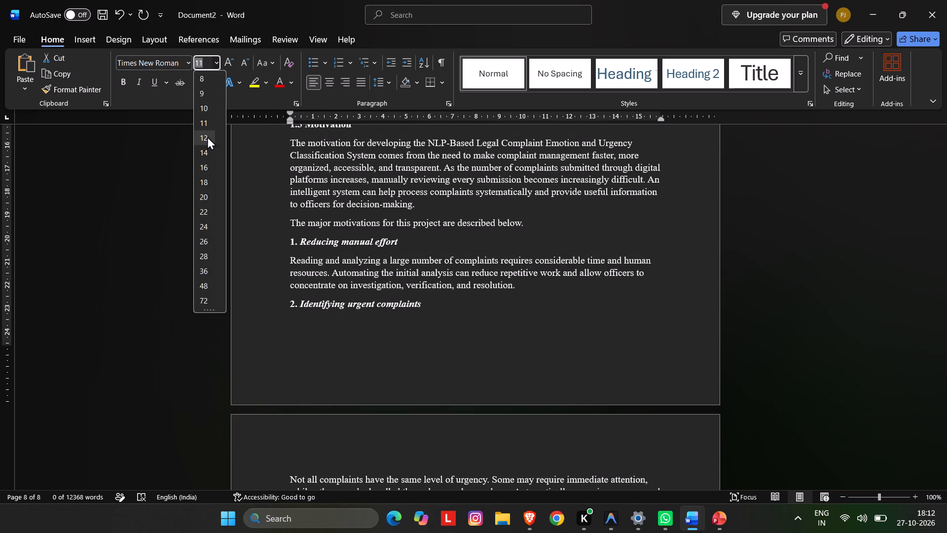
click(207, 136)
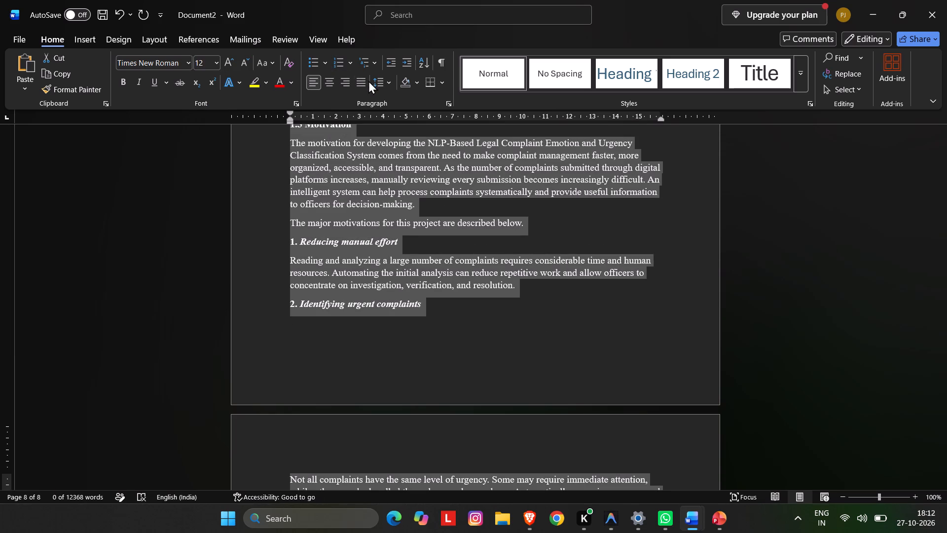
Justify the selected Chapter 1 text through motivation 2 and set its line spacing to 1.5.
click(364, 83)
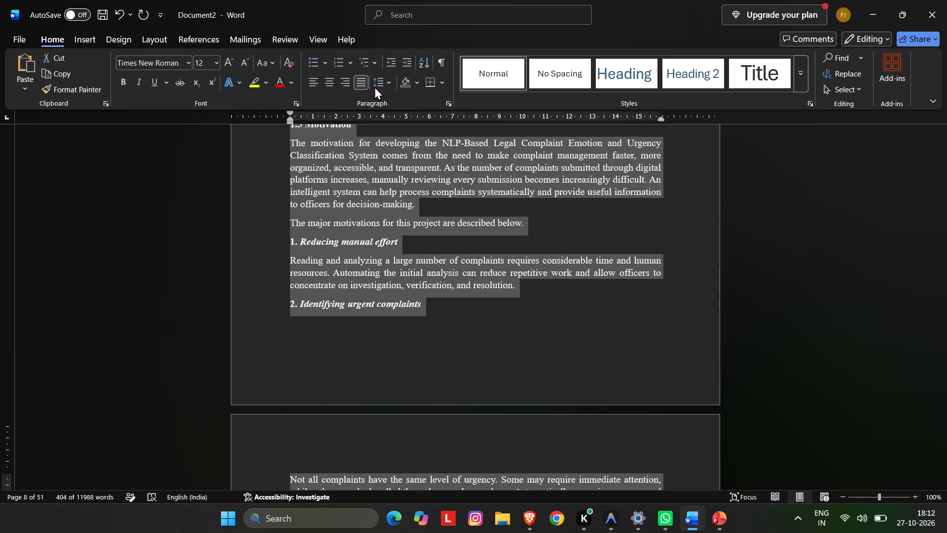
click(387, 82)
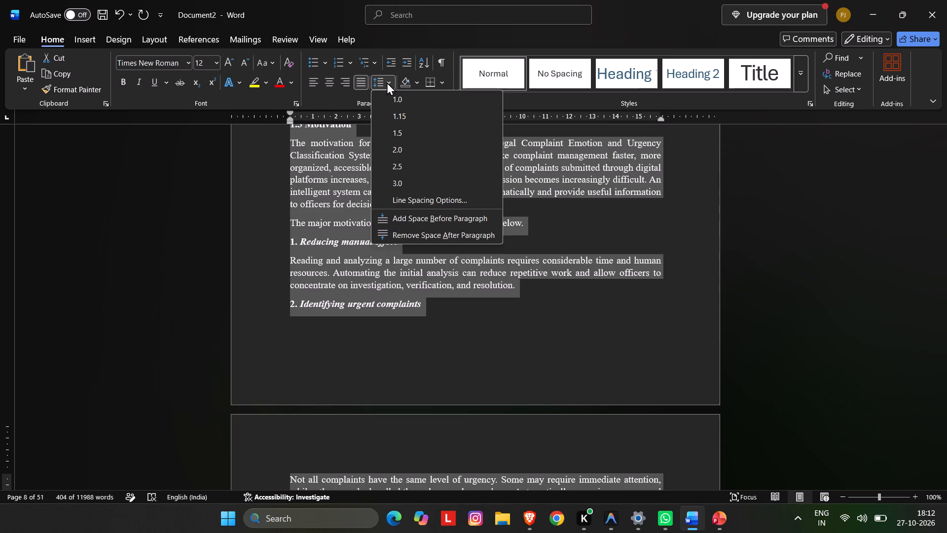
click(401, 132)
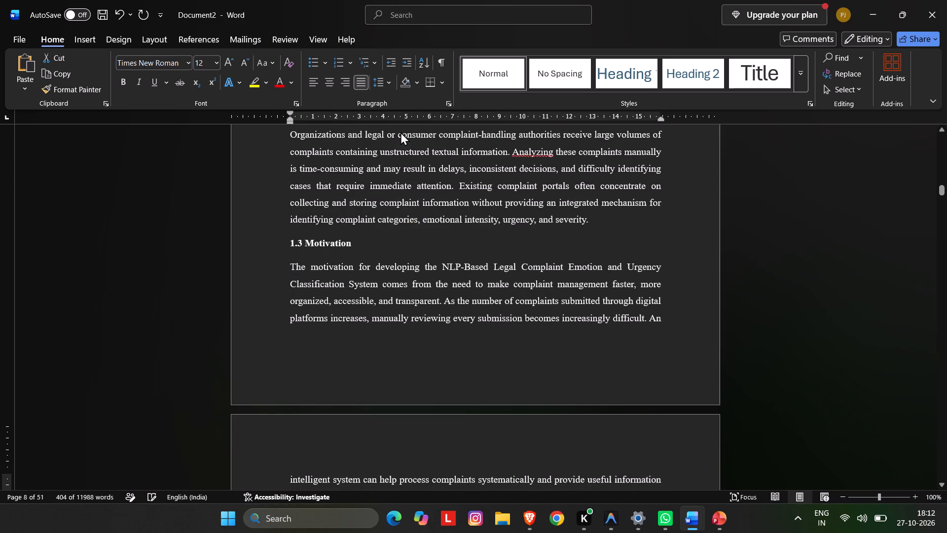
Format the text from motivation 3, Understanding emotions in complaint text, through the 1.7 Overview of Major System Components heading in Times New Roman, size 12.
scroll(473, 417, down, 3)
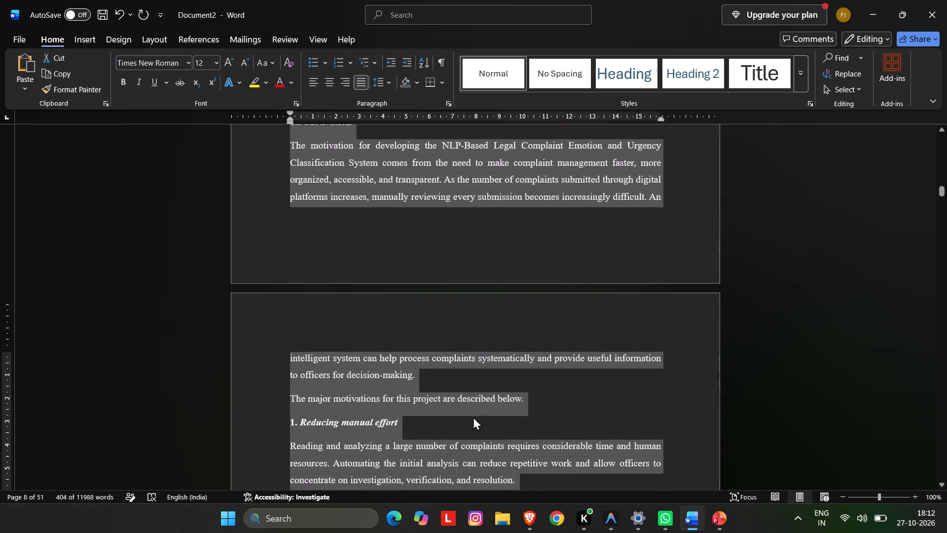
scroll(473, 417, down, 4)
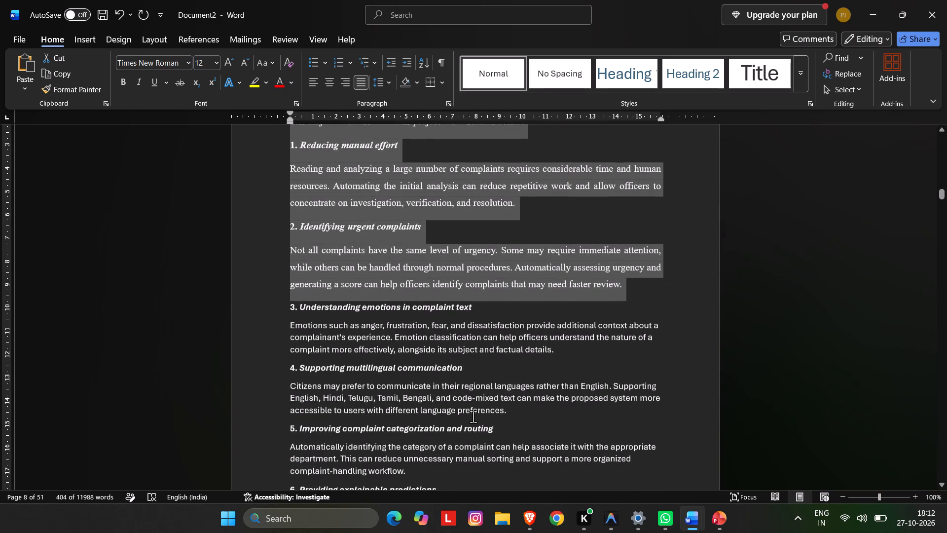
scroll(473, 417, down, 1)
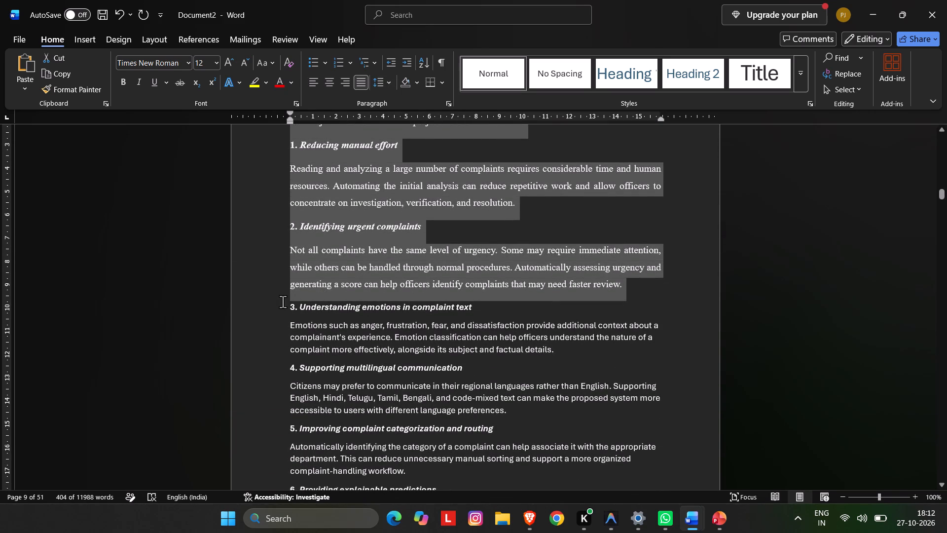
drag(287, 304, 421, 492)
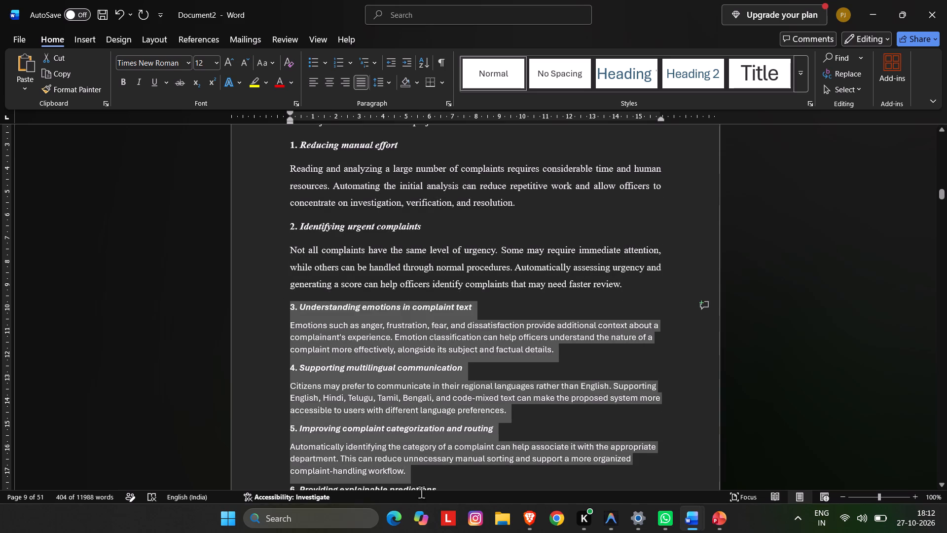
drag(421, 492, 437, 499)
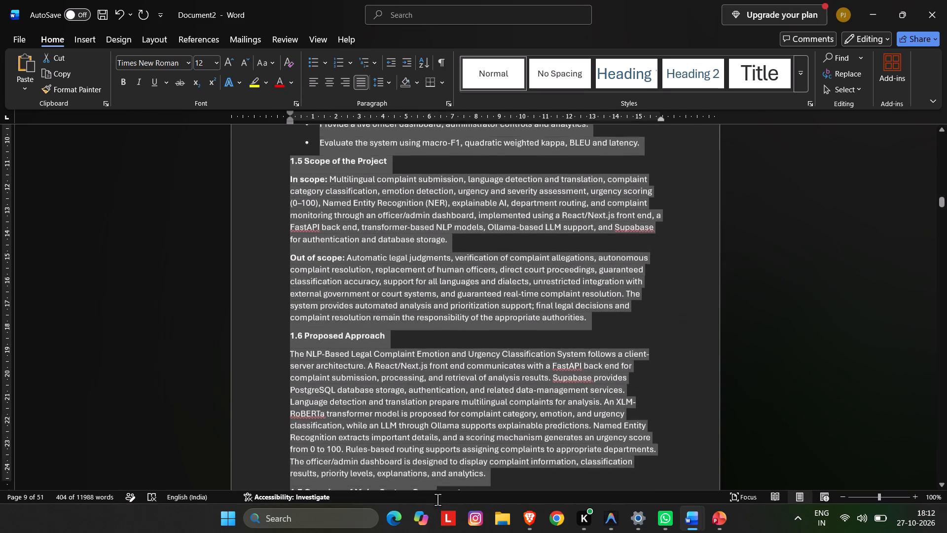
drag(437, 499, 481, 457)
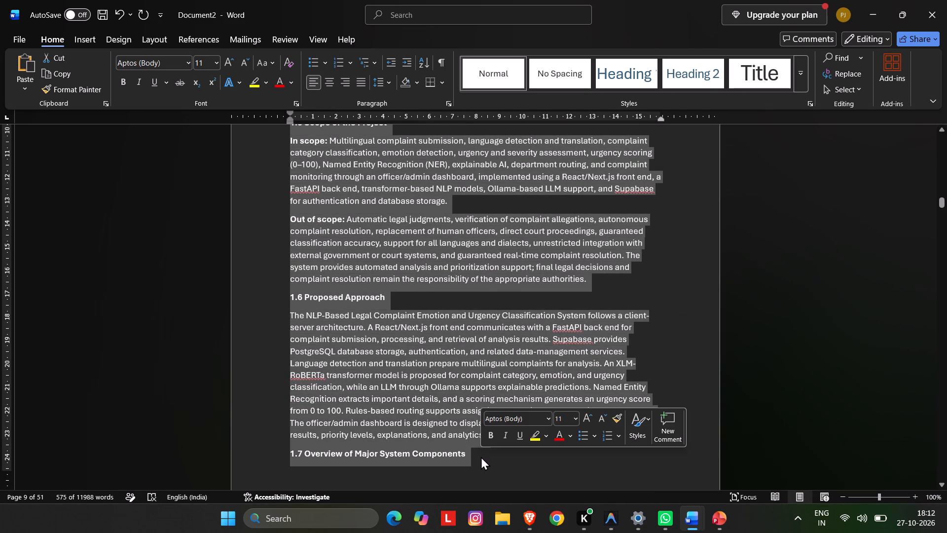
click(186, 60)
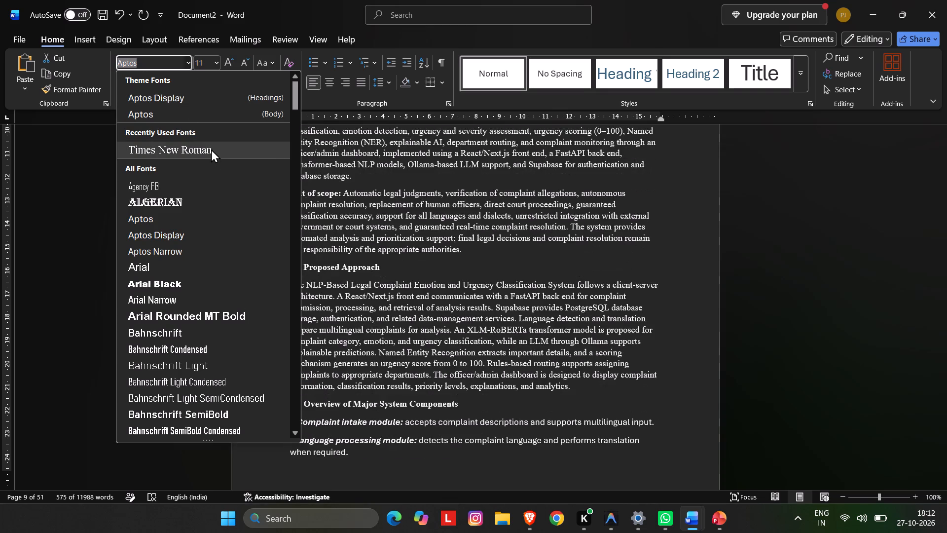
click(211, 149)
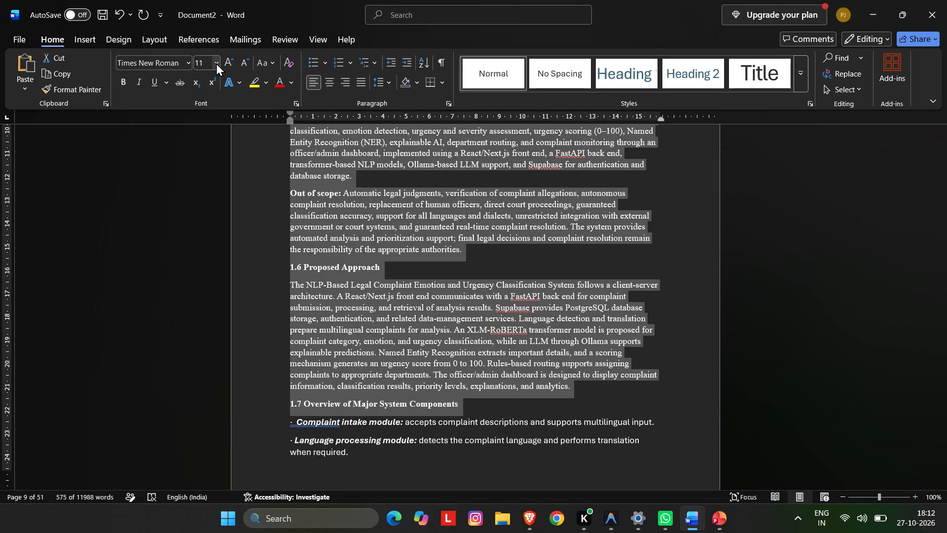
click(216, 63)
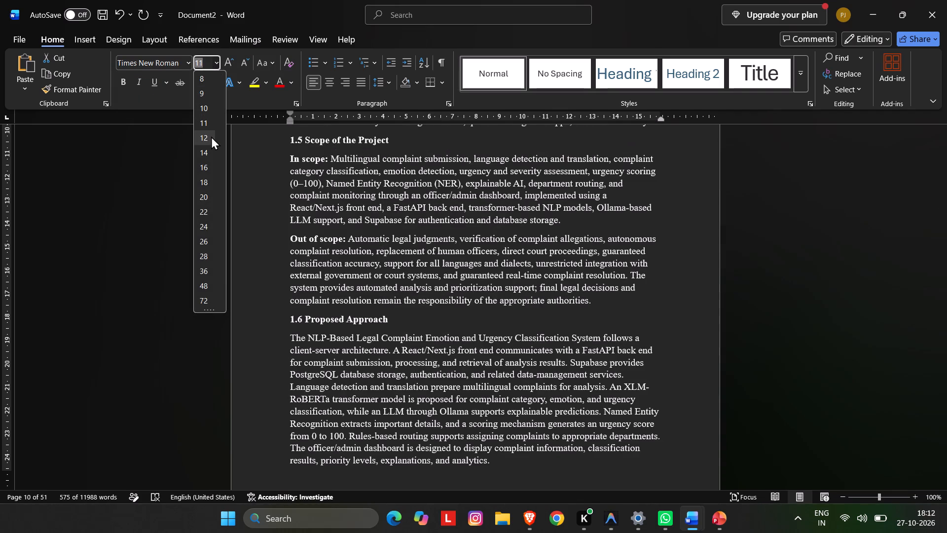
click(211, 136)
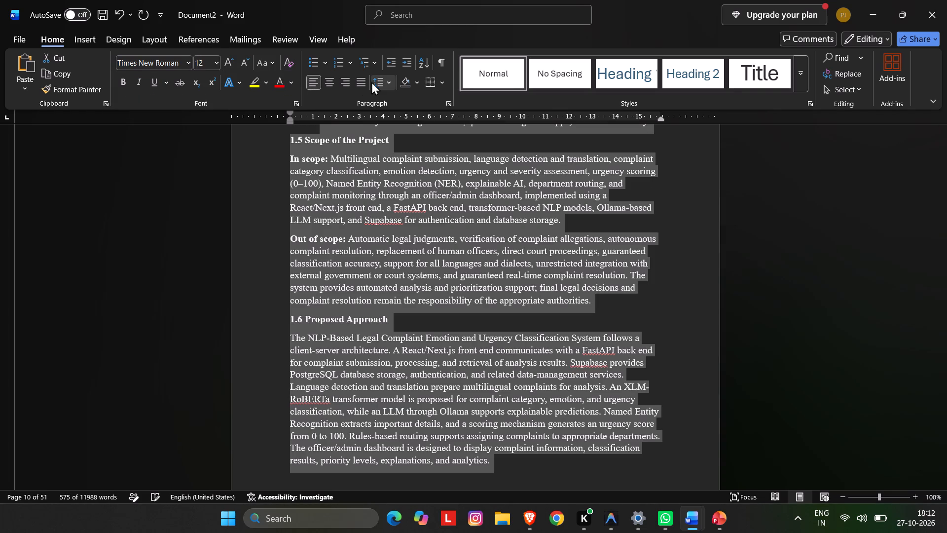
Justify the selected text from motivation 3 through the 1.7 heading and set its line spacing to 1.5.
click(364, 82)
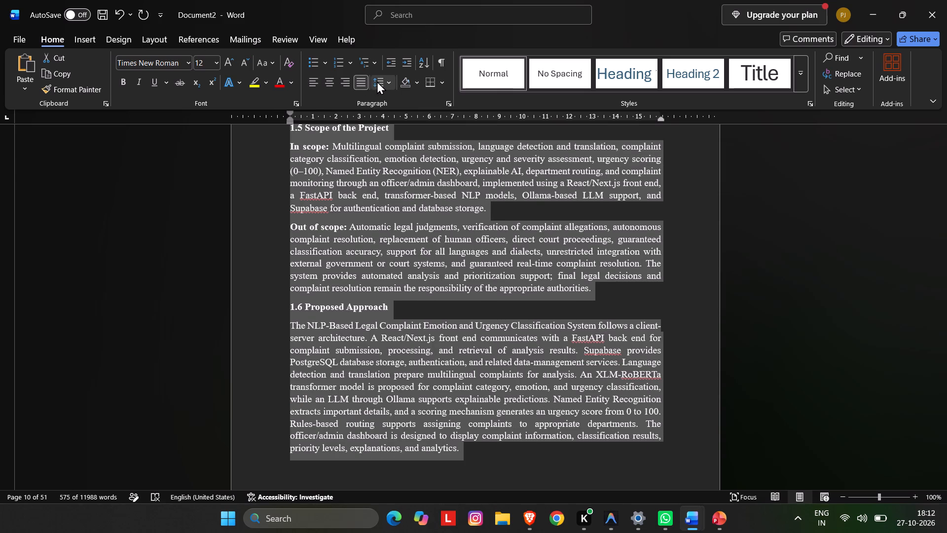
click(381, 83)
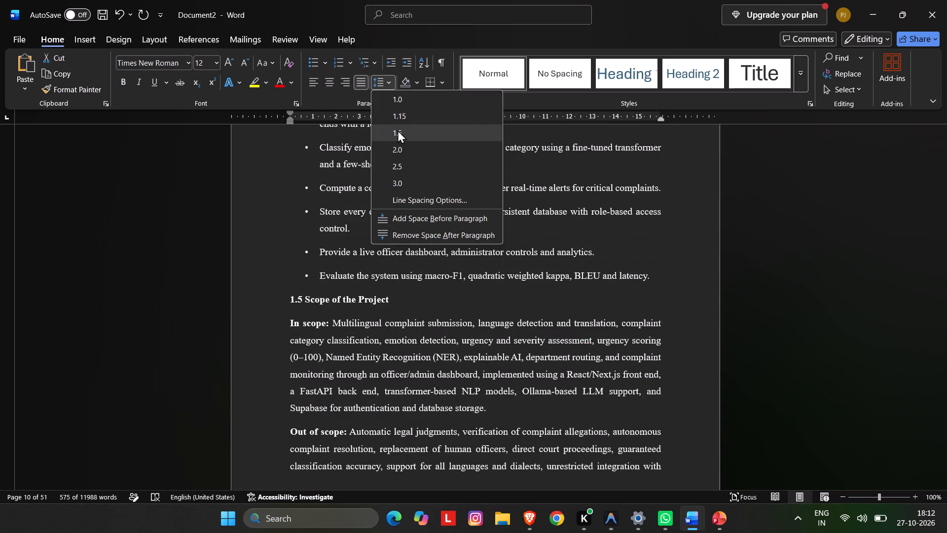
click(398, 130)
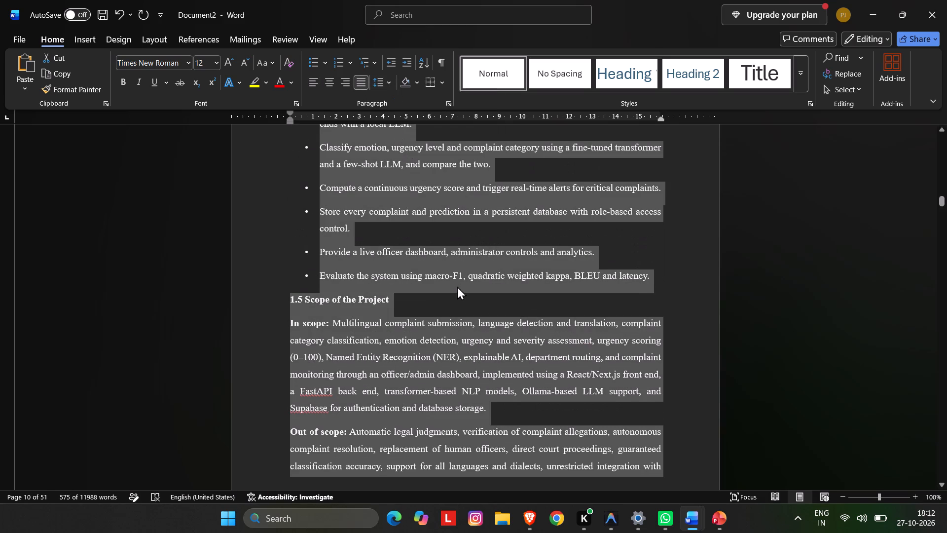
Format the text from the Complaint intake module item in 1.7 through the 2.1 Introduction paragraph in Times New Roman, size 12.
scroll(457, 286, down, 6)
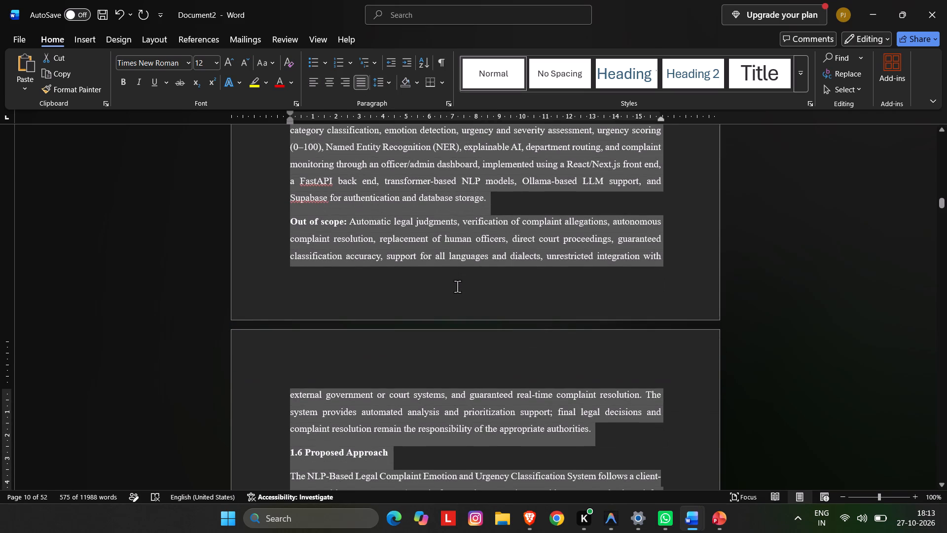
scroll(457, 286, down, 3)
scroll(439, 170, down, 6)
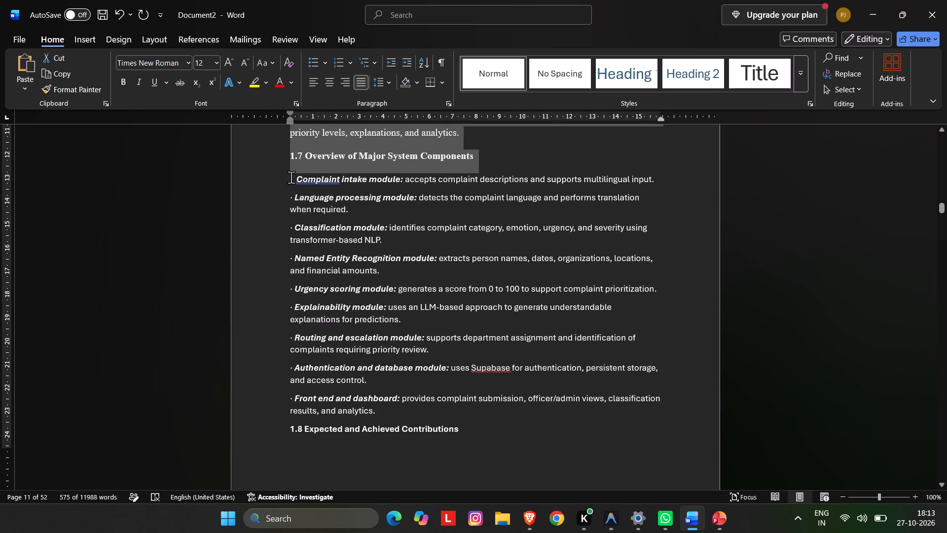
drag(291, 177, 309, 230)
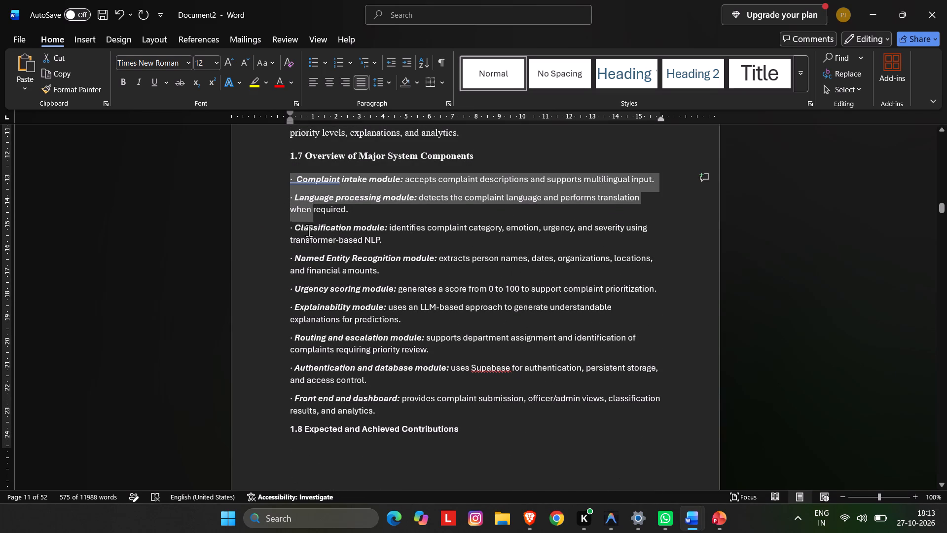
drag(309, 230, 501, 467)
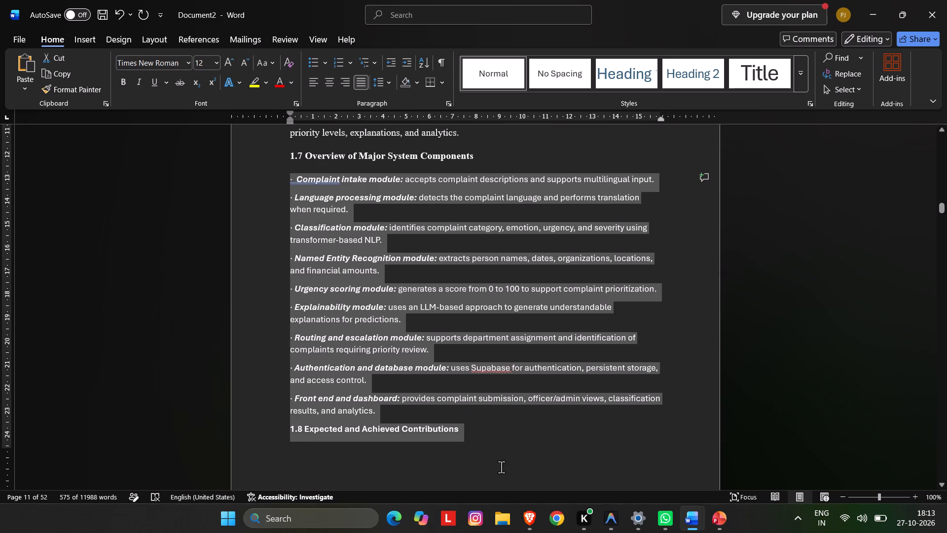
drag(501, 467, 549, 311)
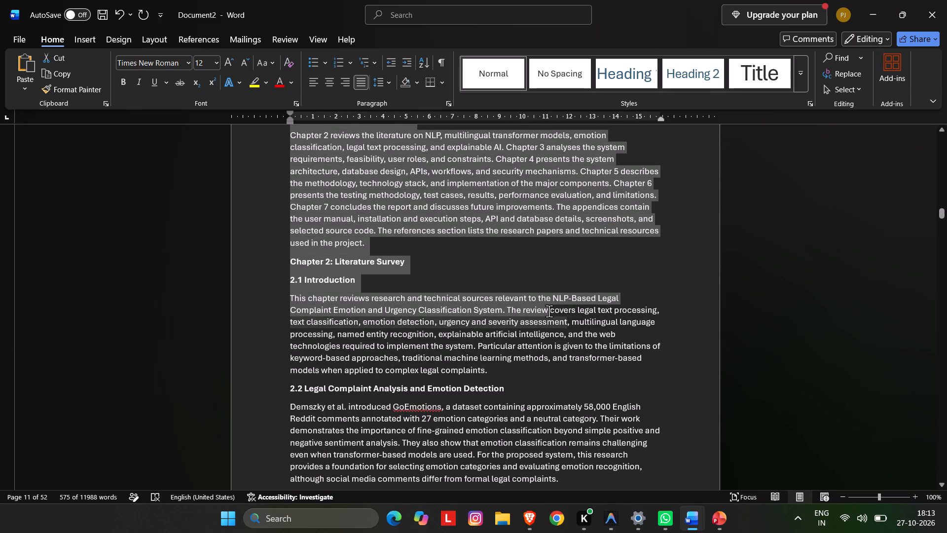
drag(549, 311, 742, 374)
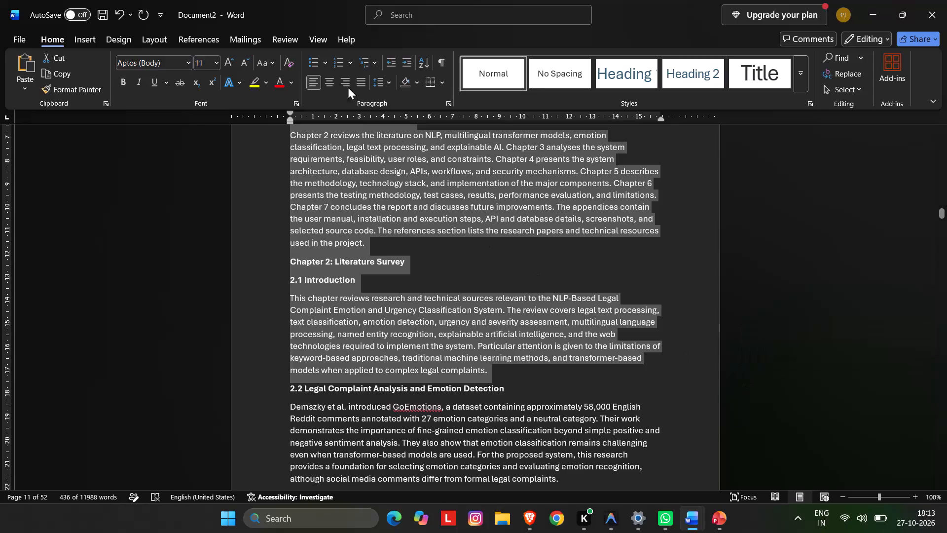
click(186, 65)
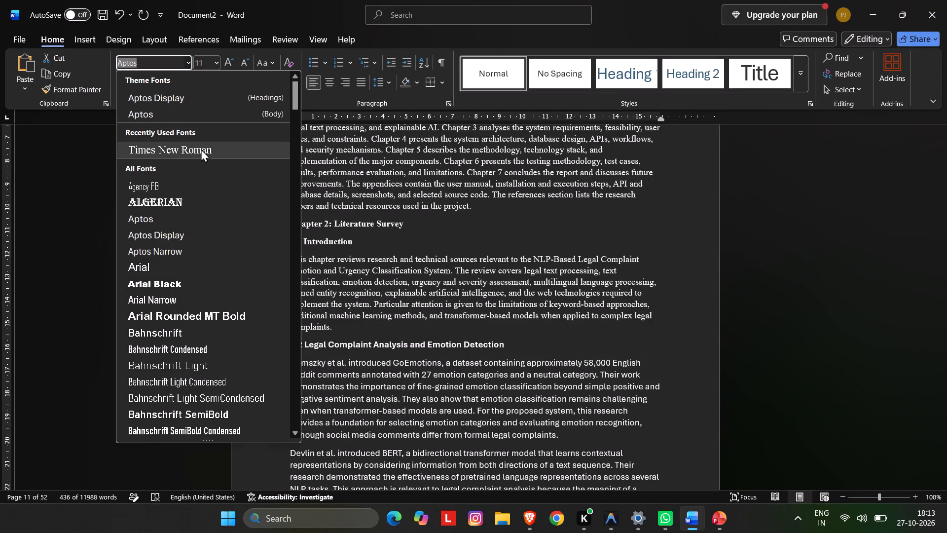
click(201, 149)
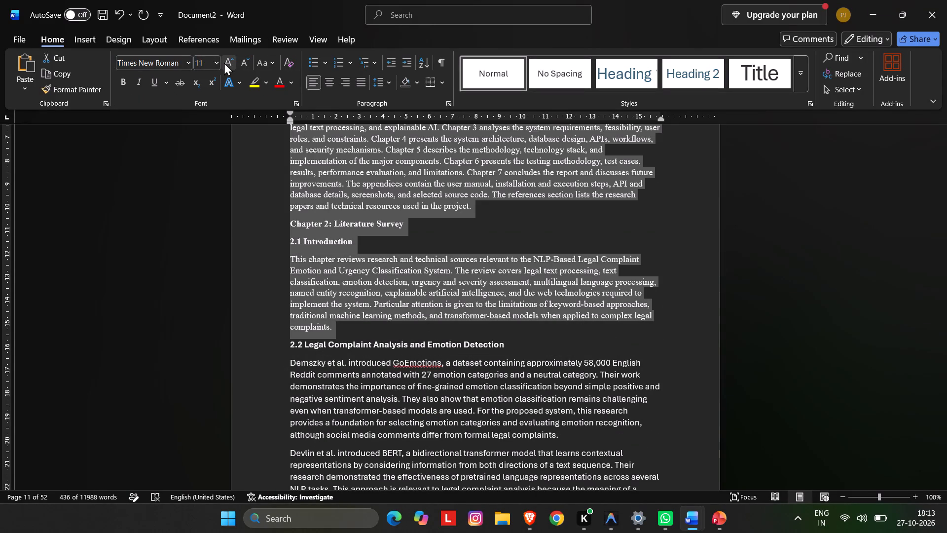
click(218, 61)
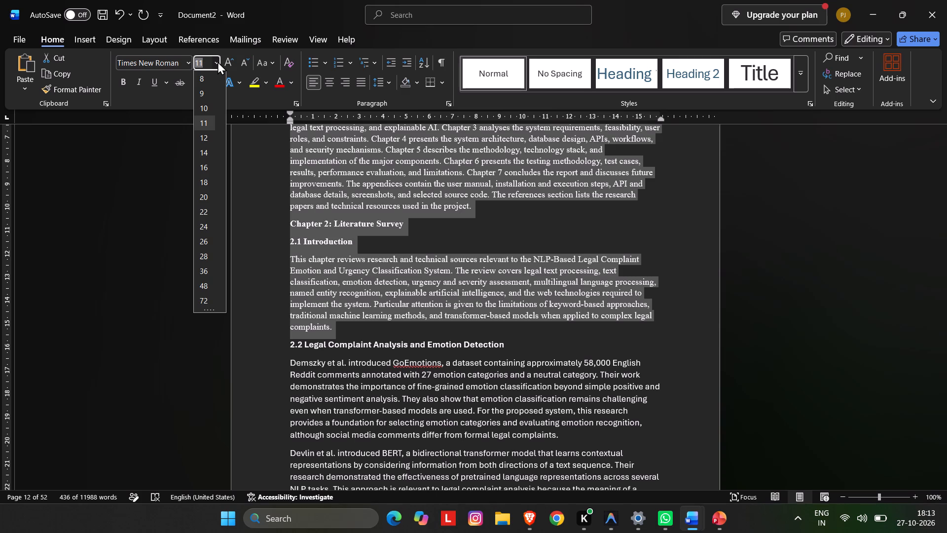
click(208, 133)
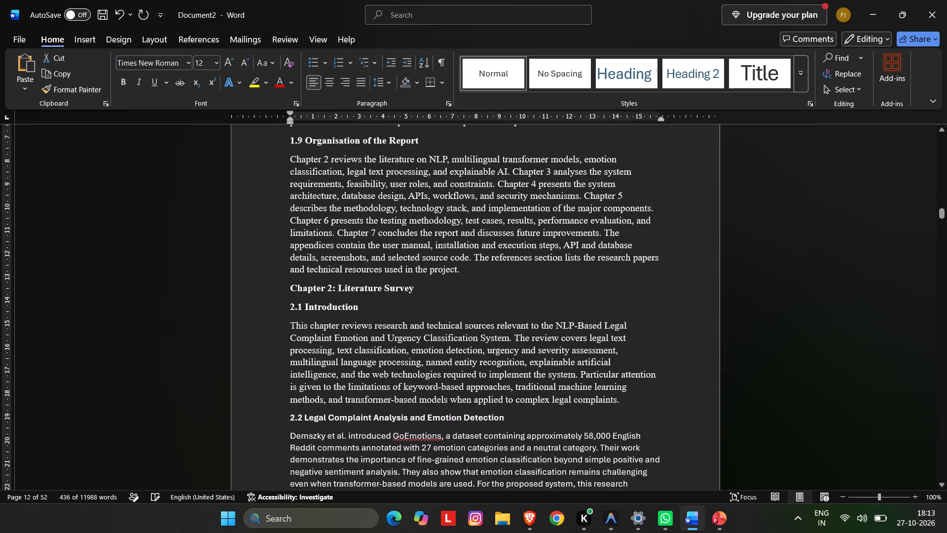
Justify the selected text from the 1.7 module list through the 2.1 paragraph and set its line spacing to 1.5.
click(361, 81)
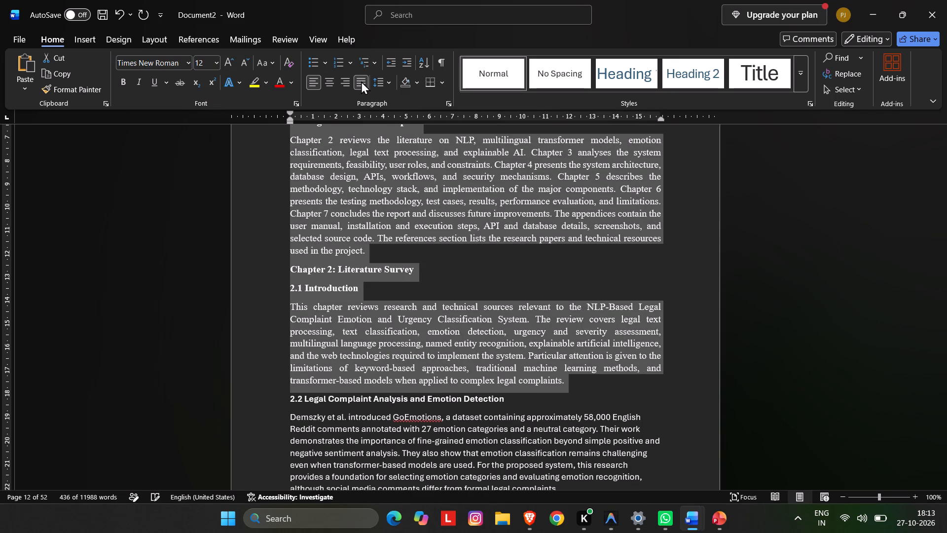
click(390, 84)
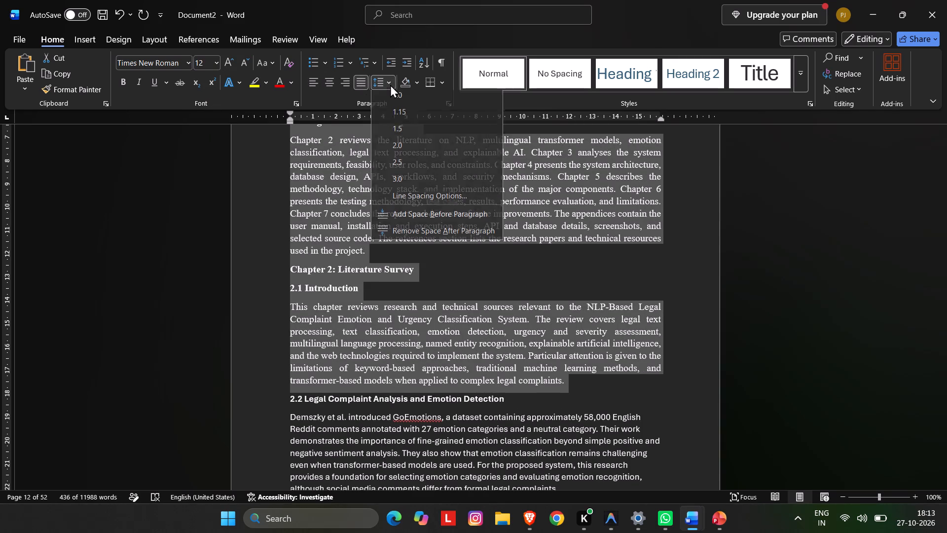
click(396, 136)
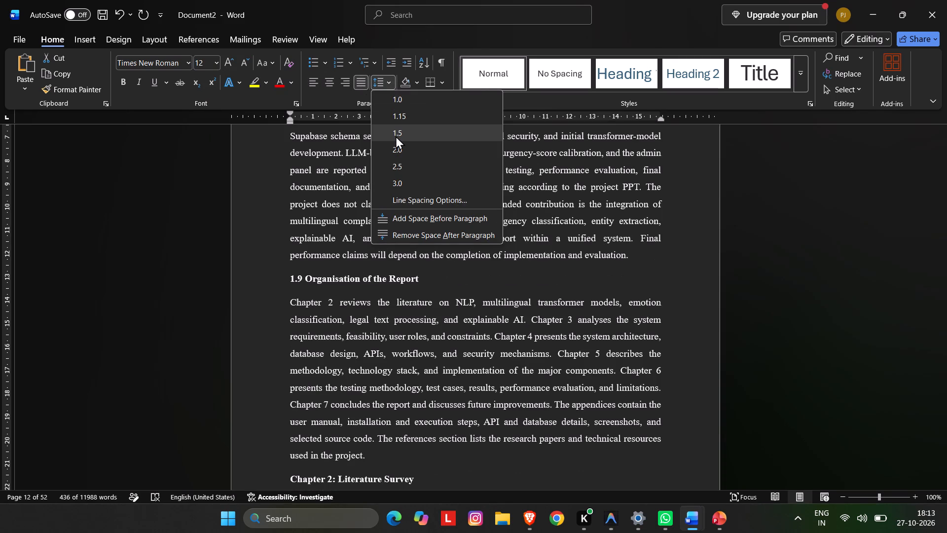
Format the text from the 2.2 Legal Complaint Analysis heading through the 2.4 Web Technologies heading in Times New Roman, size 12.
scroll(438, 355, down, 5)
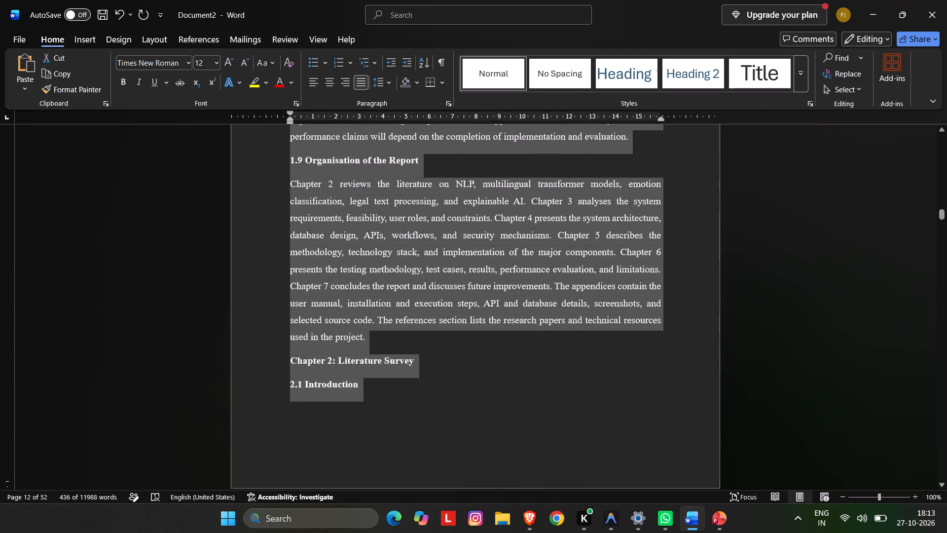
scroll(438, 355, down, 7)
scroll(438, 355, up, 3)
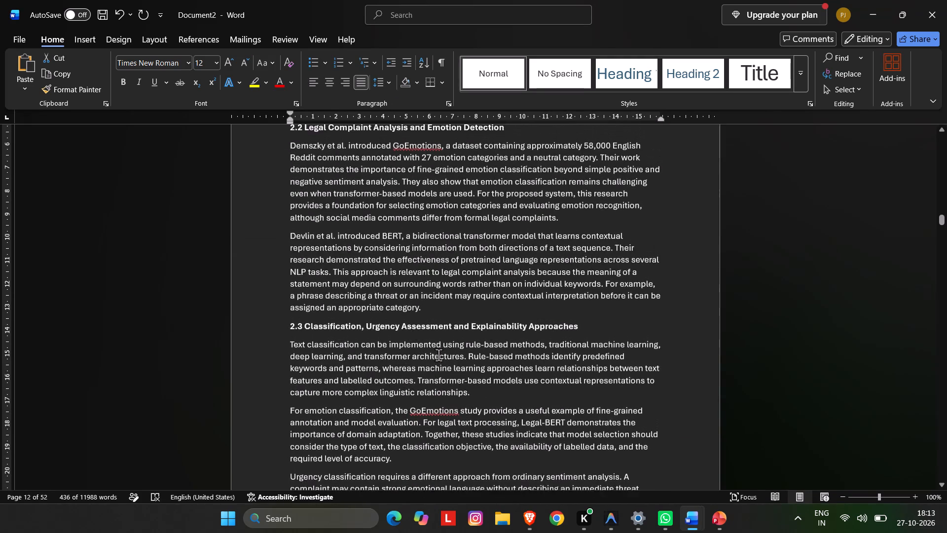
scroll(438, 355, up, 2)
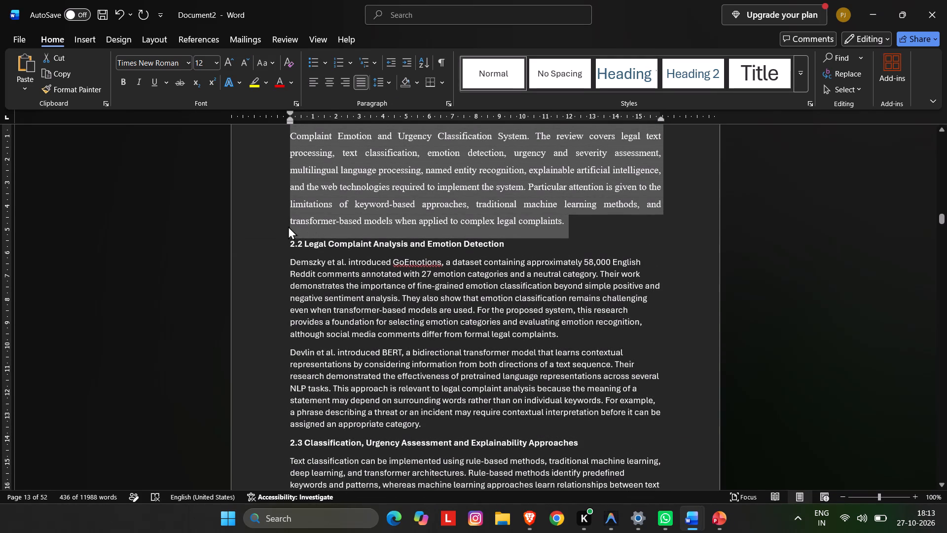
drag(288, 242, 439, 371)
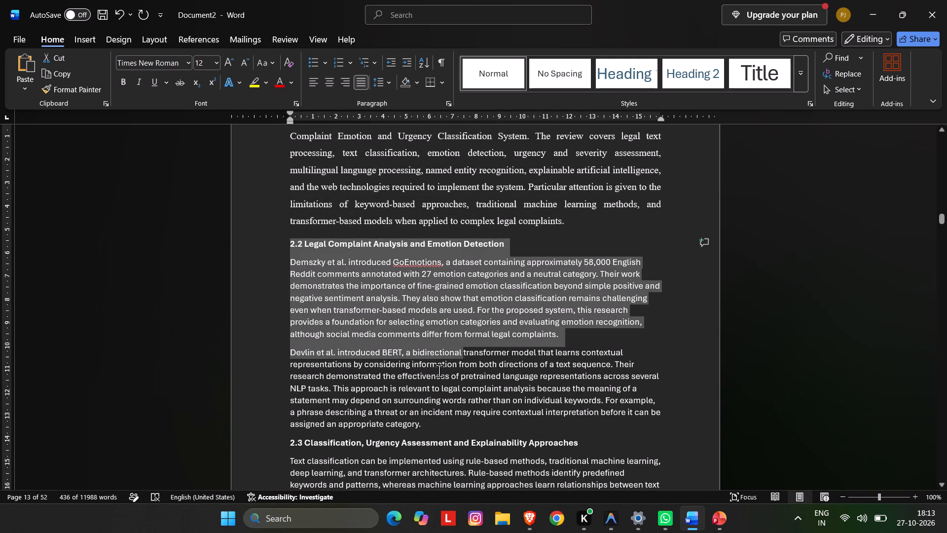
drag(439, 371, 719, 414)
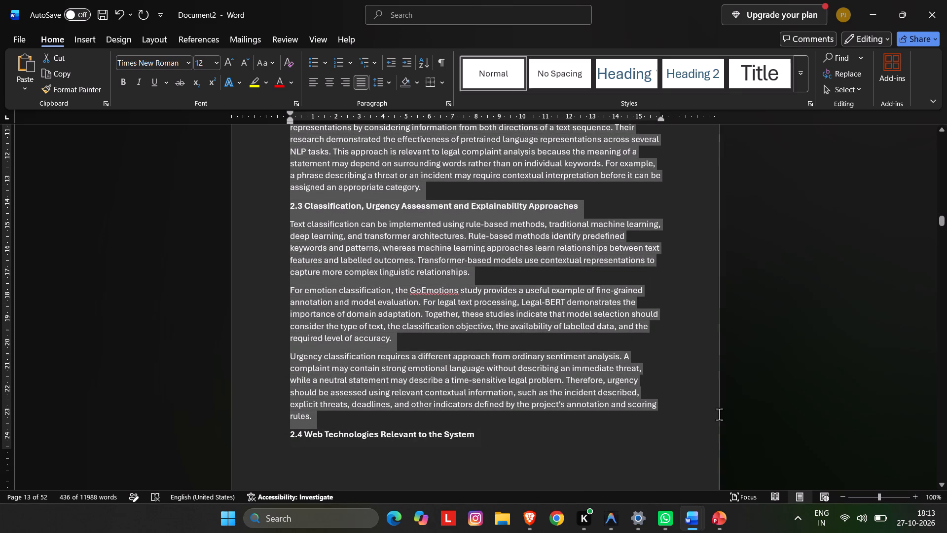
drag(719, 414, 819, 434)
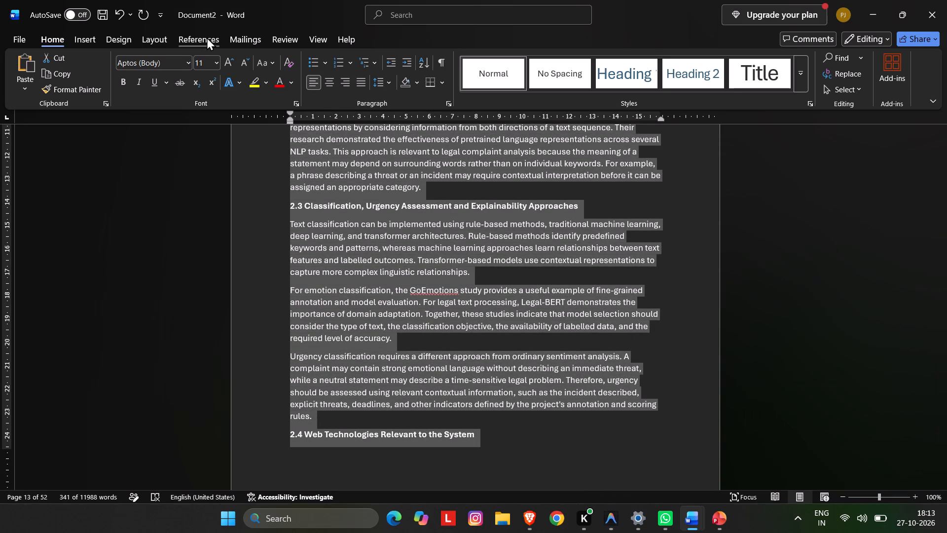
click(186, 65)
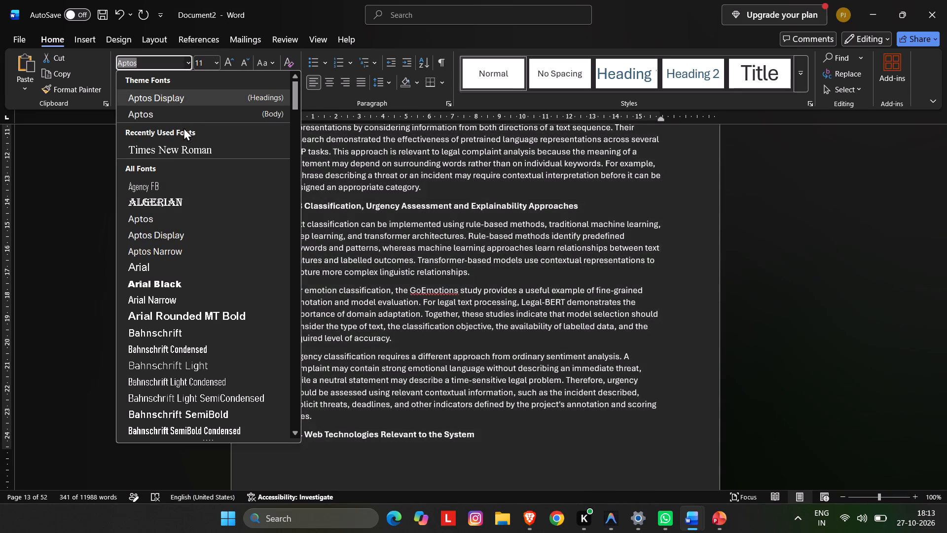
click(190, 151)
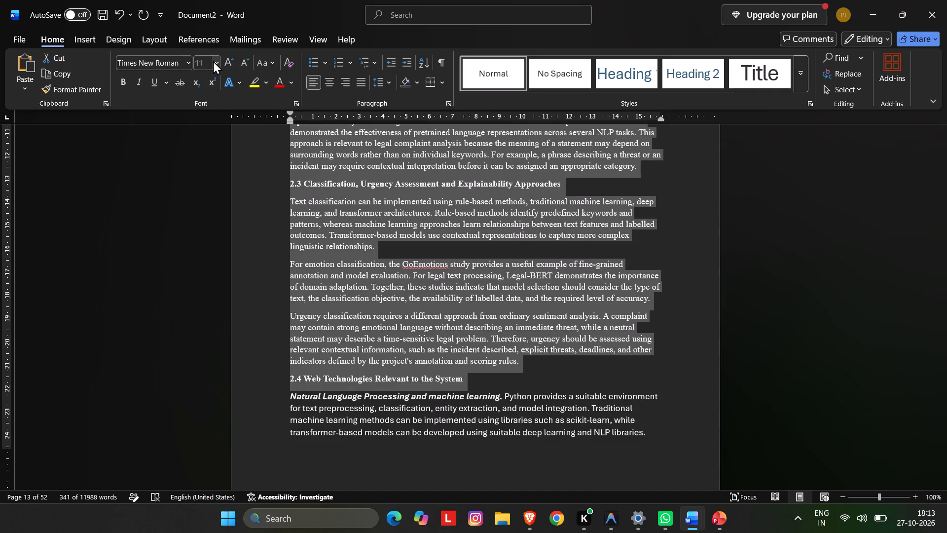
click(213, 61)
click(202, 136)
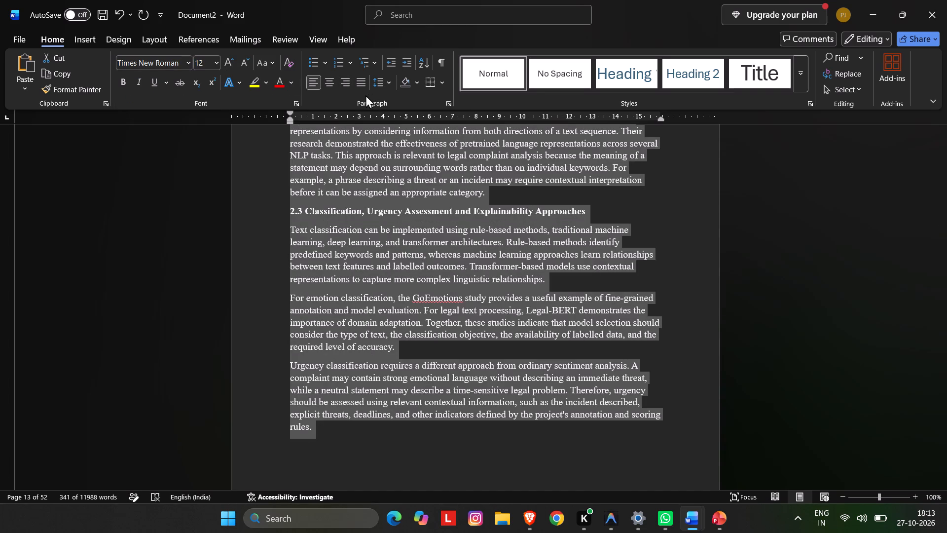
Justify the selected text from the 2.2 heading through the 2.4 heading and set its line spacing to 1.5.
click(364, 85)
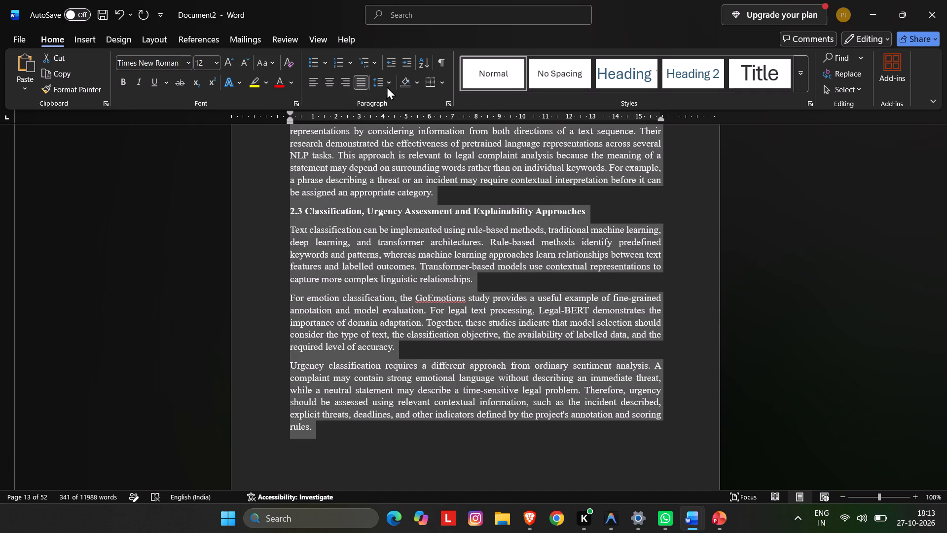
click(387, 86)
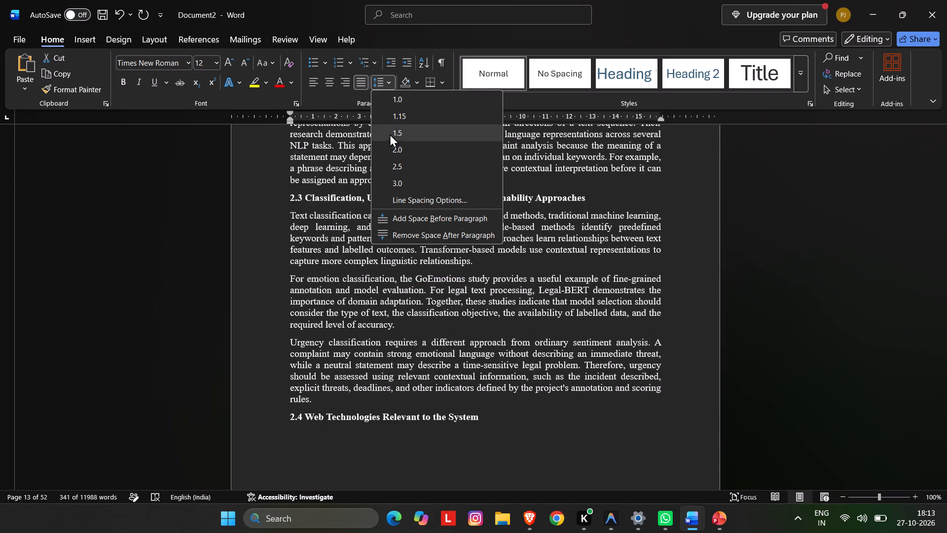
click(390, 131)
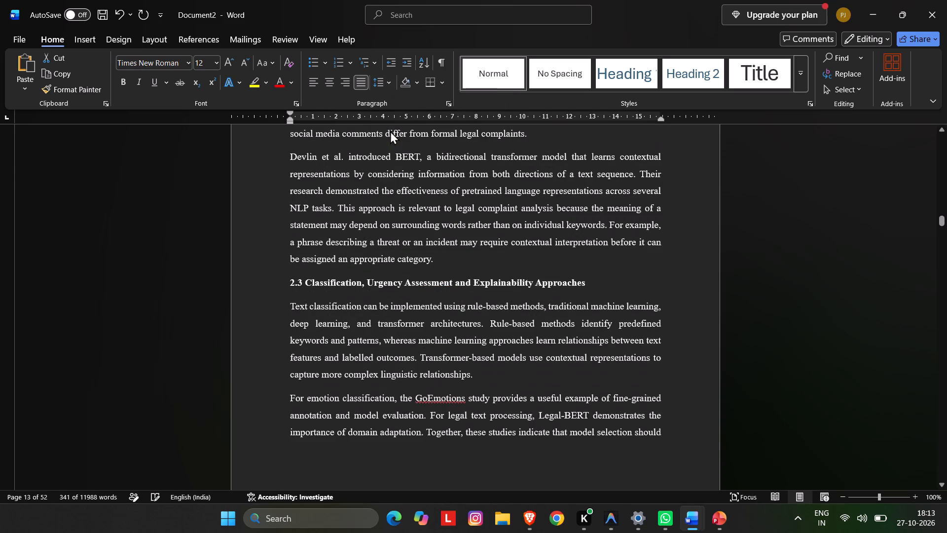
Set the 2.4 body text, from Natural Language Processing and machine learning through Explainability and dashboard visualisation, in Times New Roman.
scroll(425, 302, down, 11)
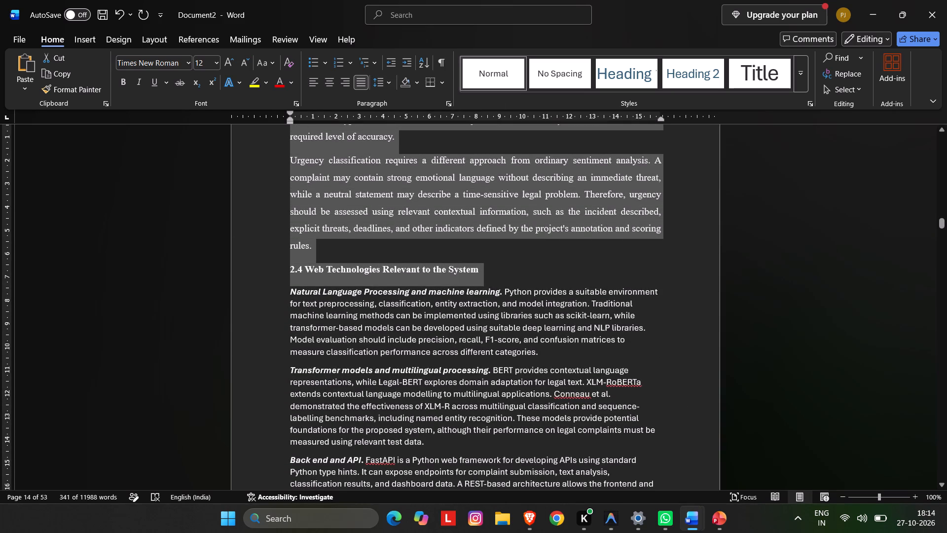
drag(290, 294, 484, 503)
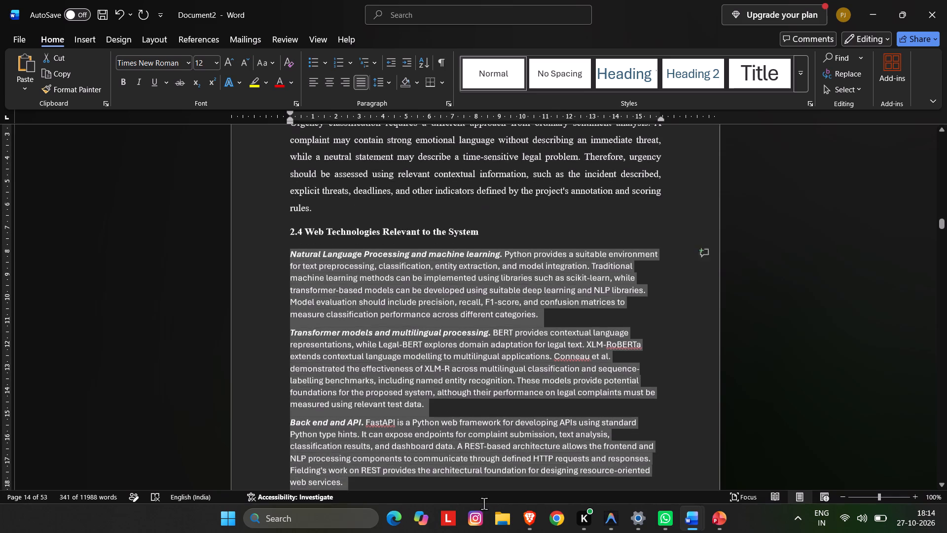
drag(484, 503, 490, 498)
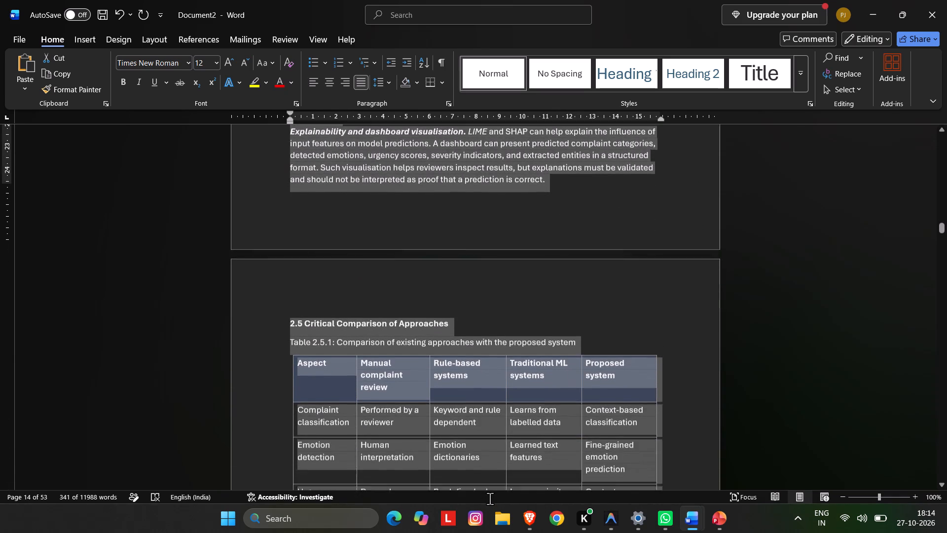
drag(490, 498, 487, 142)
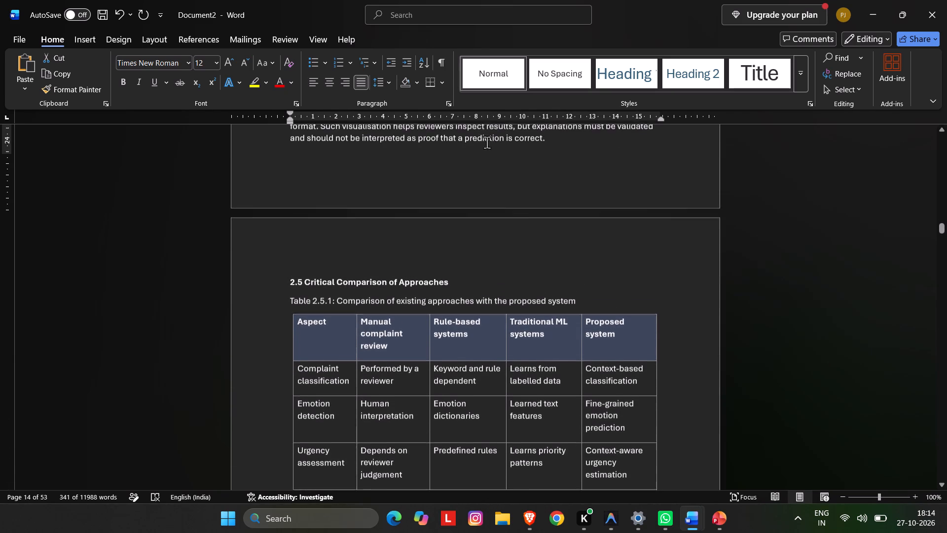
drag(487, 142, 655, 105)
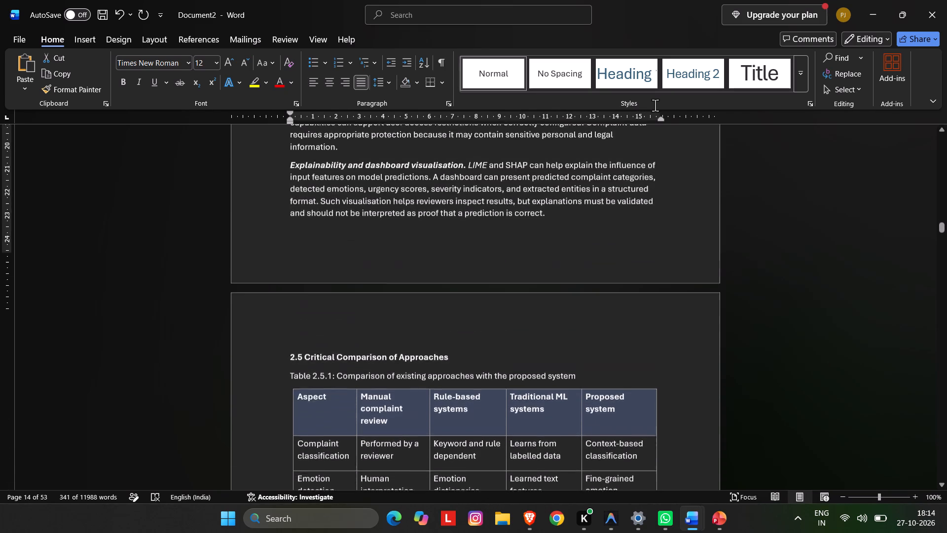
drag(655, 105, 646, 316)
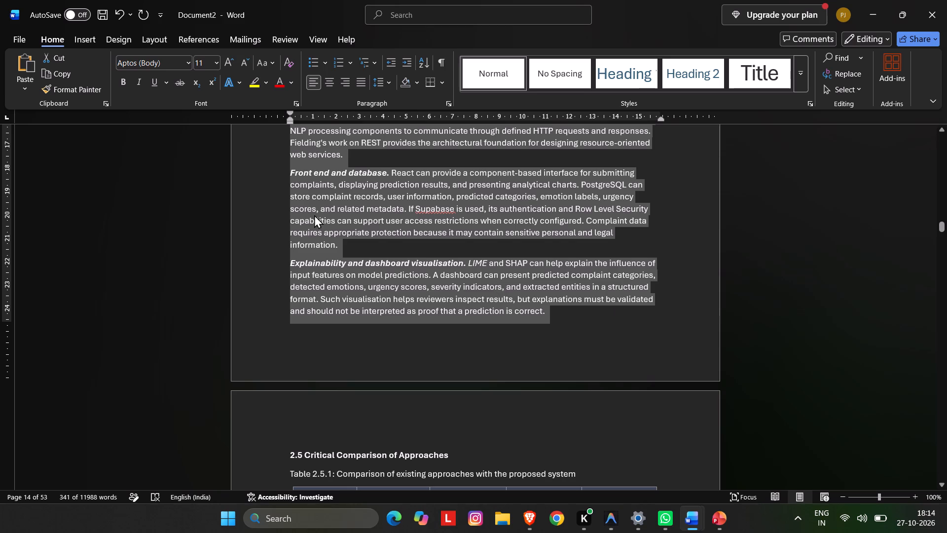
click(188, 62)
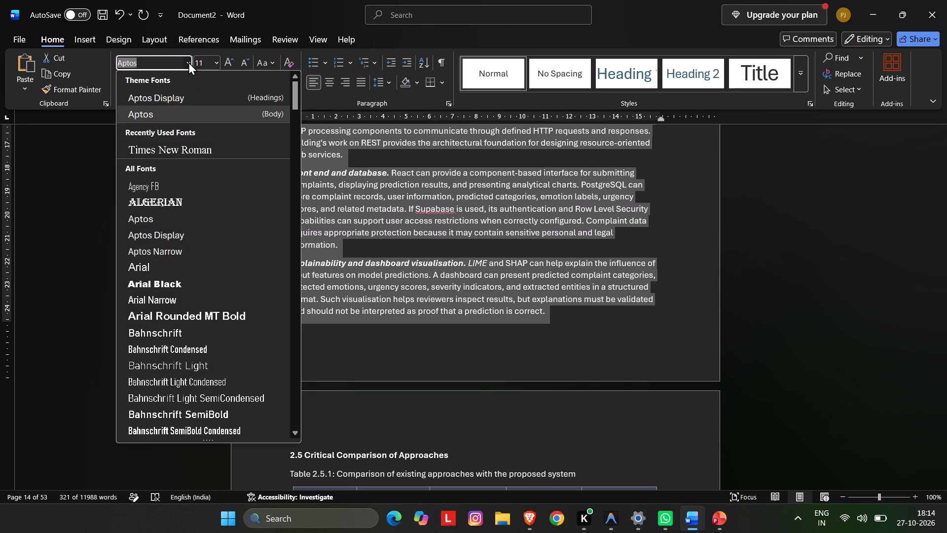
click(194, 144)
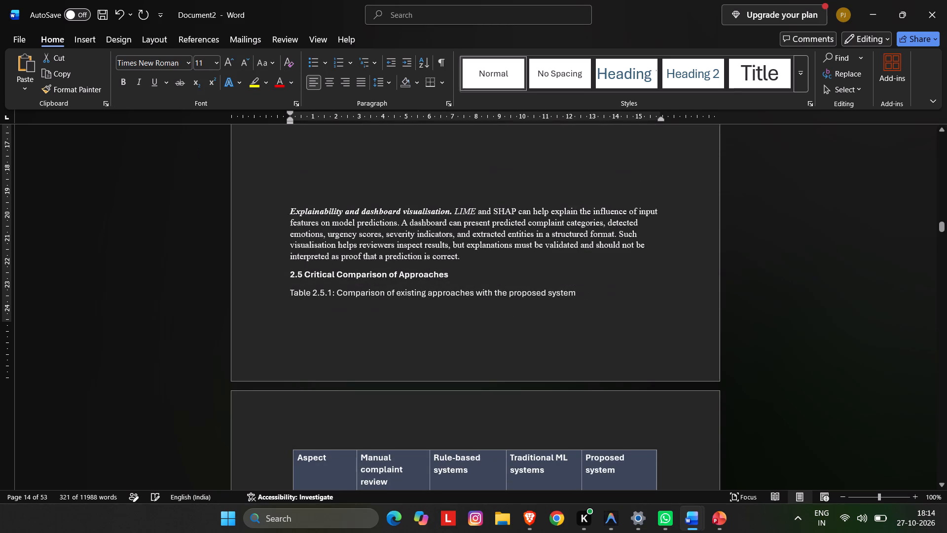
Justify the selected 2.4 body paragraphs.
click(357, 81)
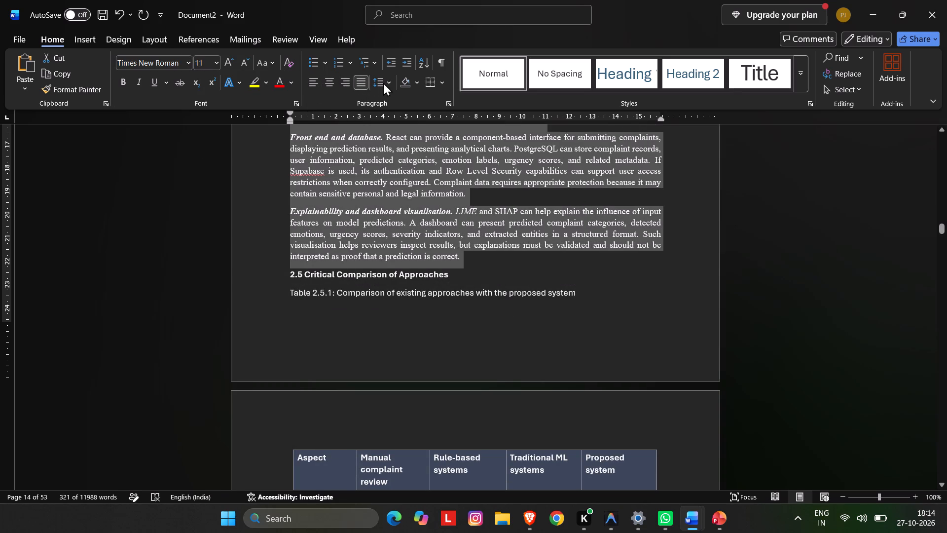
Set the line spacing of the selected 2.4 body paragraphs to 1.5.
click(383, 82)
click(392, 129)
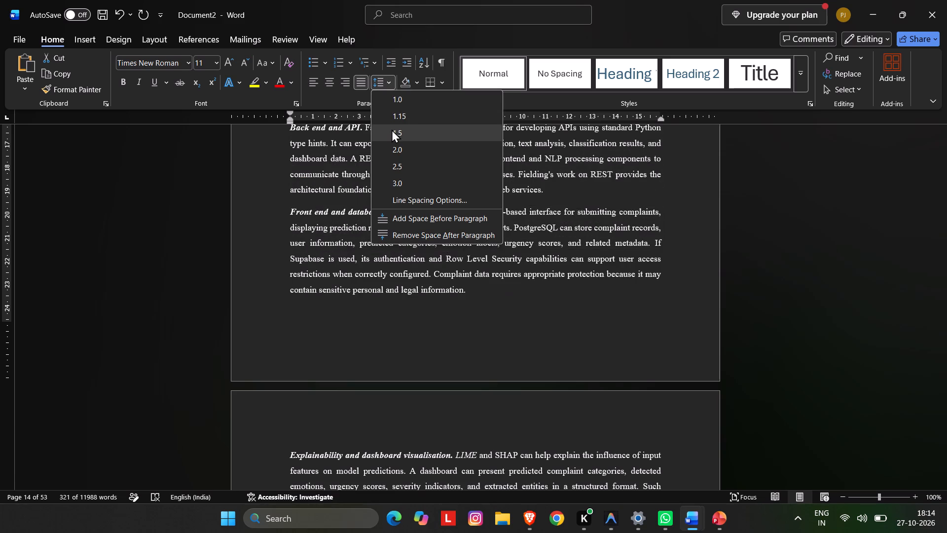
Format the text from the paragraph below Table 2.5.1 through the 3.3 Functional Requirements introduction in Times New Roman, size 12.
scroll(382, 204, down, 2)
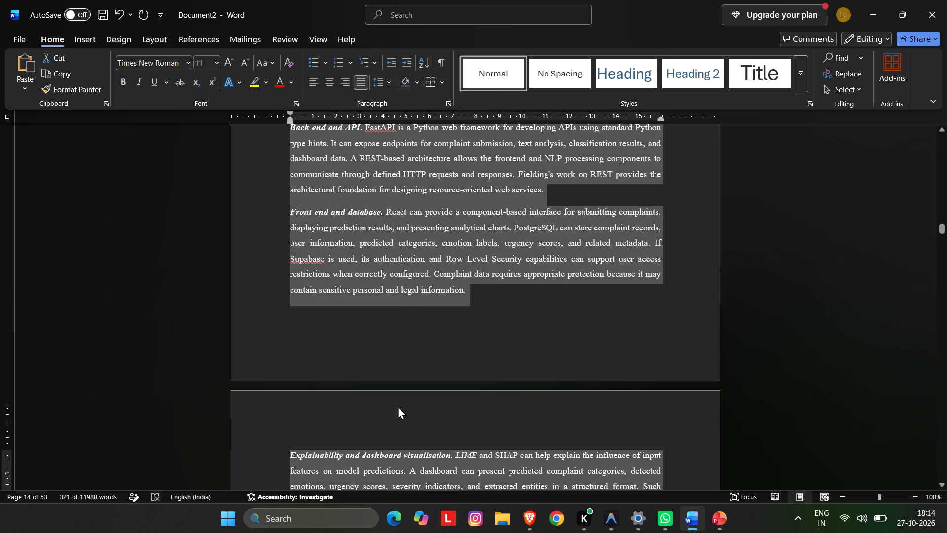
scroll(398, 406, down, 17)
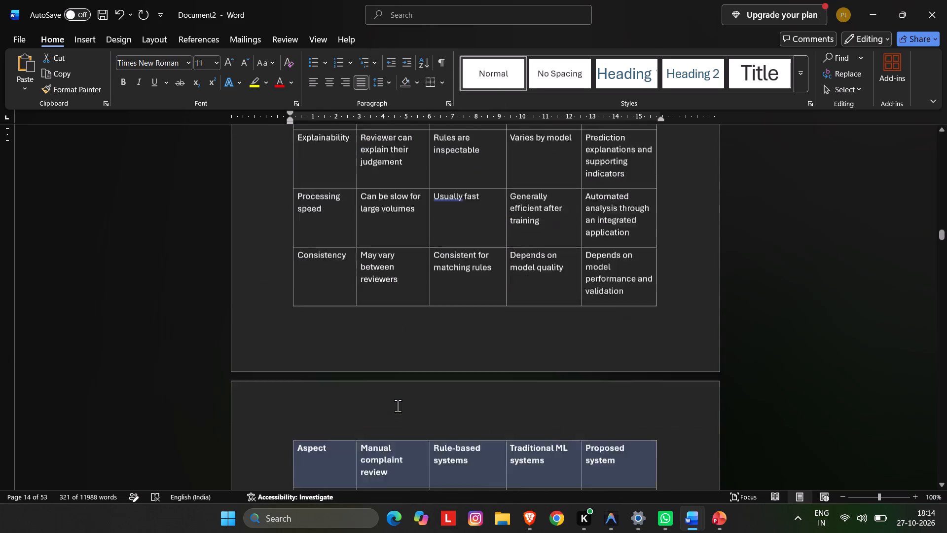
scroll(398, 406, down, 2)
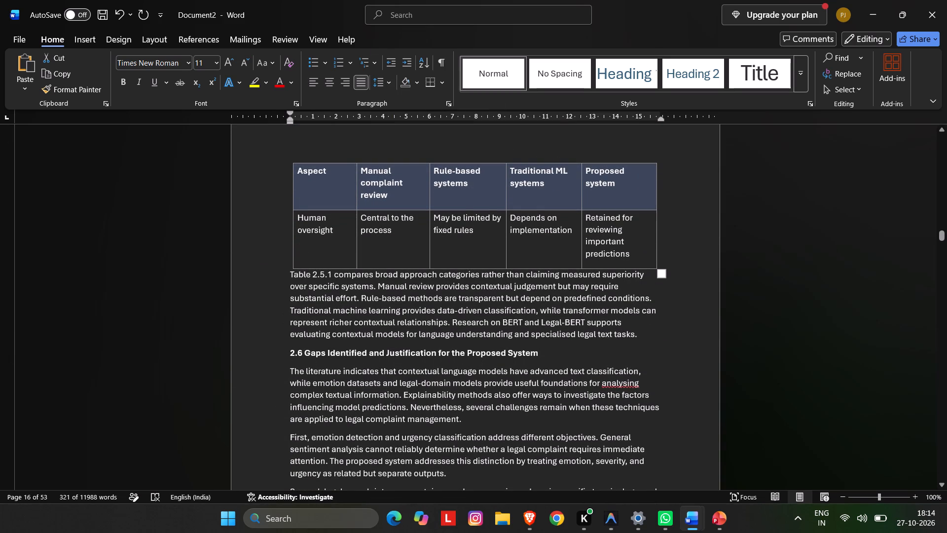
drag(290, 278, 379, 378)
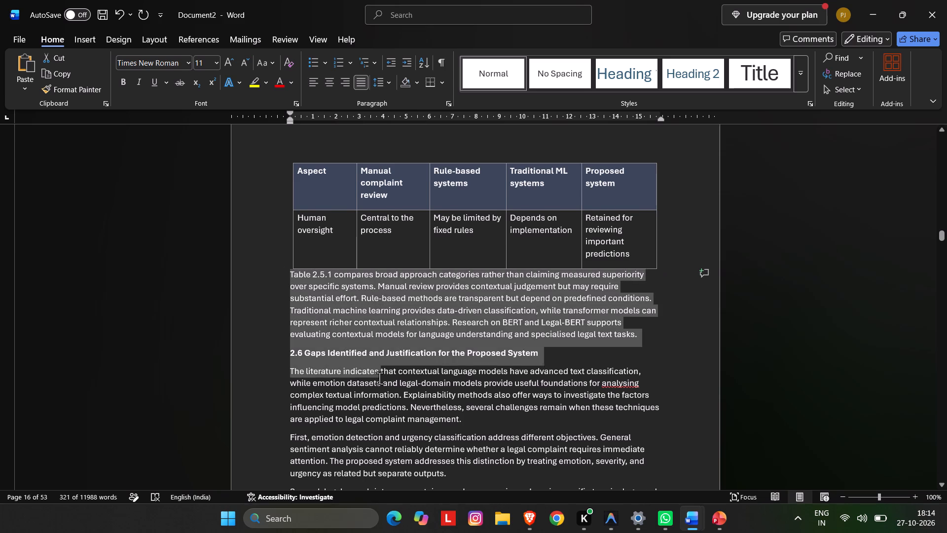
drag(379, 378, 580, 395)
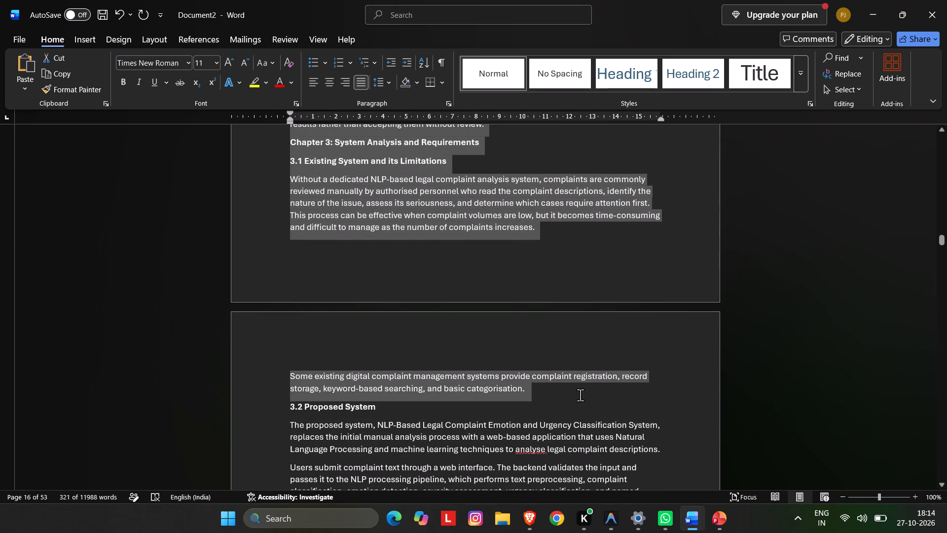
drag(580, 395, 714, 474)
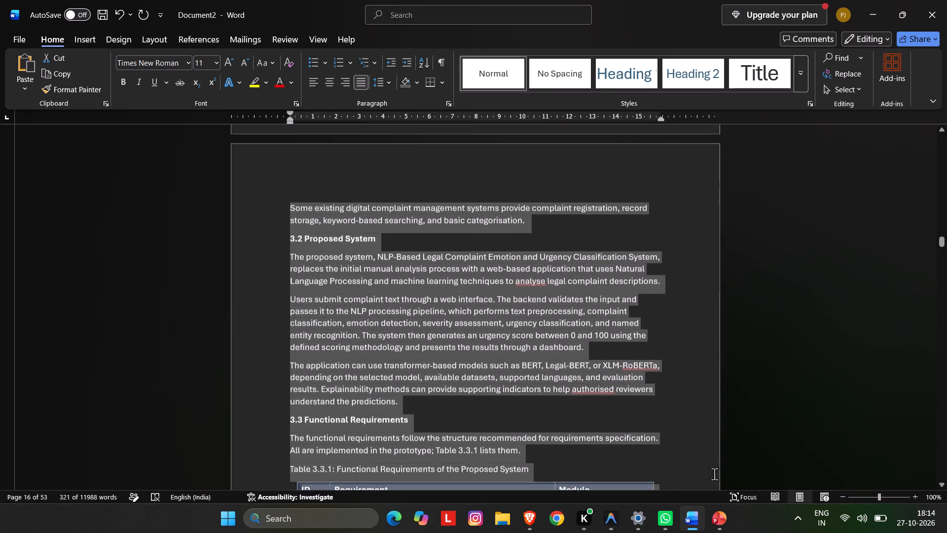
drag(714, 474, 650, 392)
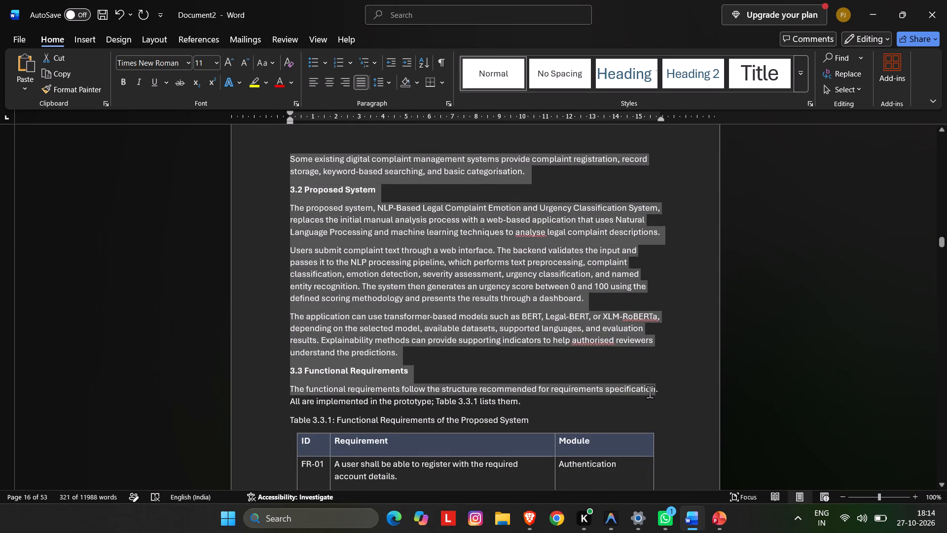
drag(650, 392, 649, 399)
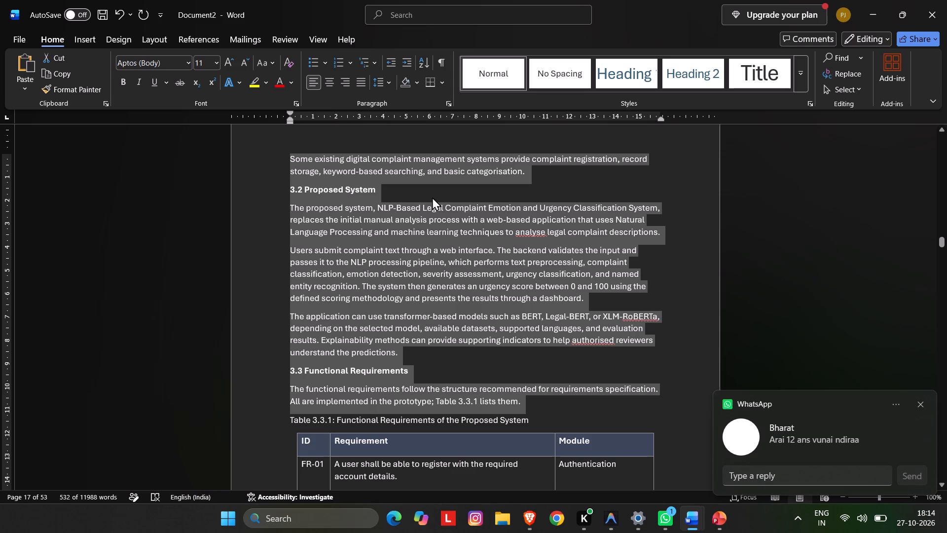
click(194, 70)
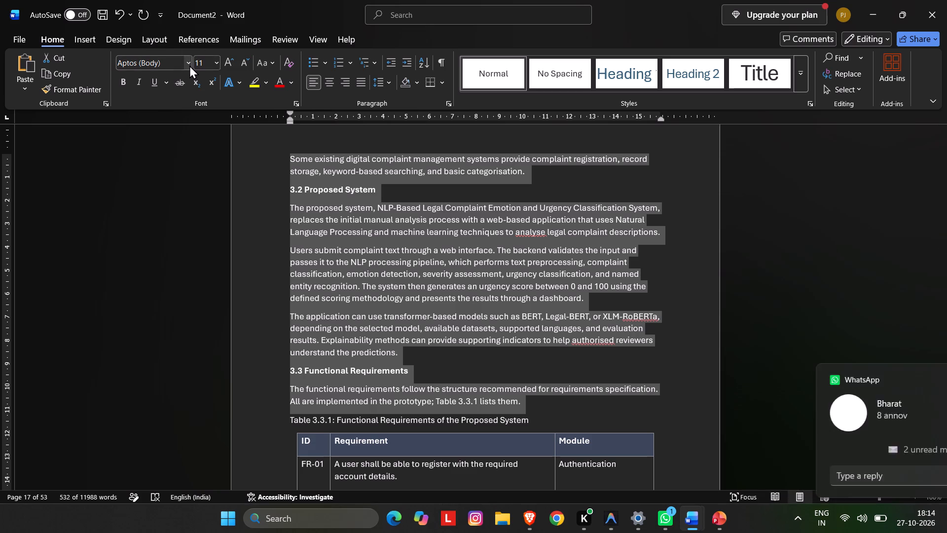
click(189, 65)
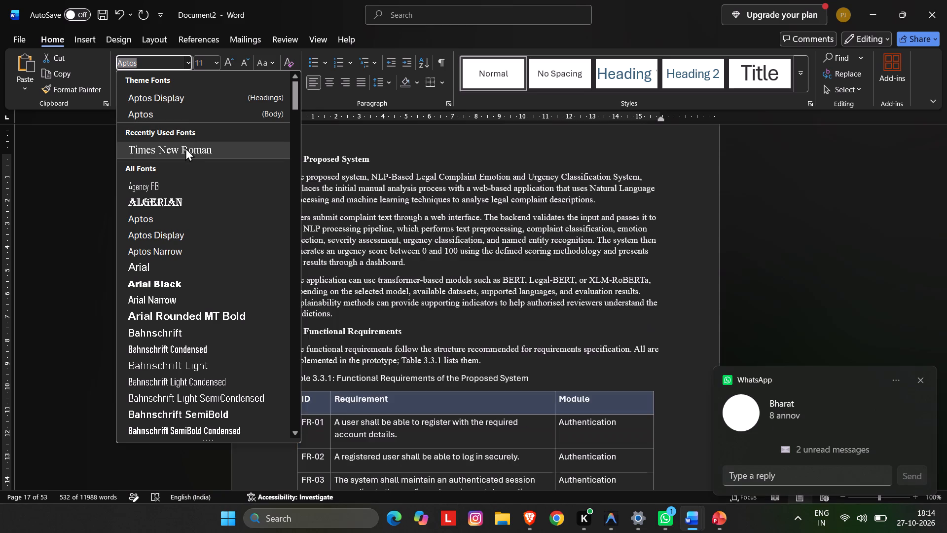
click(185, 148)
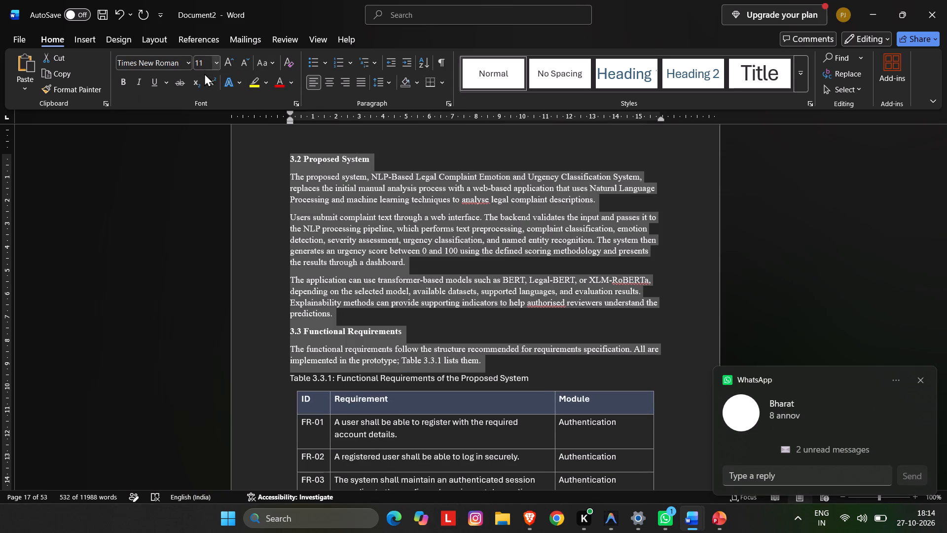
click(211, 61)
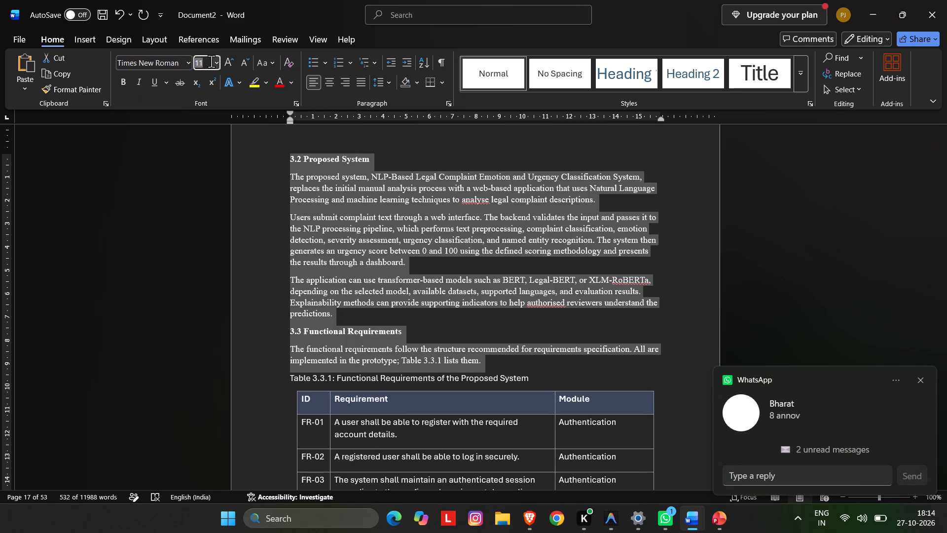
click(211, 61)
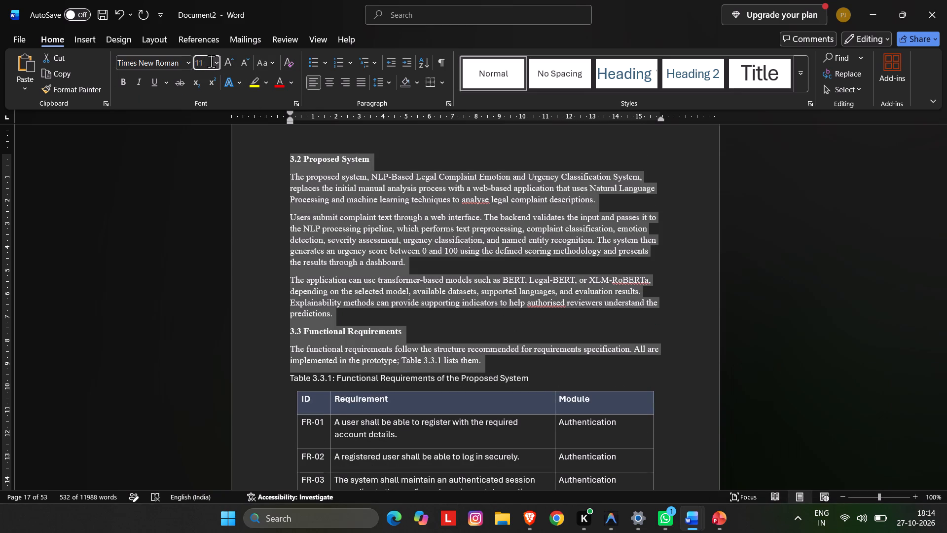
click(216, 63)
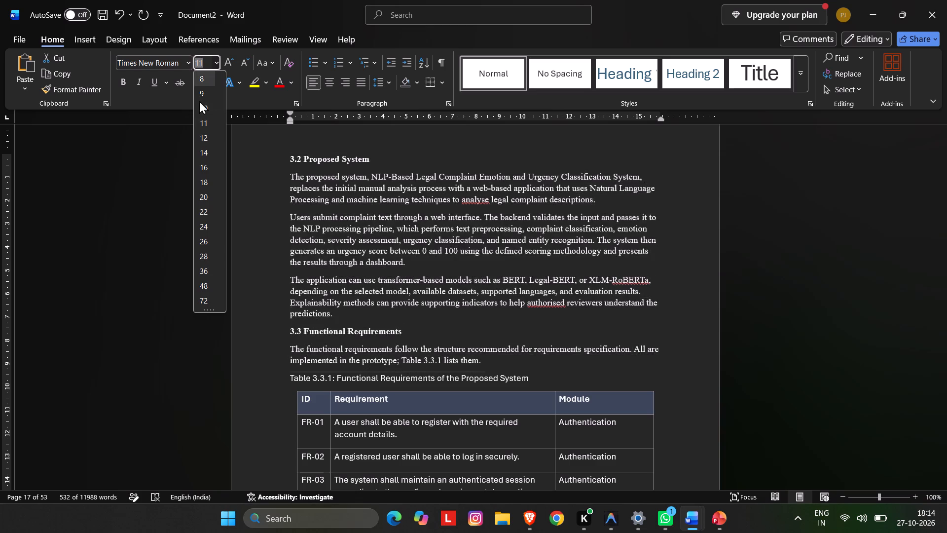
click(209, 140)
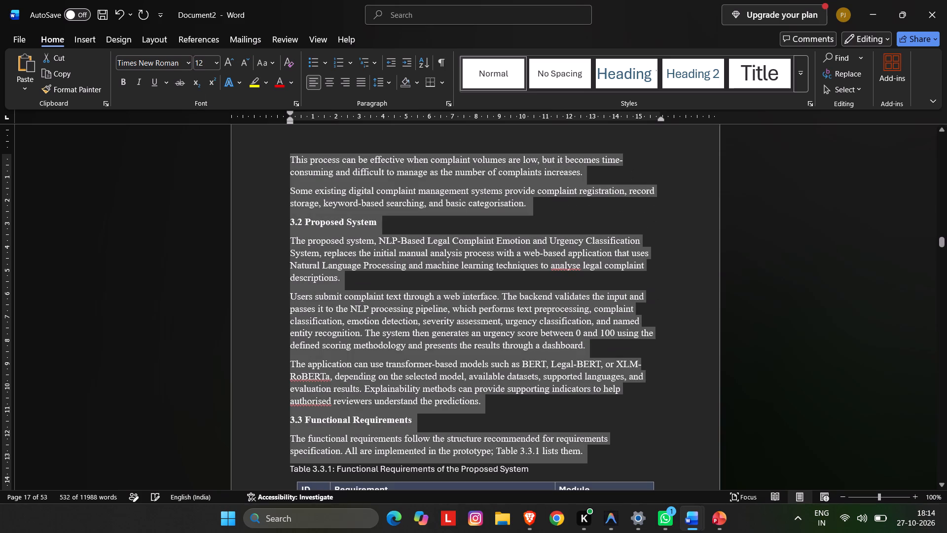
Justify the selected text through the 3.3 Functional Requirements introduction and set its line spacing to 1.5.
click(363, 84)
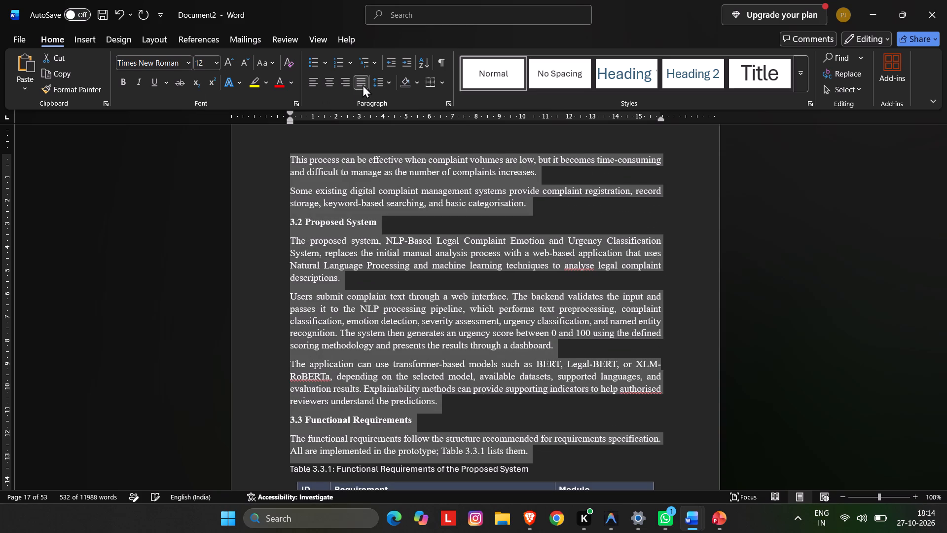
click(386, 84)
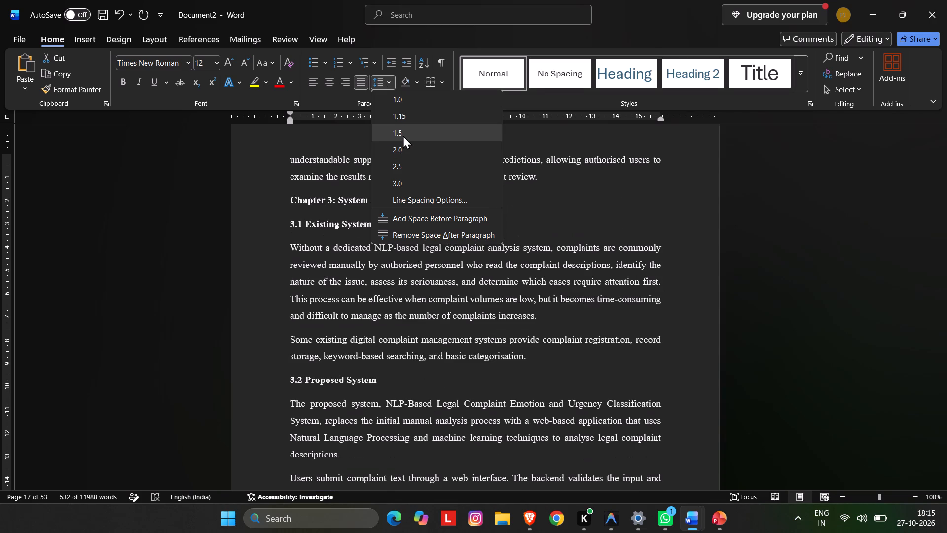
click(403, 135)
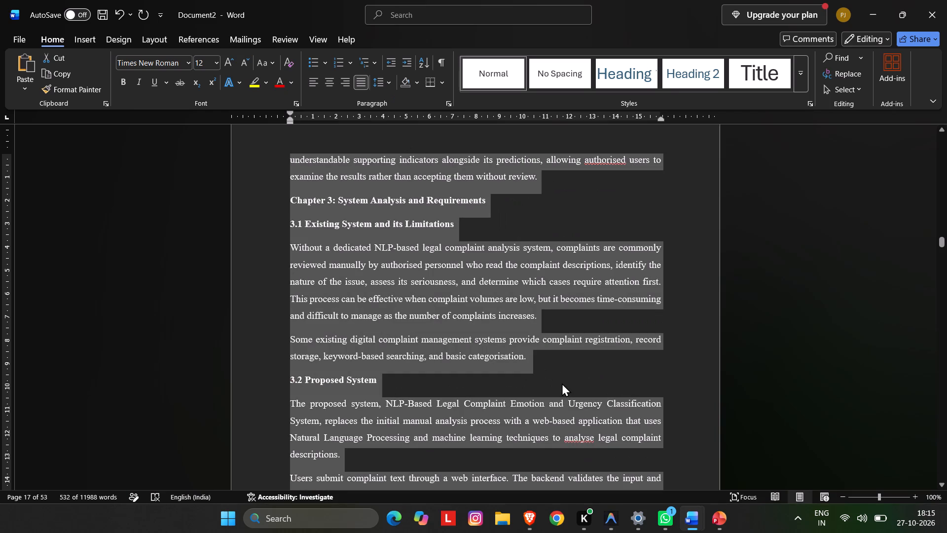
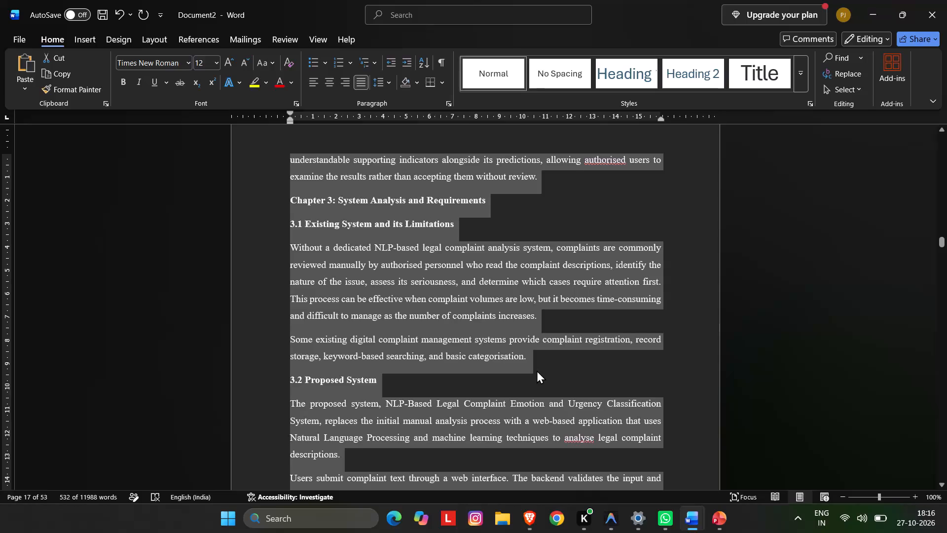
Select the Requirement column entries from the Tools row upward in the Item and Requirement table above the 3.6 Feasibility Analysis heading.
scroll(537, 370, down, 2)
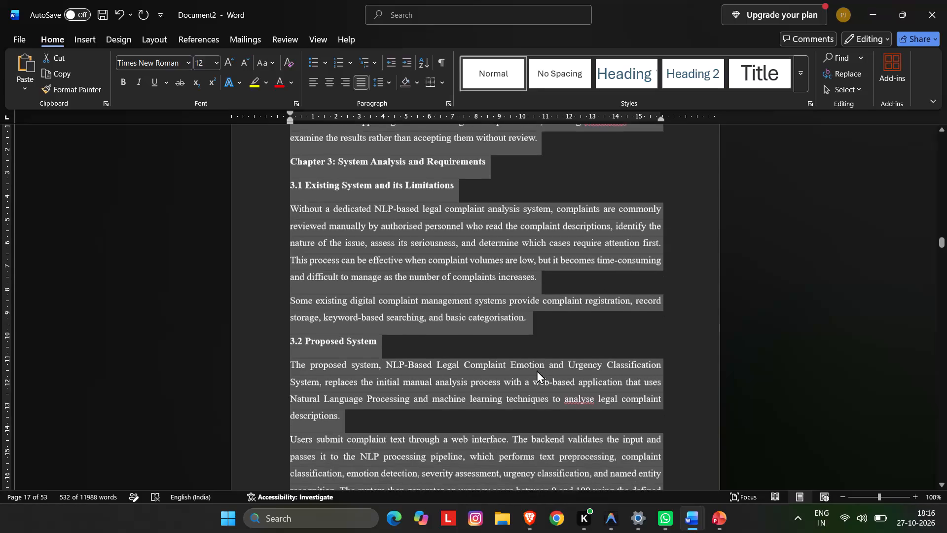
scroll(537, 370, down, 9)
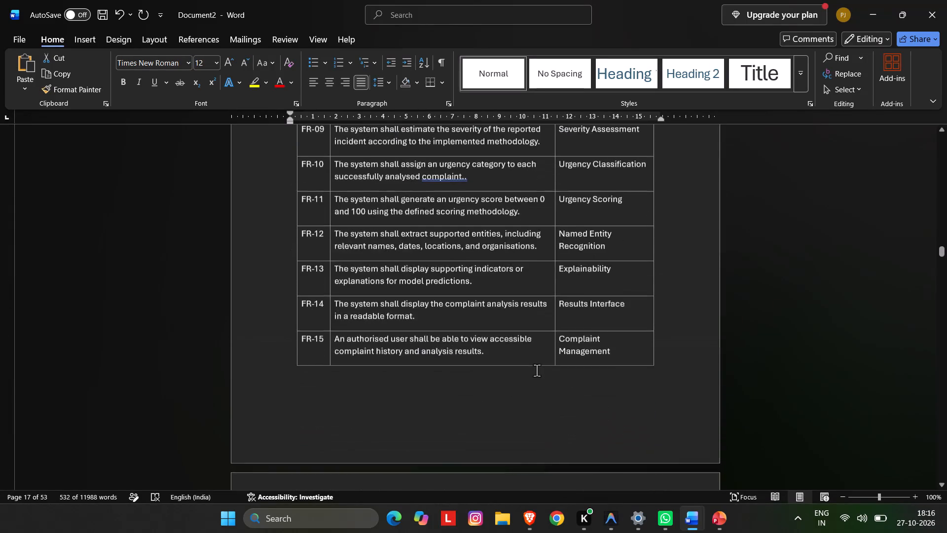
scroll(537, 370, down, 2)
scroll(537, 370, up, 1)
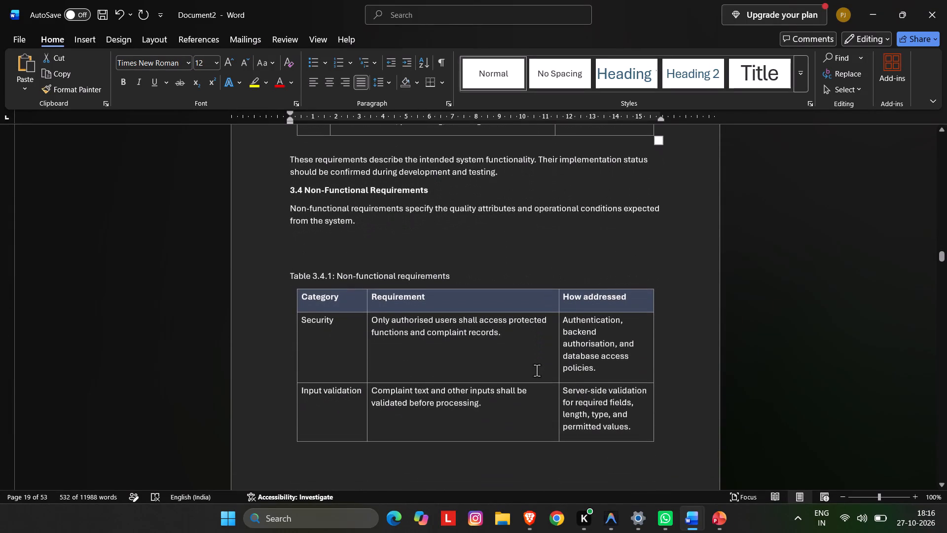
scroll(537, 370, up, 1)
scroll(492, 367, down, 5)
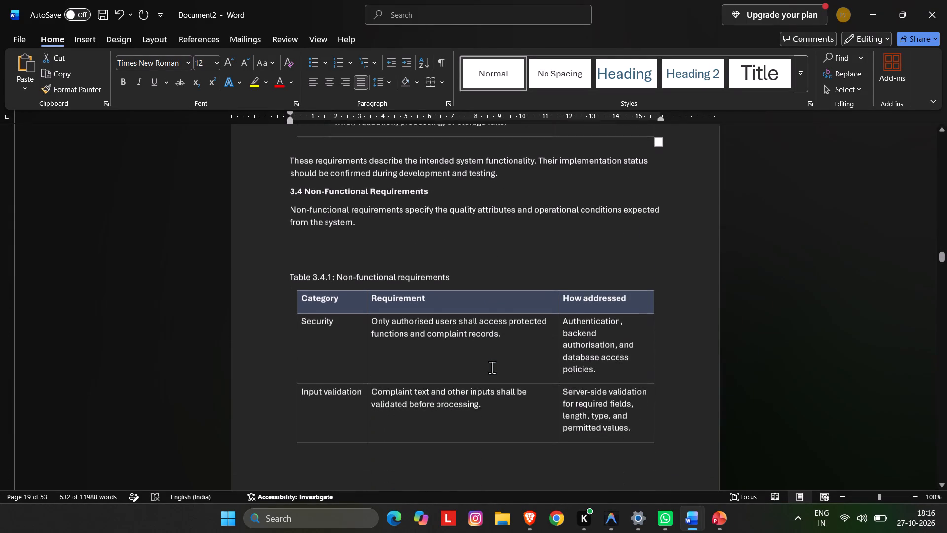
scroll(492, 367, down, 9)
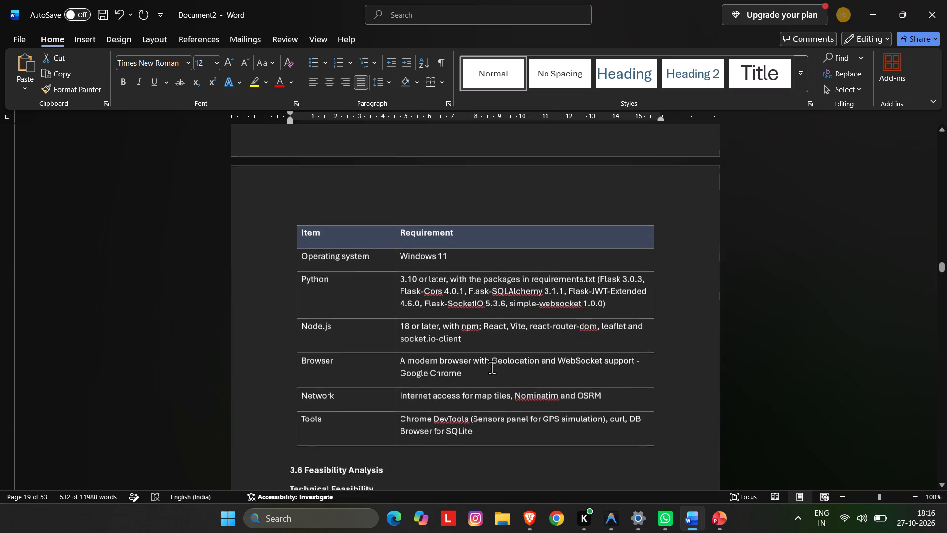
scroll(492, 367, down, 1)
drag(492, 392, 416, 204)
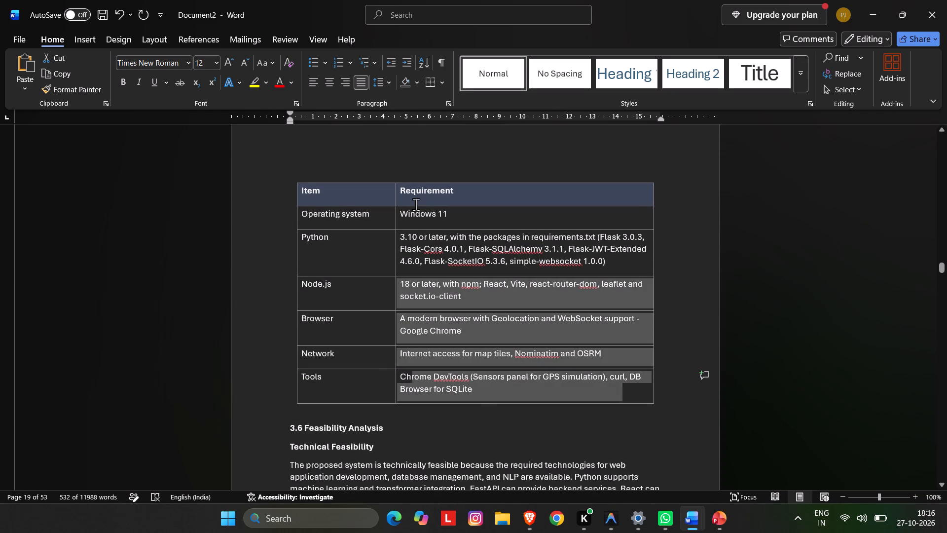
Set the content from requirement FR-16 through the Tools row of the software requirements table in Times New Roman, size 12.
drag(416, 204, 374, 116)
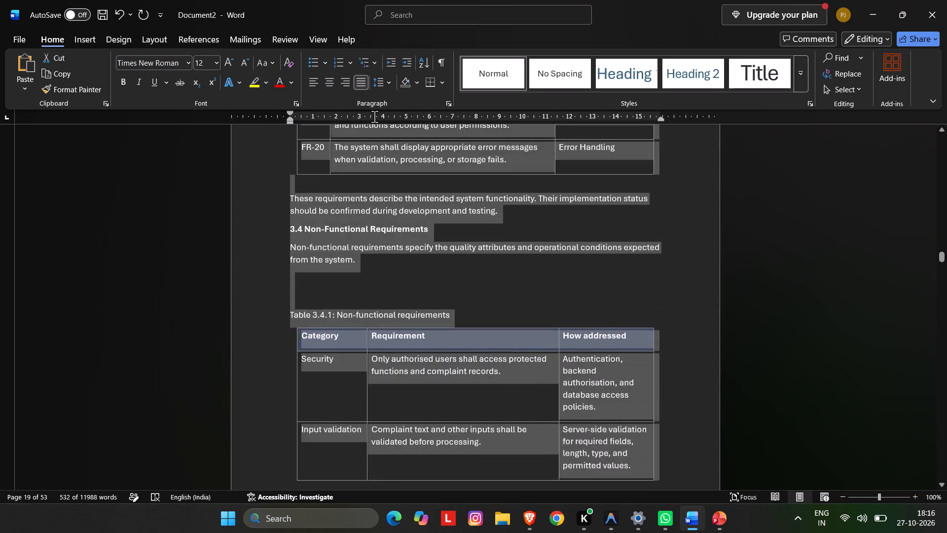
drag(374, 116, 264, 236)
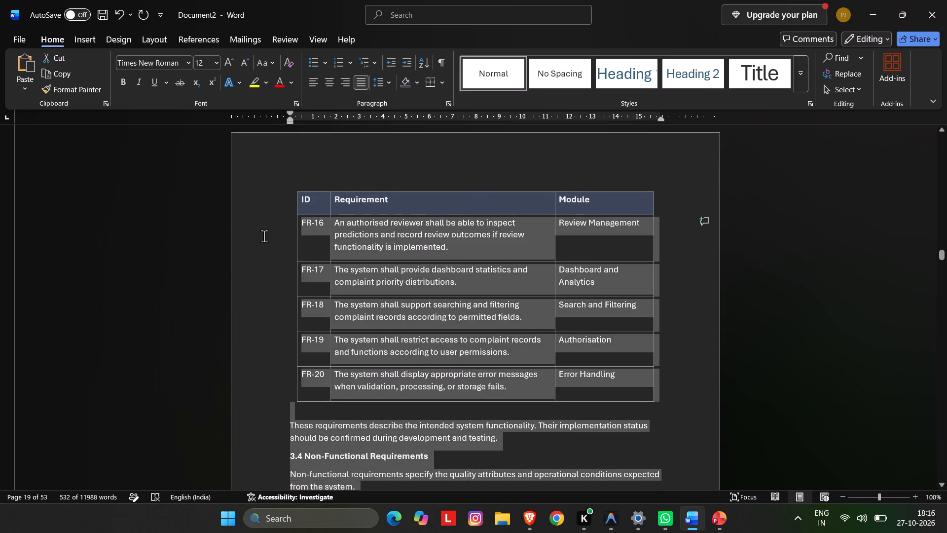
drag(264, 236, 265, 235)
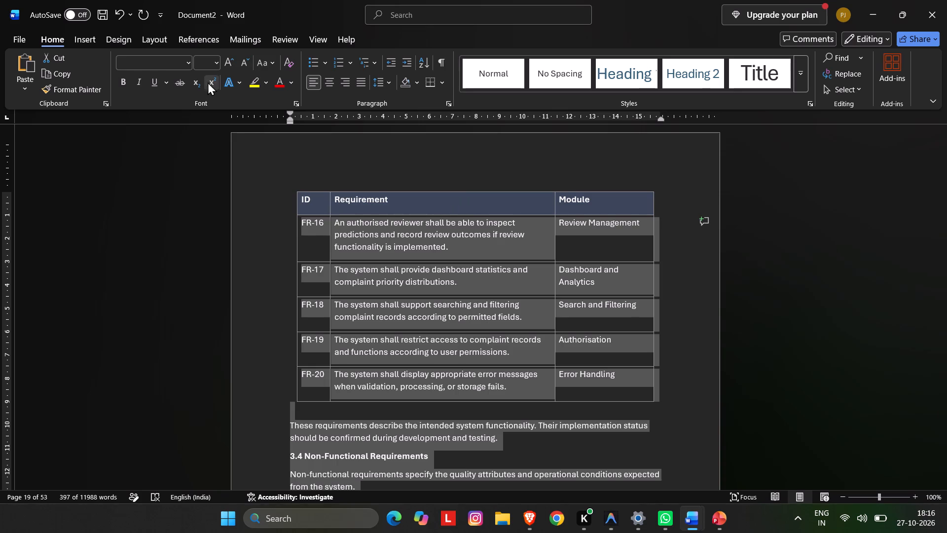
click(215, 62)
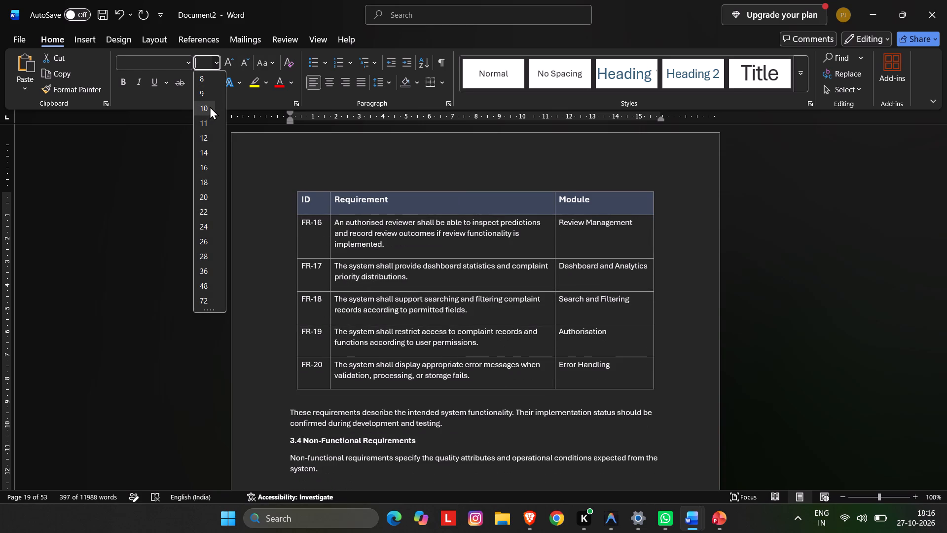
click(205, 133)
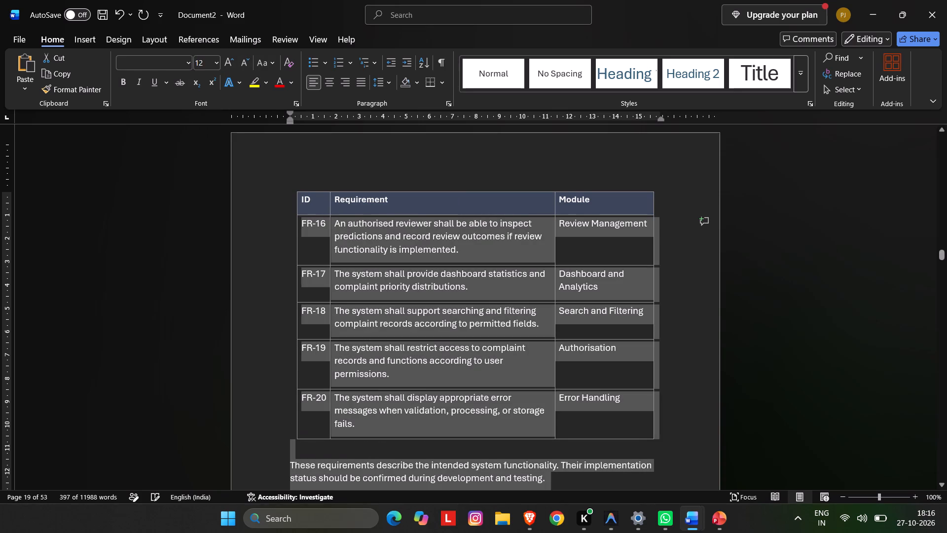
click(176, 65)
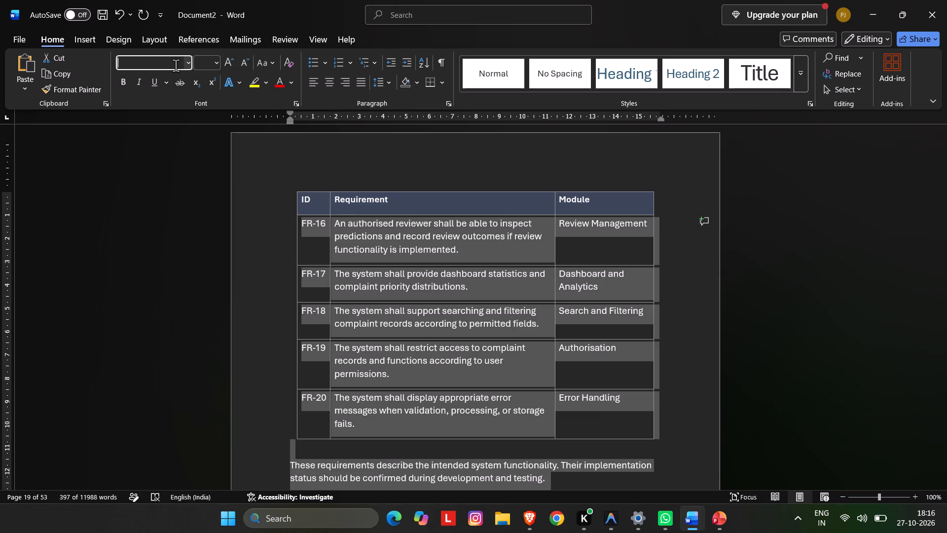
click(186, 61)
click(173, 144)
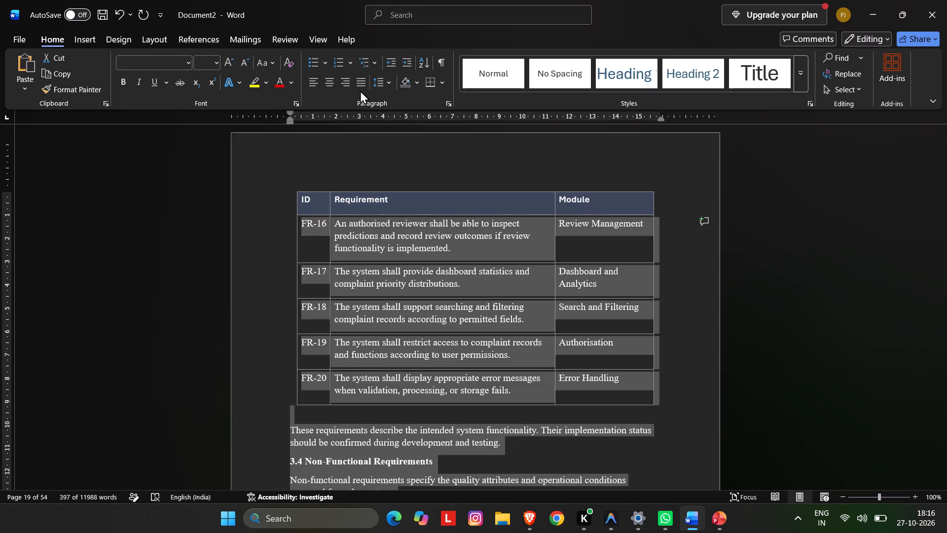
Justify the selected content from FR-16 through the Tools row and set its line spacing to 1.5.
click(362, 88)
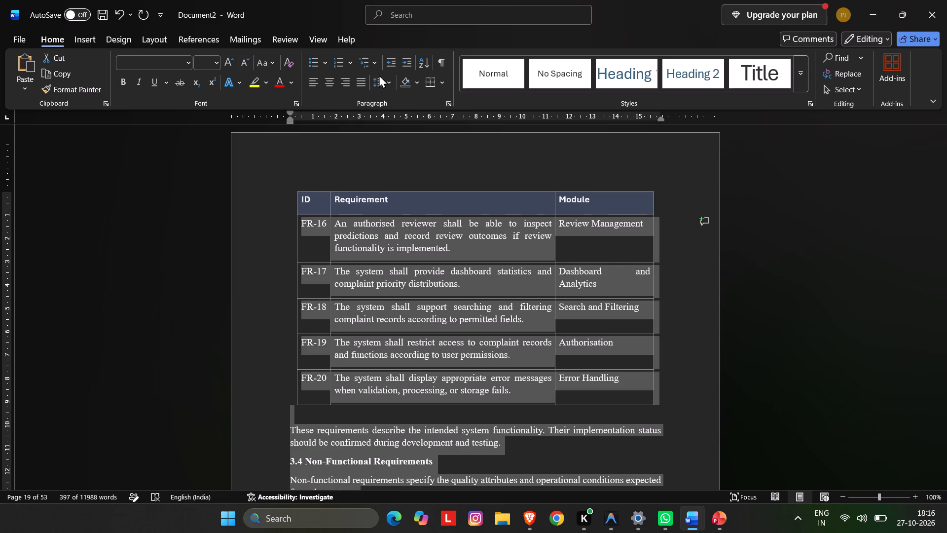
click(379, 75)
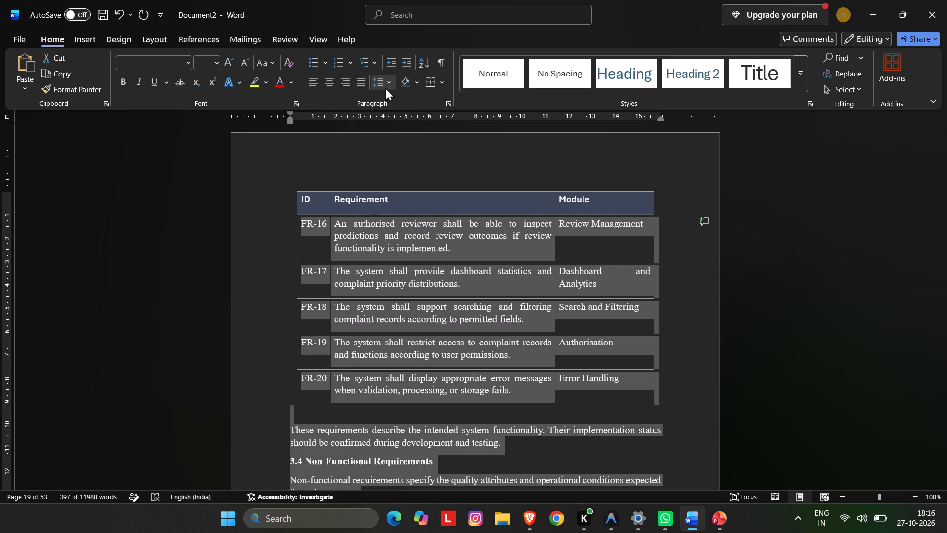
click(383, 83)
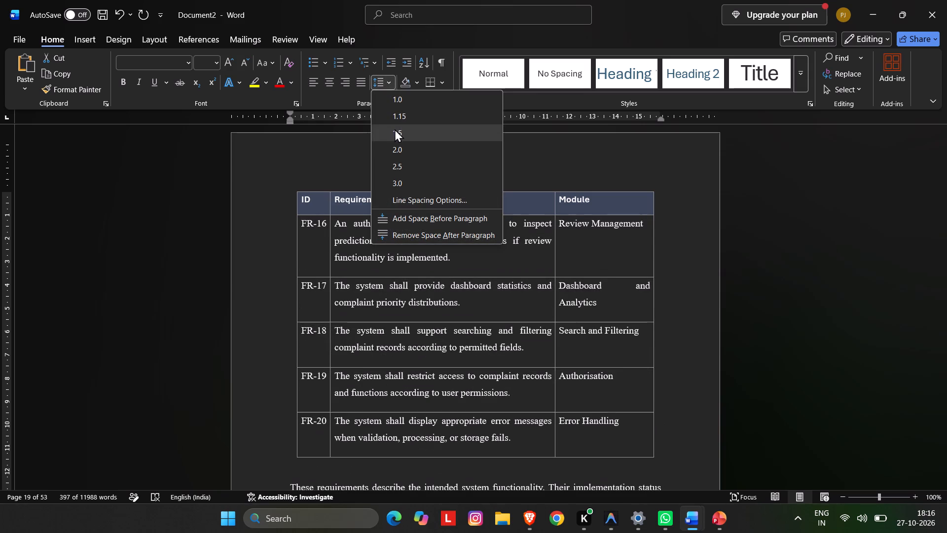
click(395, 129)
Set the text from the 3.6 Feasibility Analysis heading to "system configuration" in the second 3.7 paragraph in Times New Roman, size 12.
scroll(424, 266, down, 5)
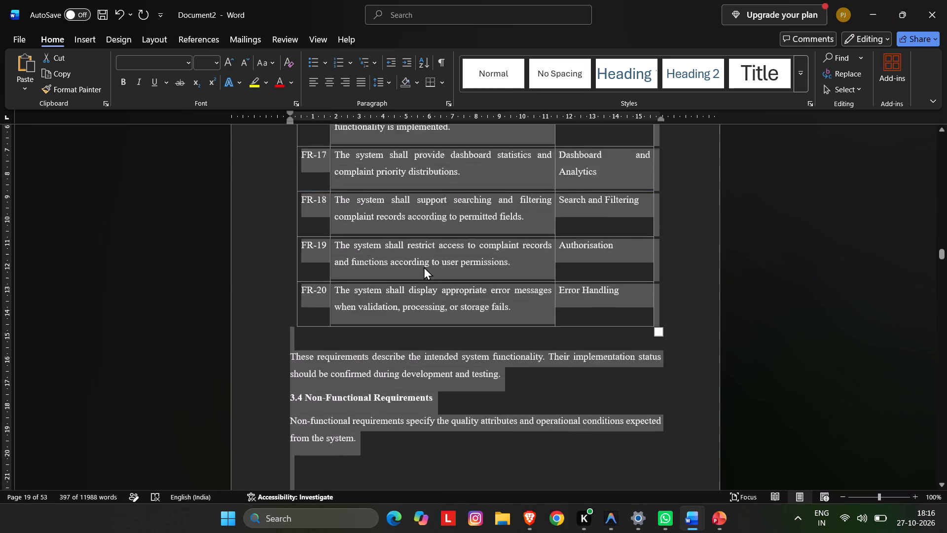
scroll(424, 266, down, 11)
scroll(424, 266, down, 10)
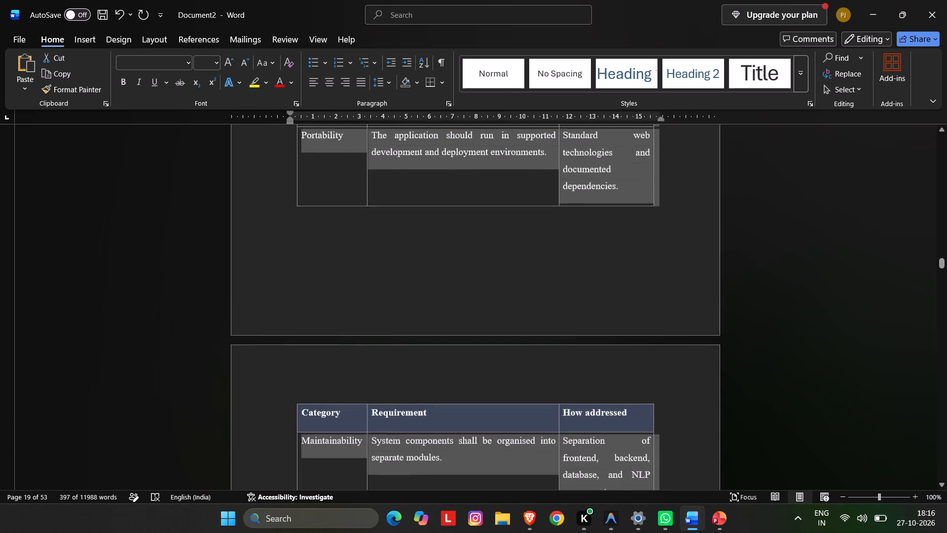
scroll(424, 266, down, 17)
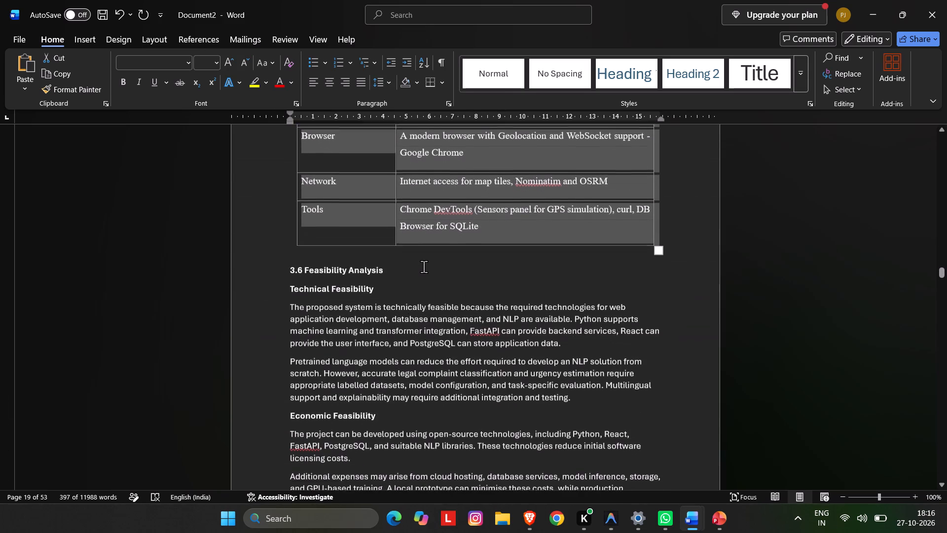
scroll(424, 266, down, 1)
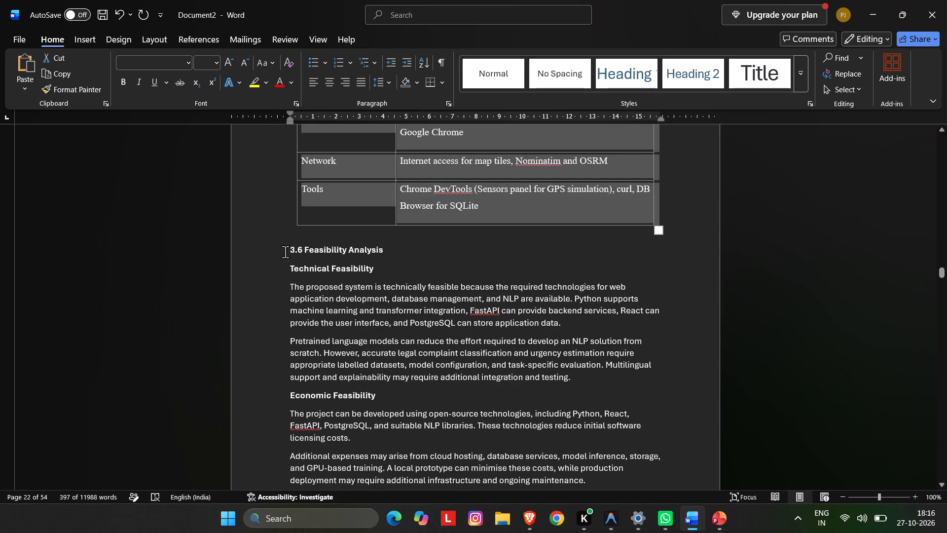
drag(285, 252, 408, 517)
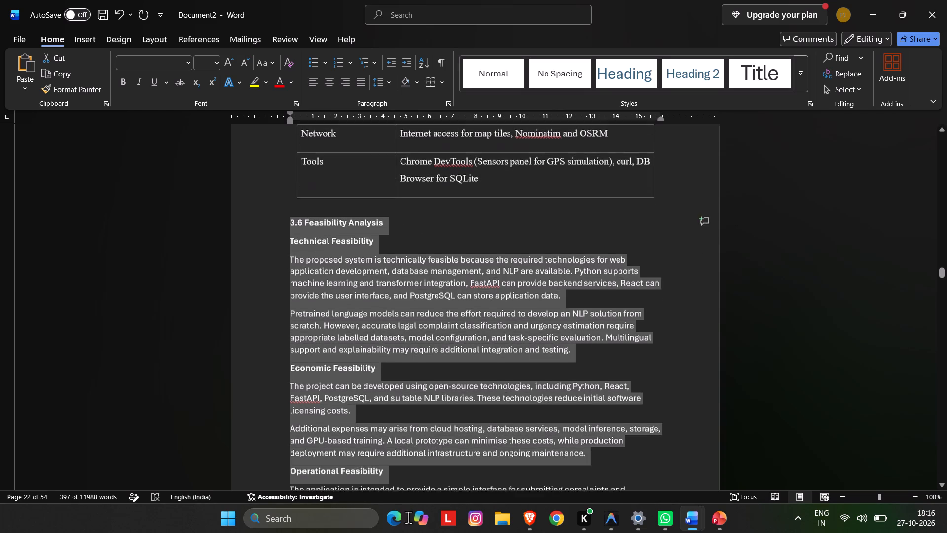
drag(408, 517, 428, 342)
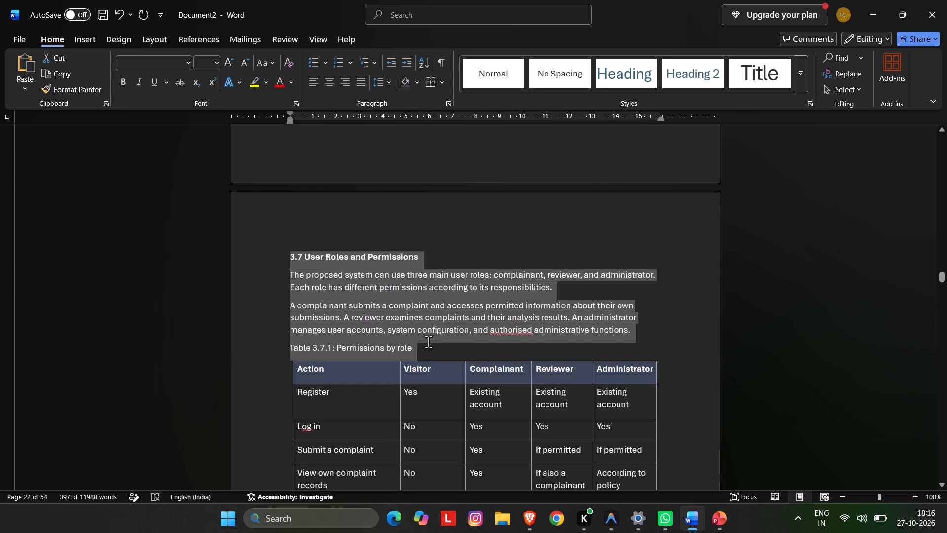
drag(428, 342, 457, 331)
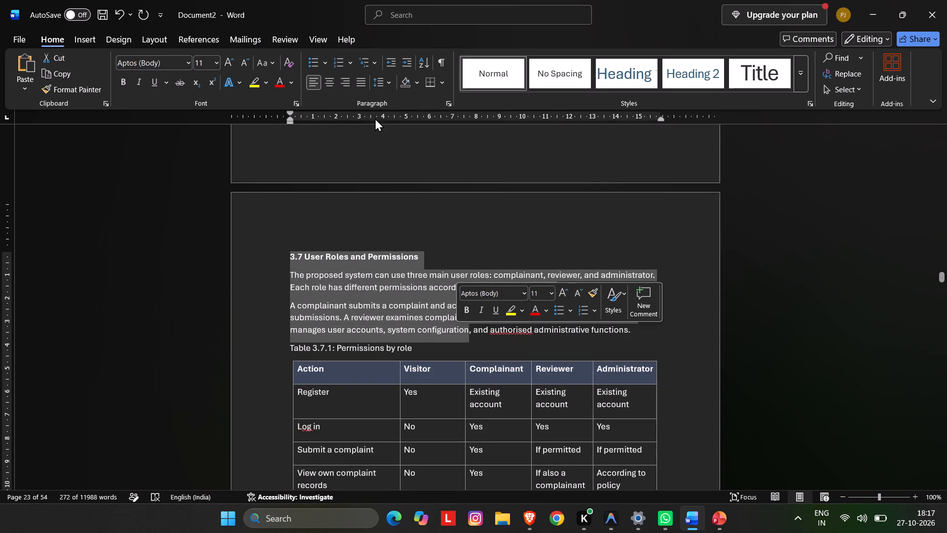
click(187, 65)
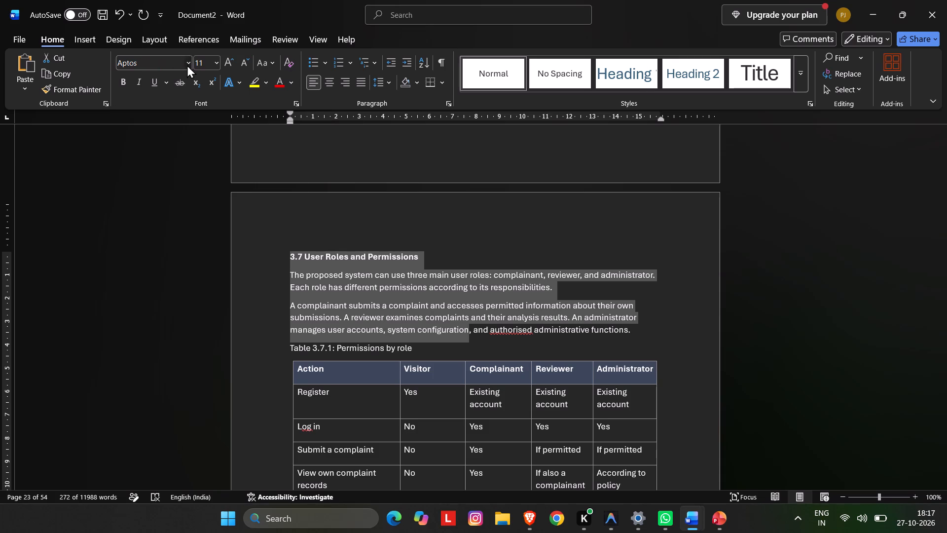
click(216, 153)
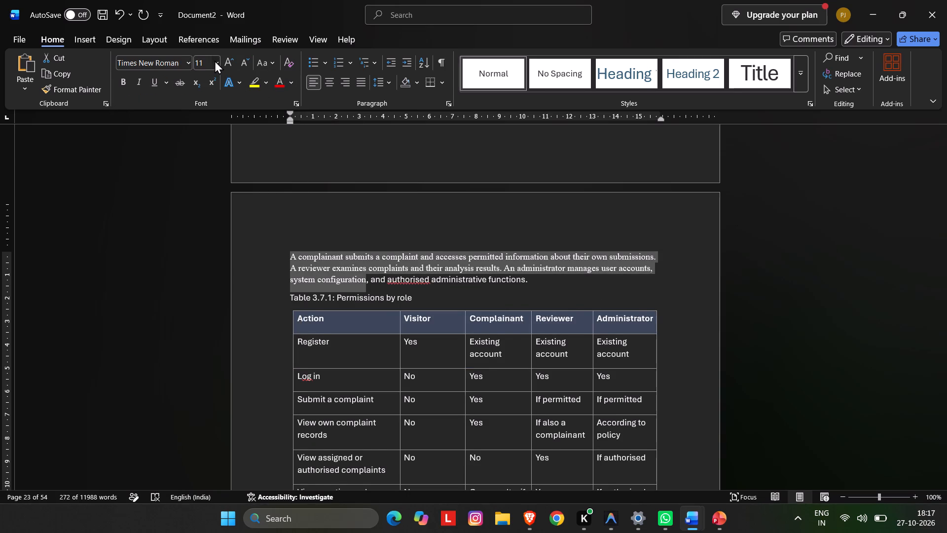
click(215, 60)
click(207, 135)
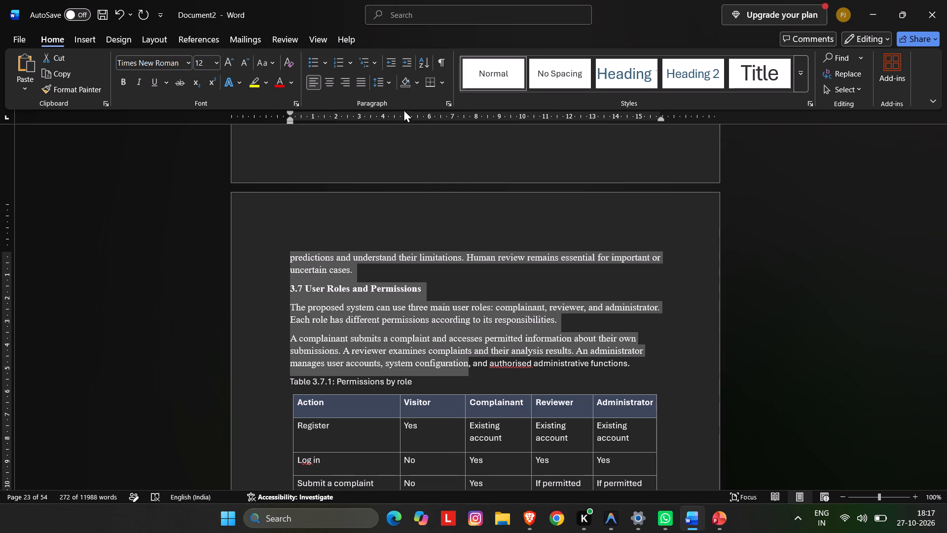
Justify the selected 3.6 and 3.7 text and set its line spacing to 1.5.
click(357, 81)
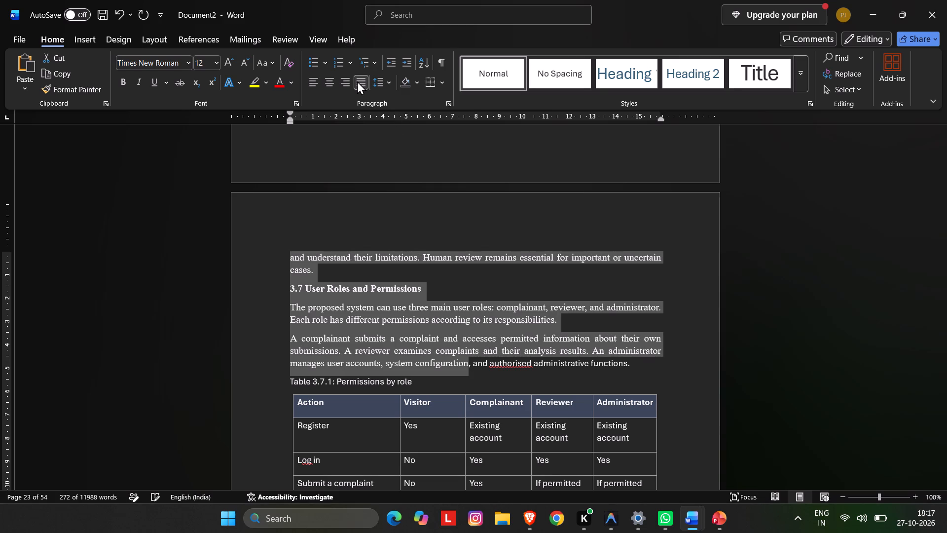
click(389, 84)
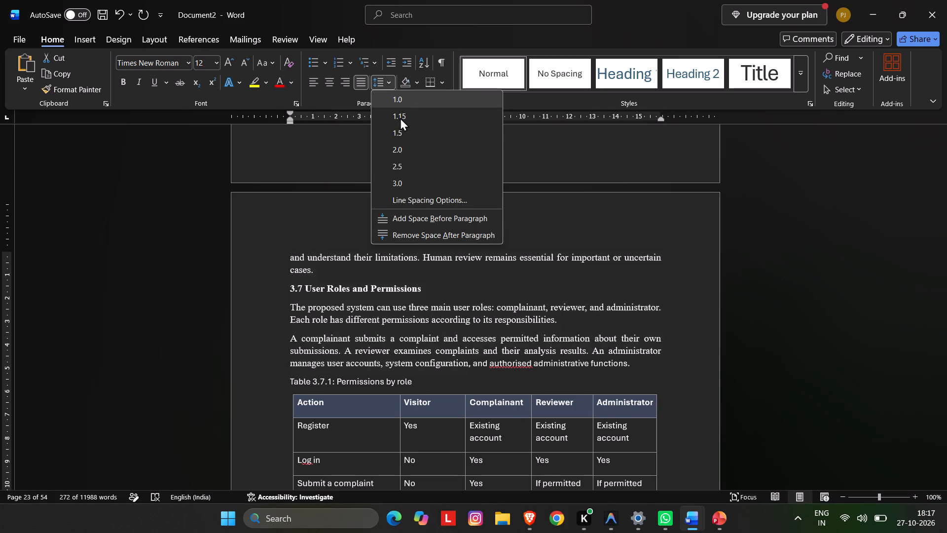
click(400, 131)
Format the whole permissions table under the Table 3.7.1 caption in Times New Roman, size 10, with justified text.
scroll(388, 338, down, 2)
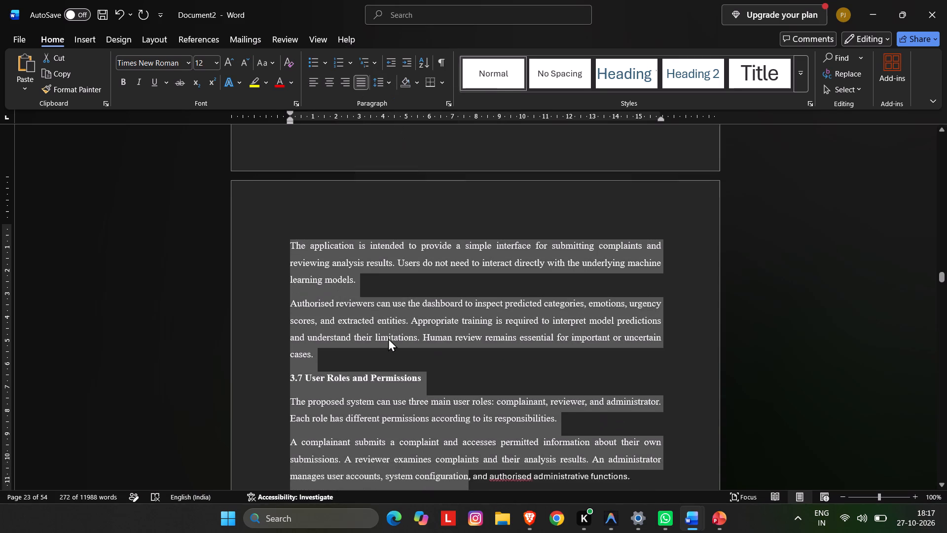
scroll(388, 338, down, 13)
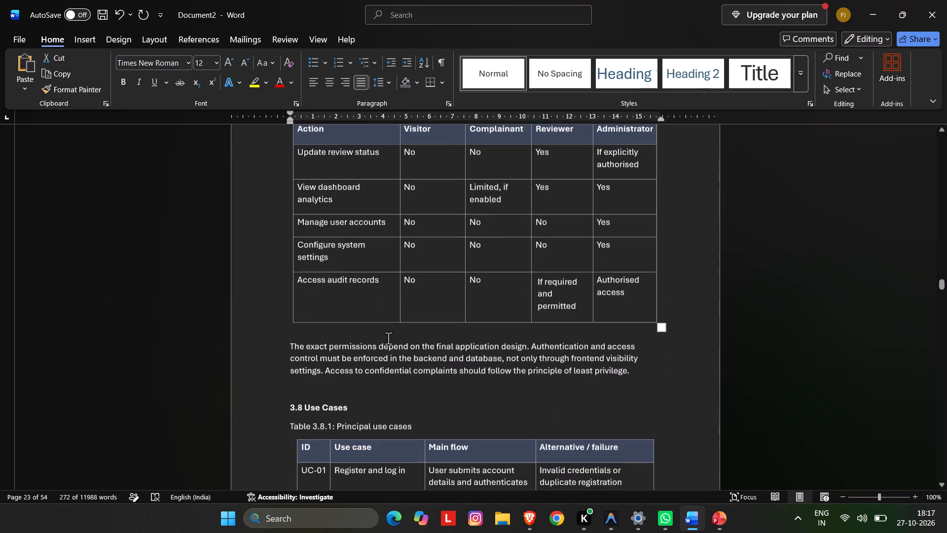
scroll(388, 338, down, 6)
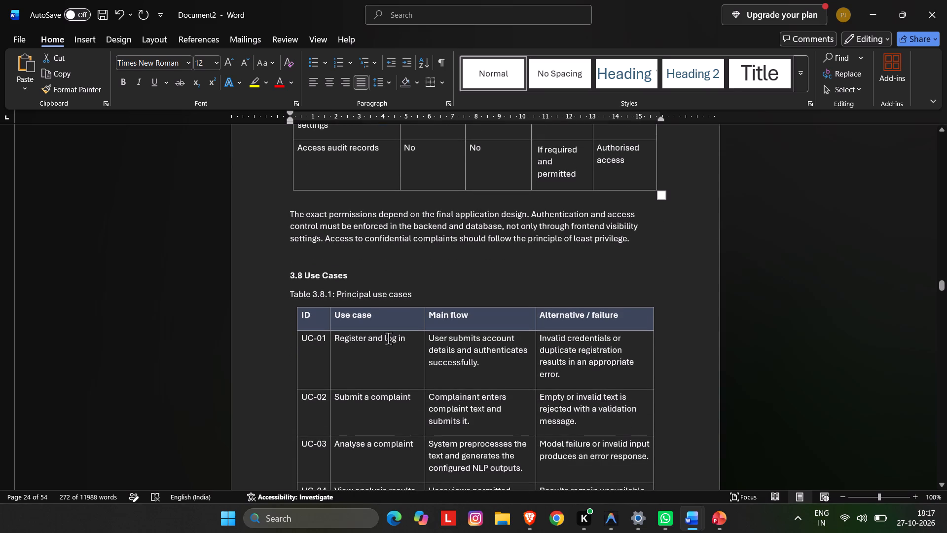
scroll(388, 338, up, 4)
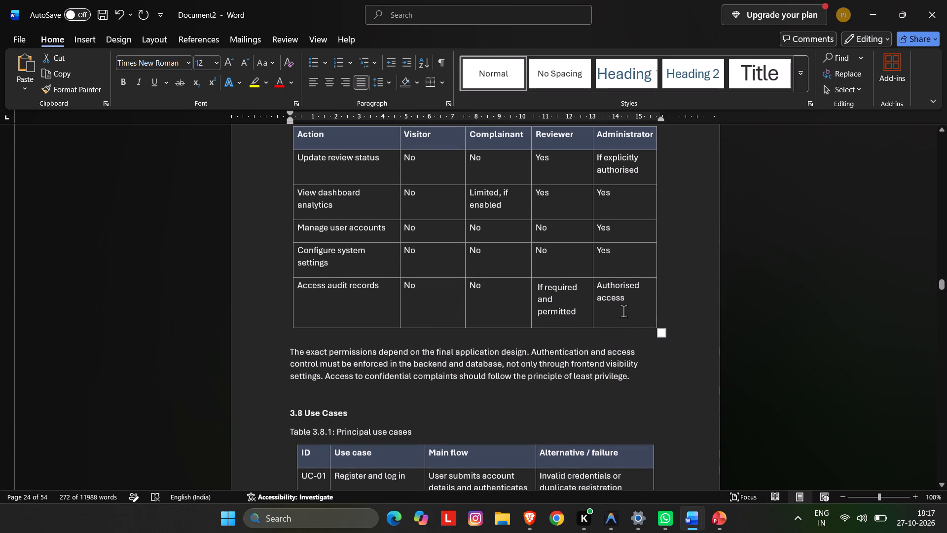
drag(625, 312, 412, 310)
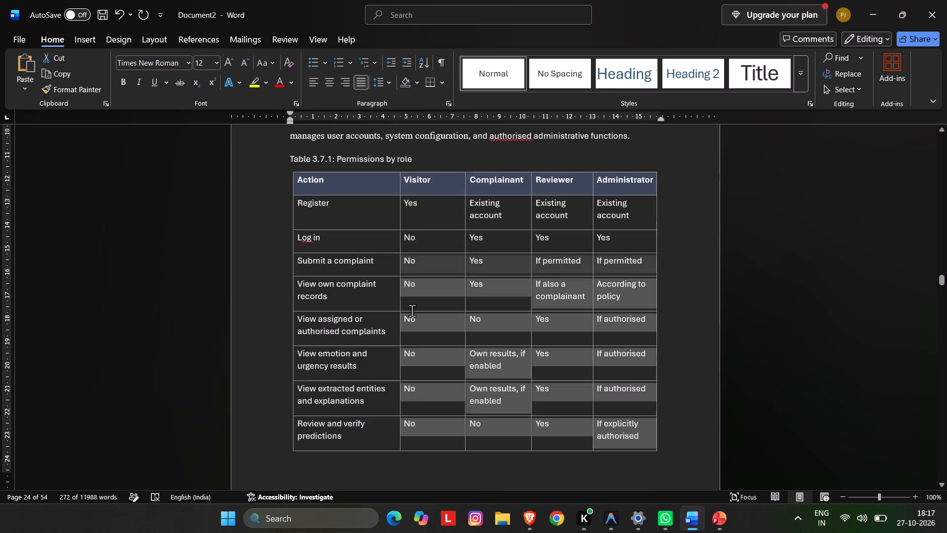
drag(412, 310, 331, 188)
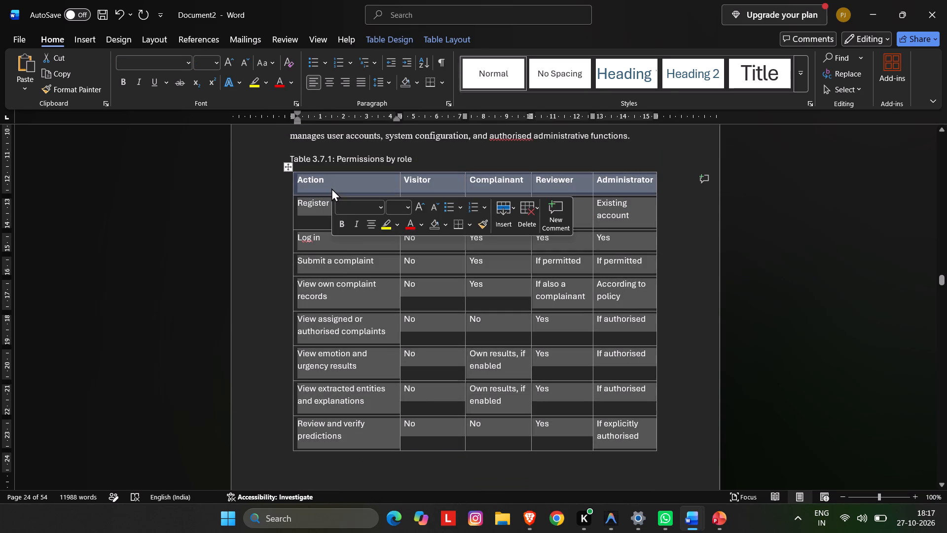
click(185, 59)
click(187, 145)
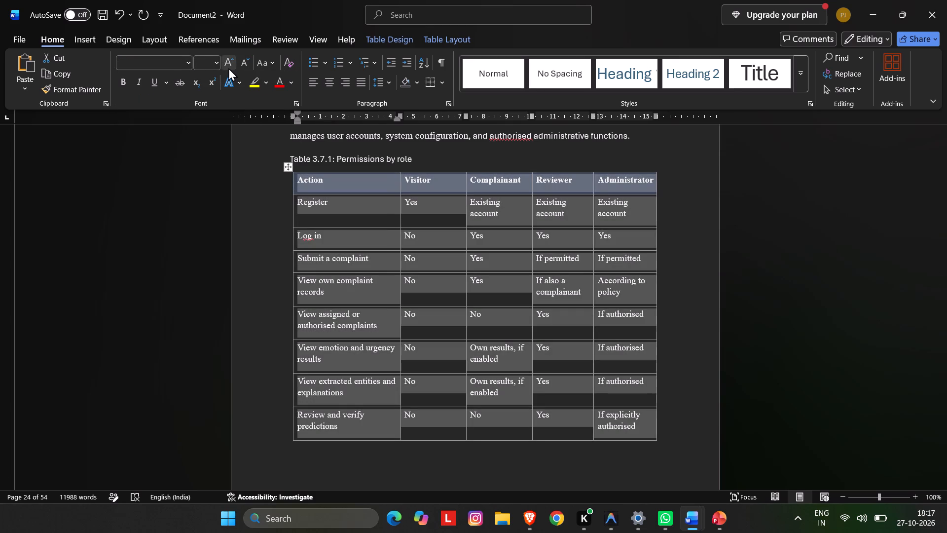
click(219, 63)
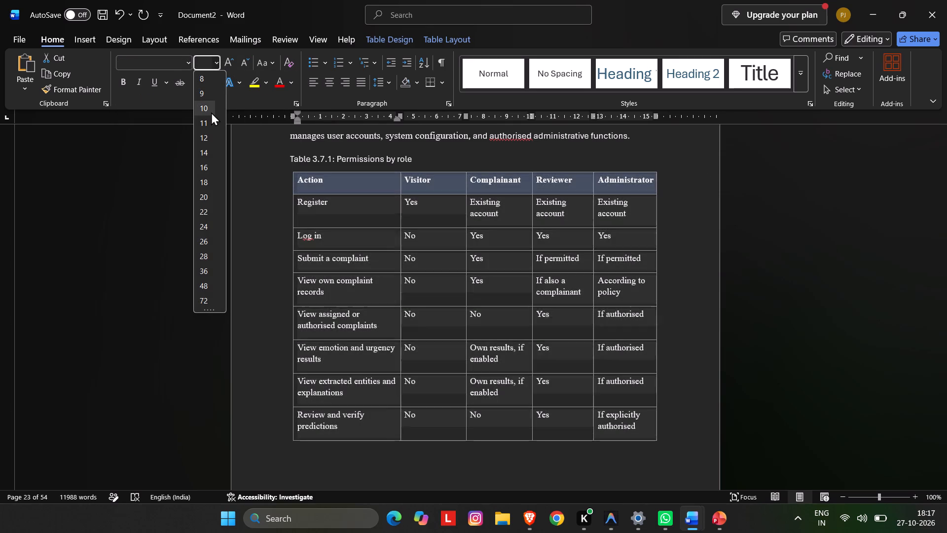
click(211, 110)
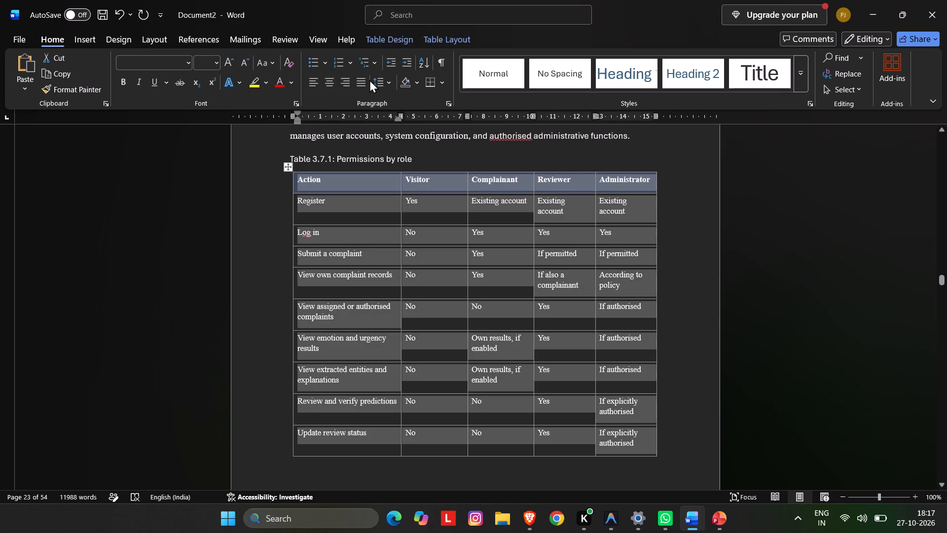
click(360, 81)
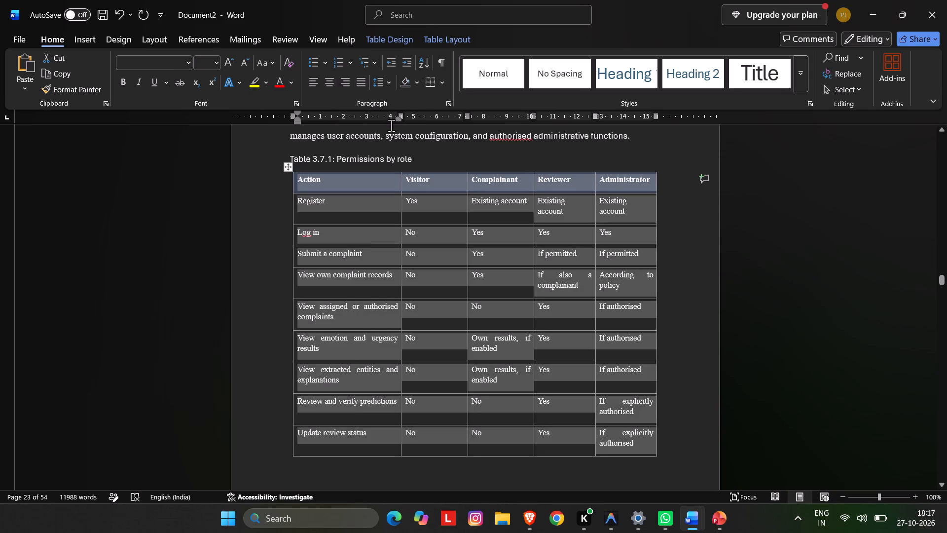
click(260, 260)
Format the "exact permissions" paragraph below the permissions table in Times New Roman, size 12, with justified alignment.
scroll(260, 260, down, 10)
scroll(260, 260, up, 2)
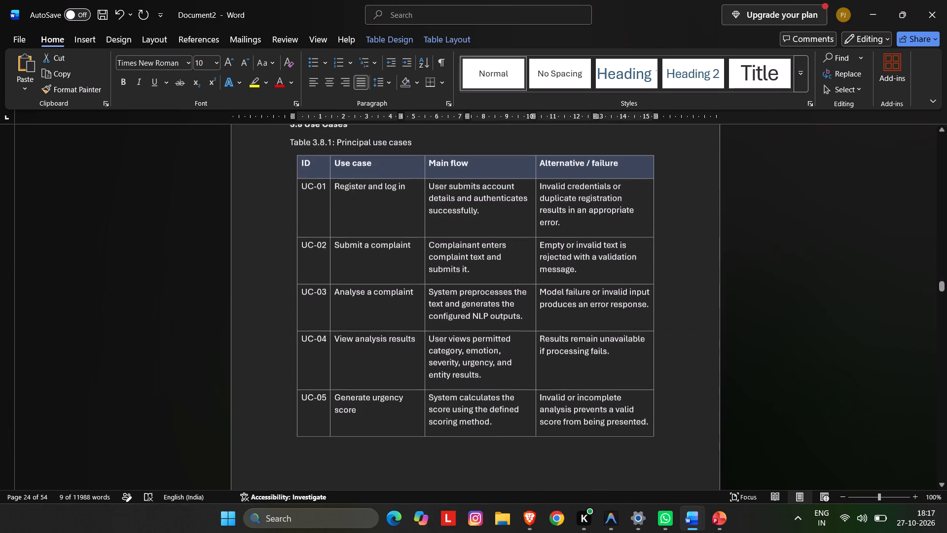
scroll(260, 260, up, 1)
drag(294, 180, 398, 207)
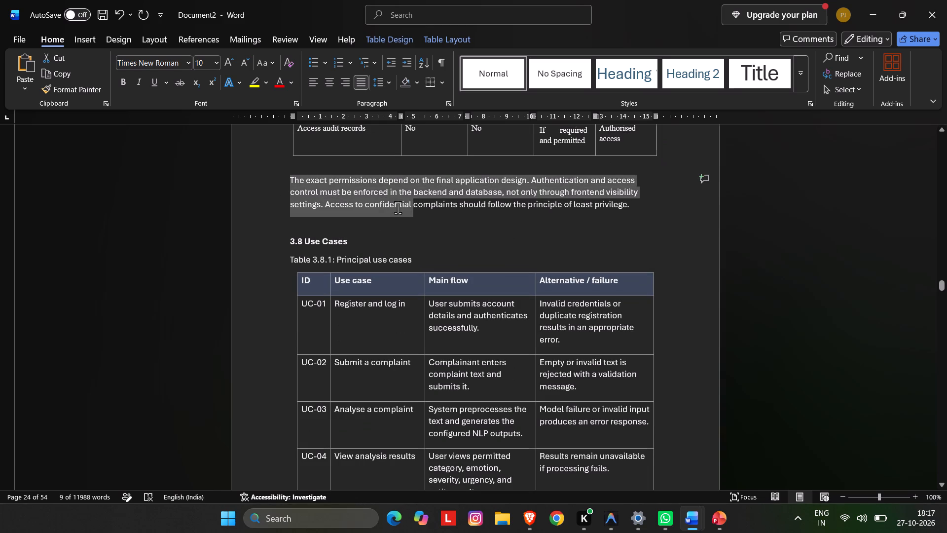
drag(398, 207, 670, 218)
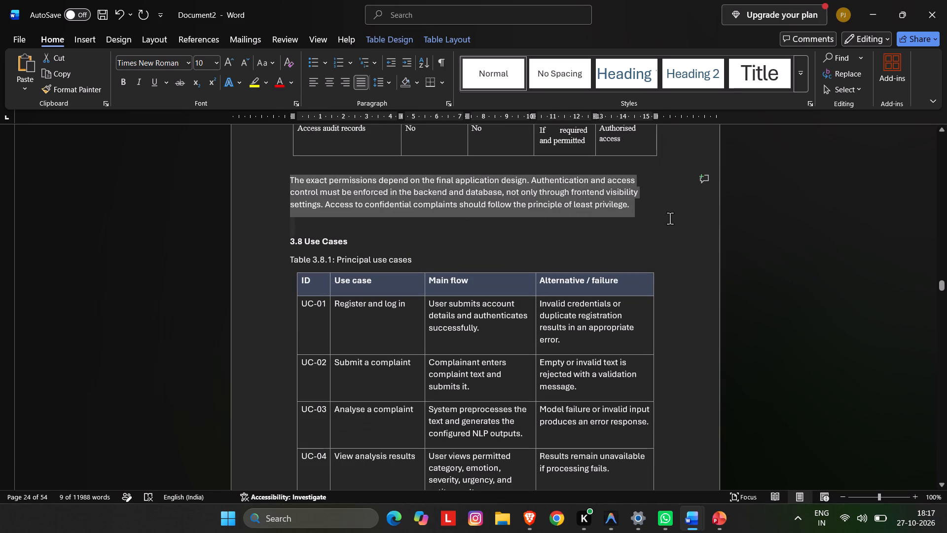
drag(670, 218, 637, 202)
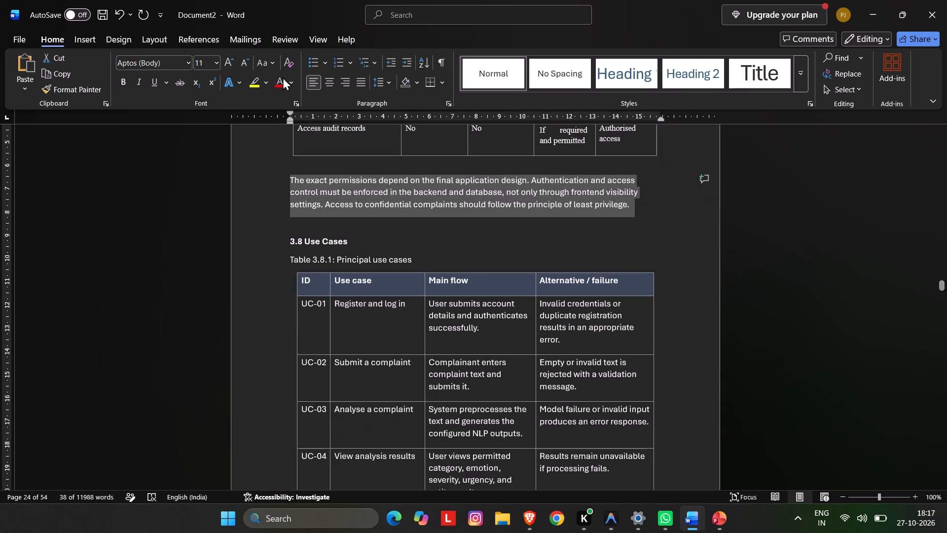
click(185, 63)
click(172, 145)
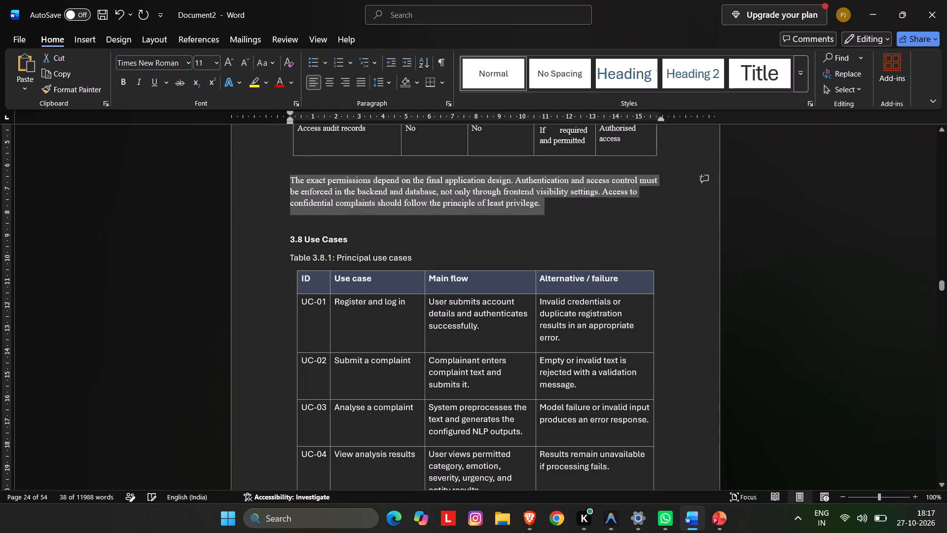
click(215, 61)
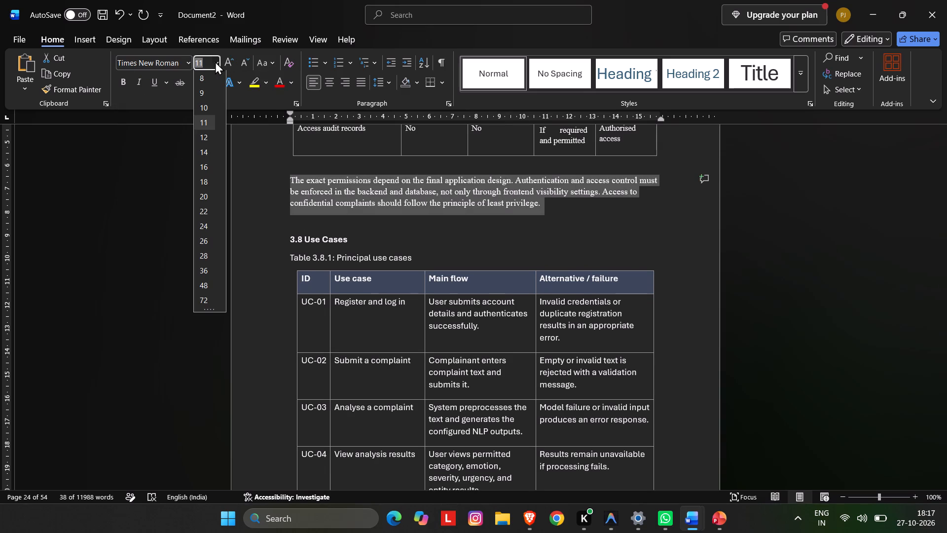
click(212, 134)
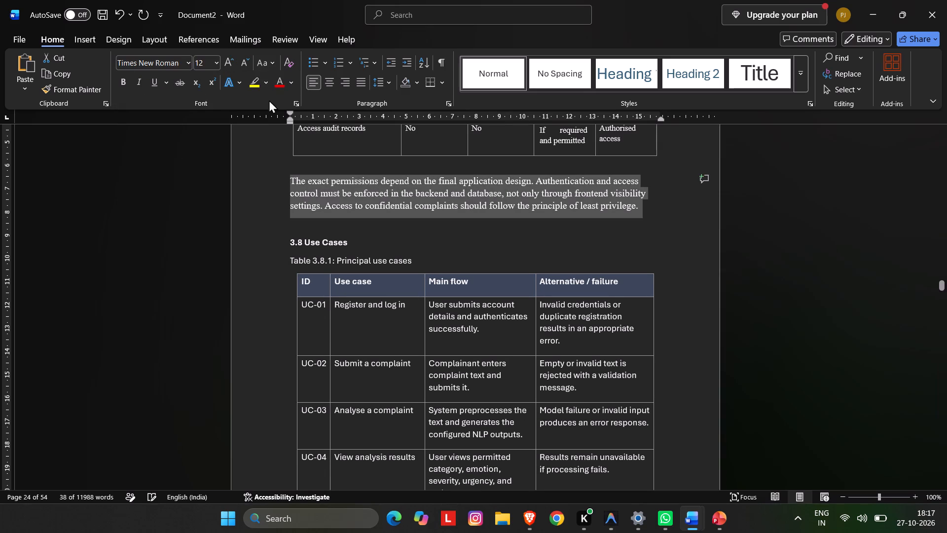
click(361, 80)
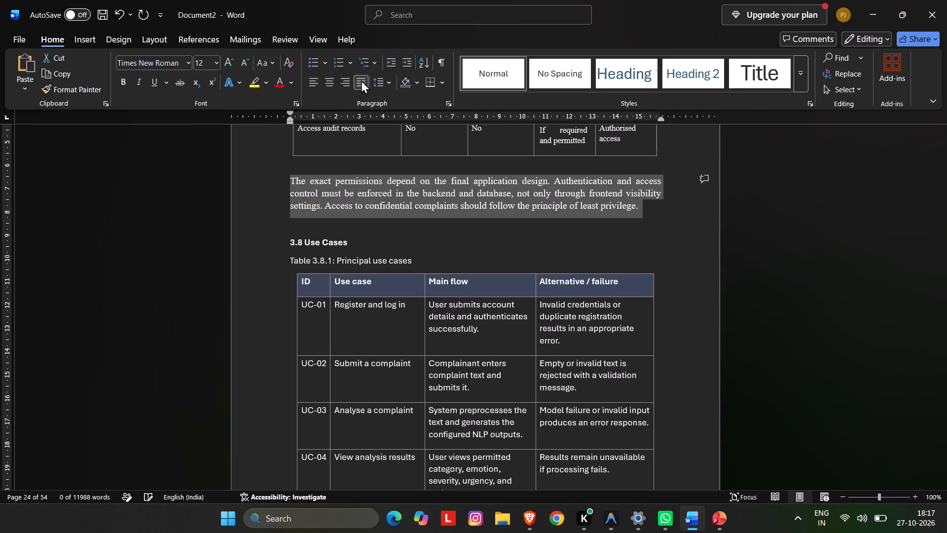
Set the text from the 3.9 Constraints and Assumptions heading through the 4.1 Overall System Architecture heading in Times New Roman, size 12.
scroll(361, 80, down, 15)
scroll(360, 245, down, 4)
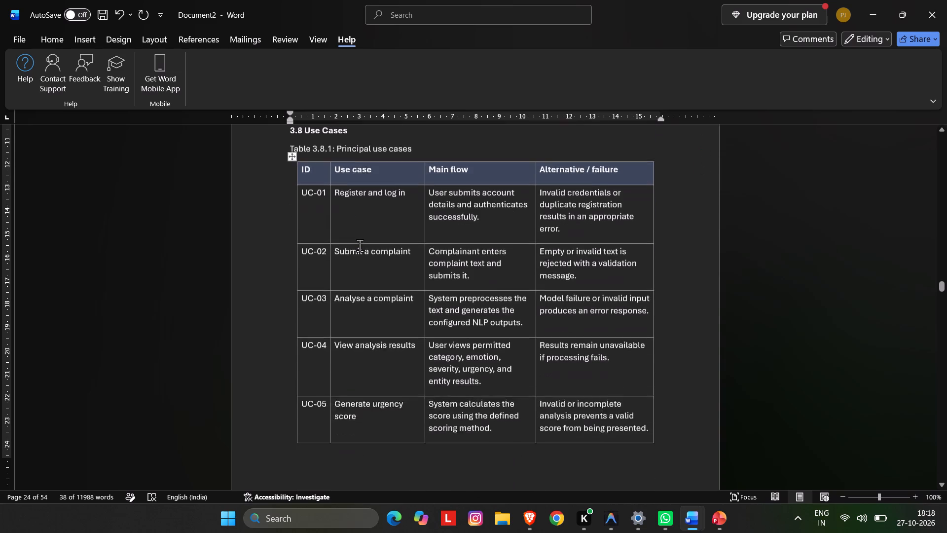
scroll(360, 245, down, 13)
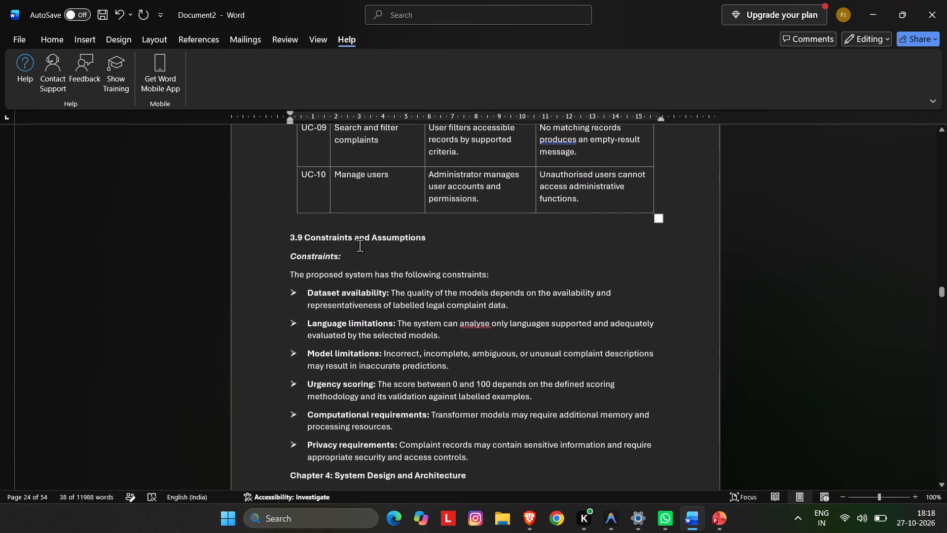
click(289, 235)
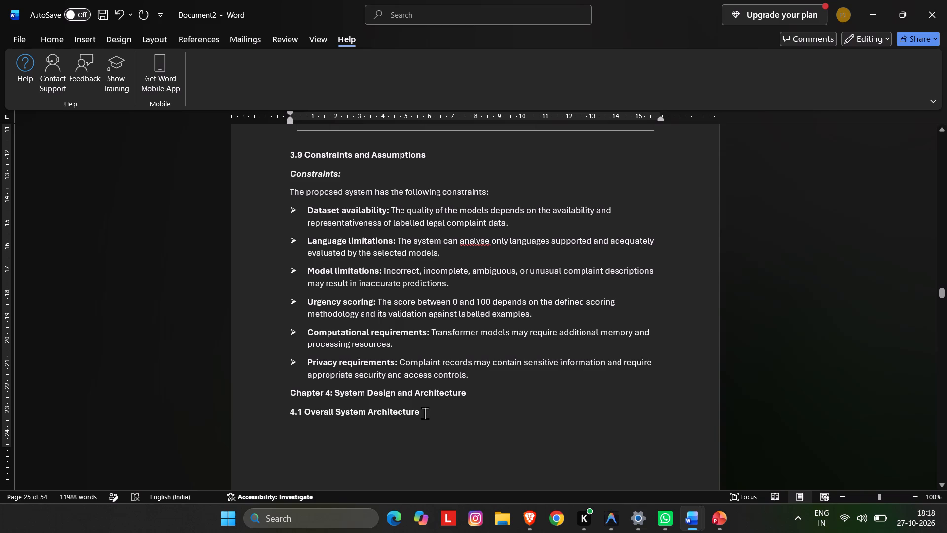
drag(425, 413, 282, 158)
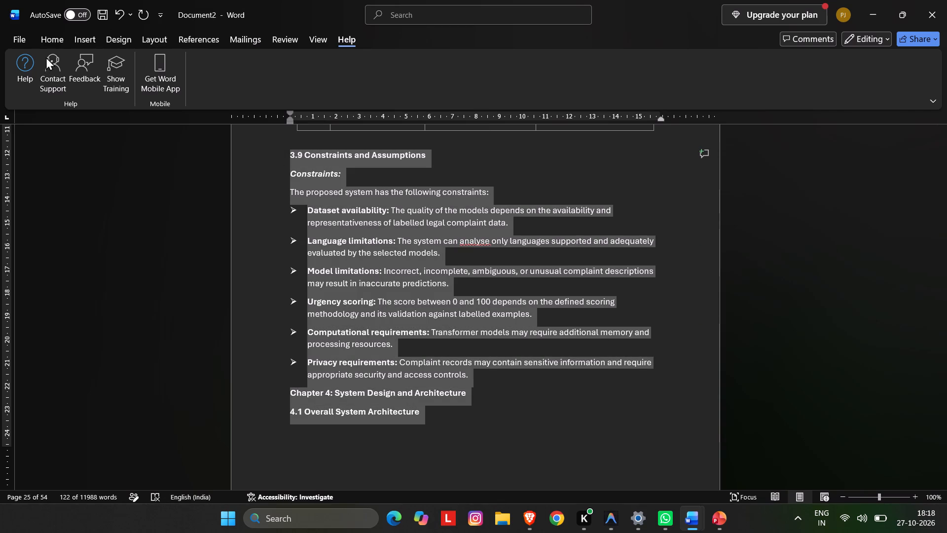
click(53, 40)
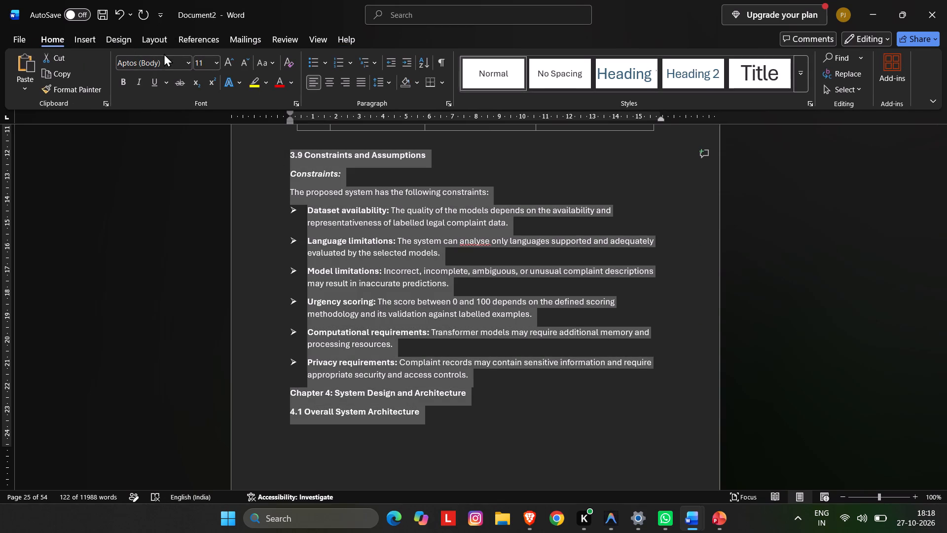
click(174, 57)
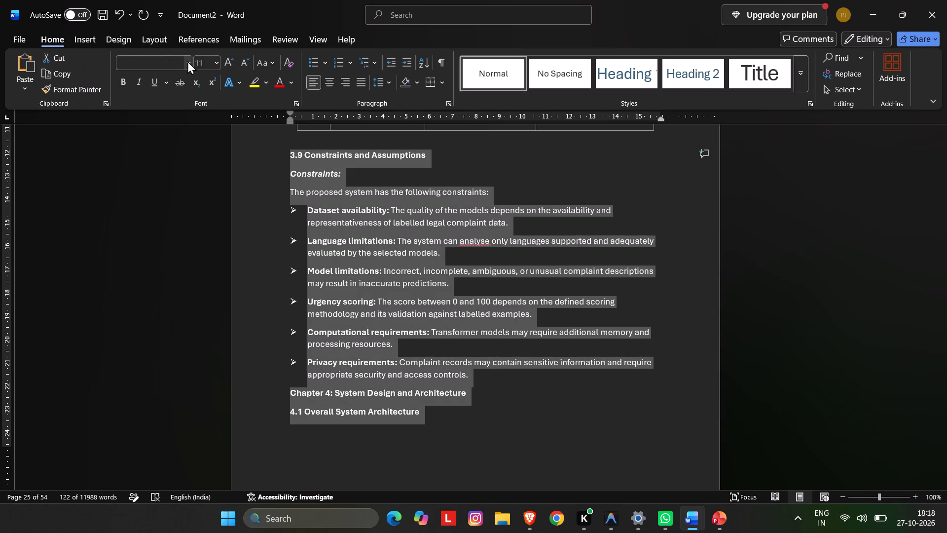
click(187, 61)
click(153, 153)
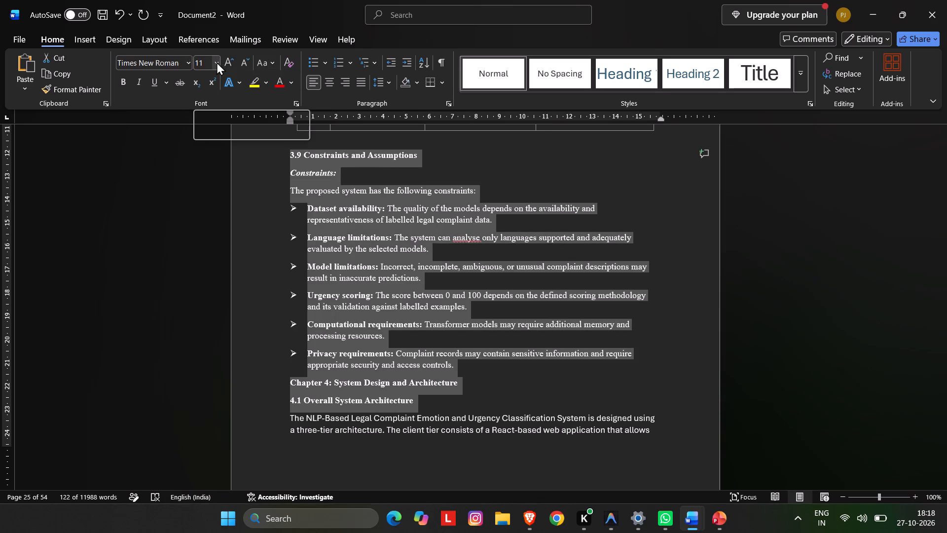
click(217, 62)
click(211, 134)
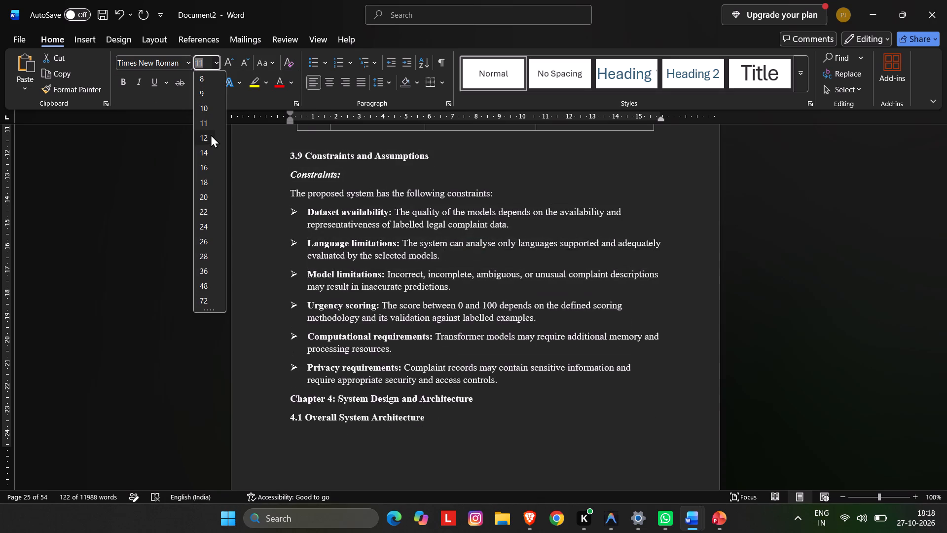
Justify the selected text from the 3.9 heading through the 4.1 heading and set its line spacing to 1.5.
click(363, 86)
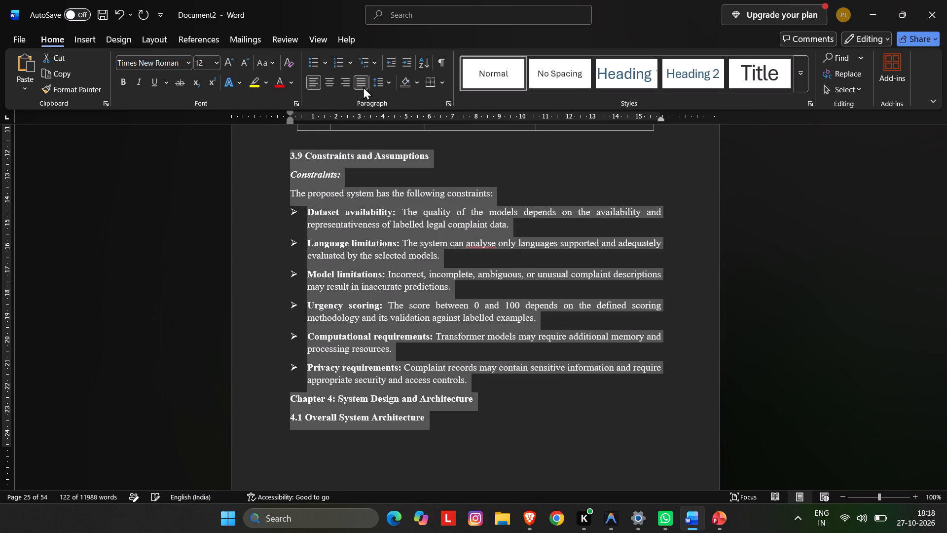
click(381, 79)
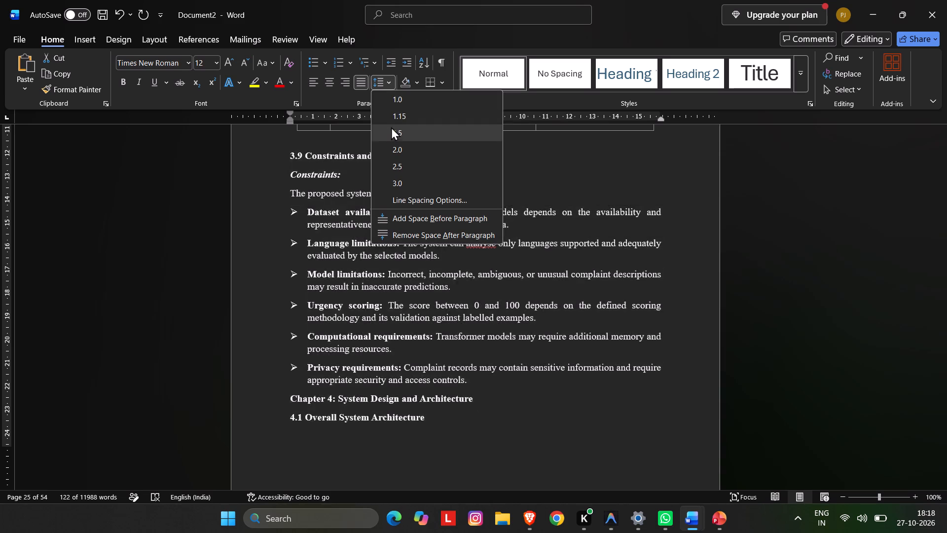
click(392, 129)
Format the three paragraphs under 4.1 Overall System Architecture in size 12, Times New Roman, with justified alignment.
scroll(385, 230, down, 5)
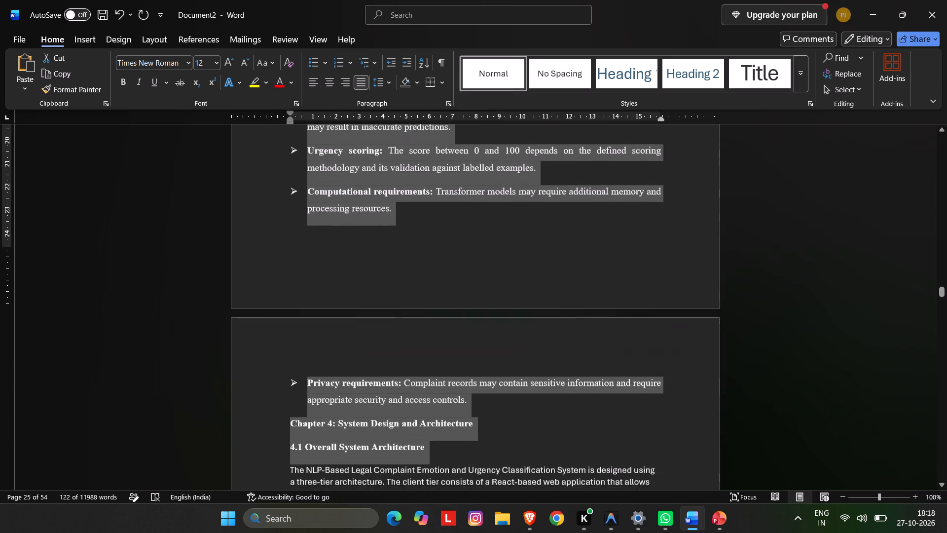
scroll(385, 230, down, 5)
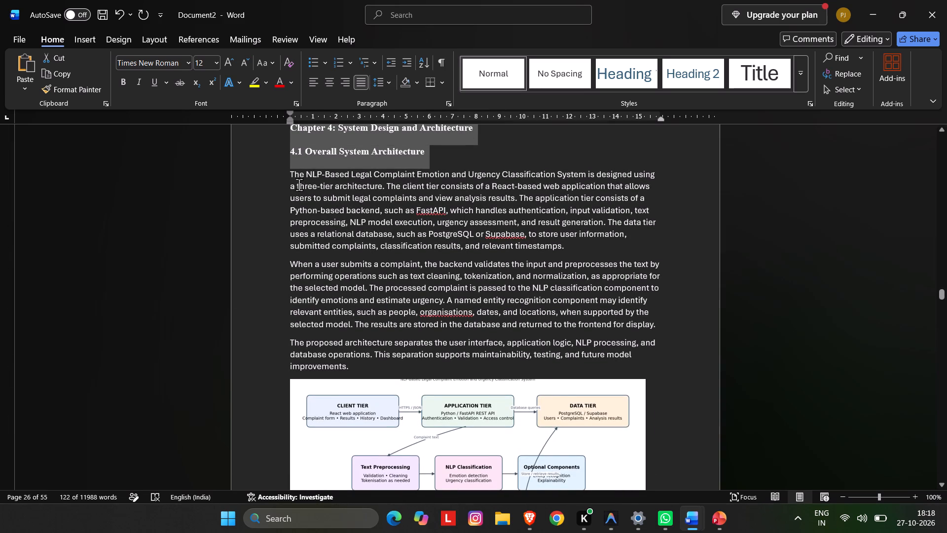
click(285, 172)
drag(285, 172, 426, 224)
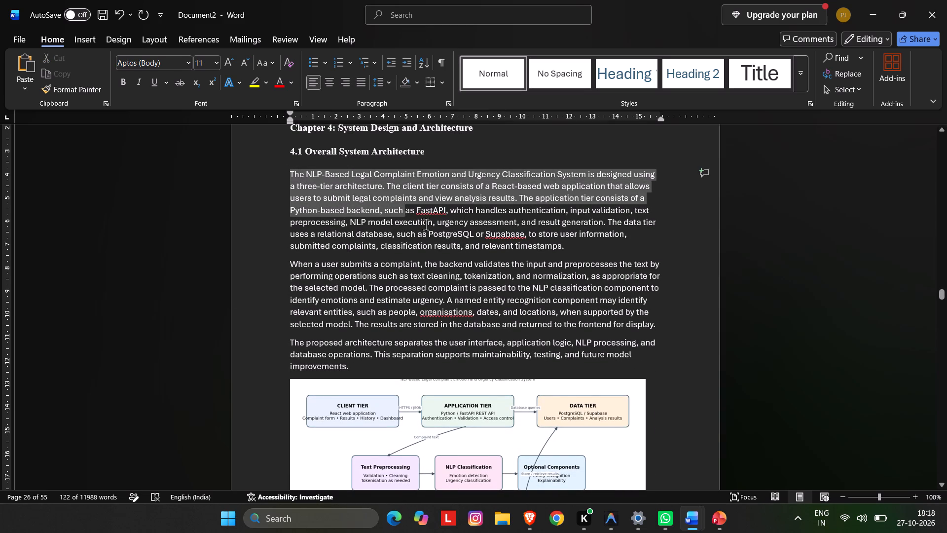
drag(426, 224, 515, 366)
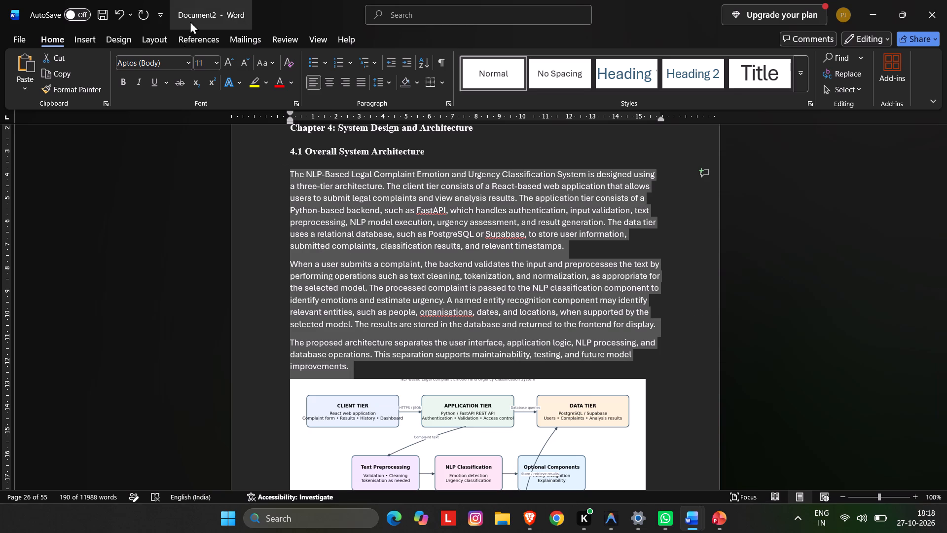
click(218, 62)
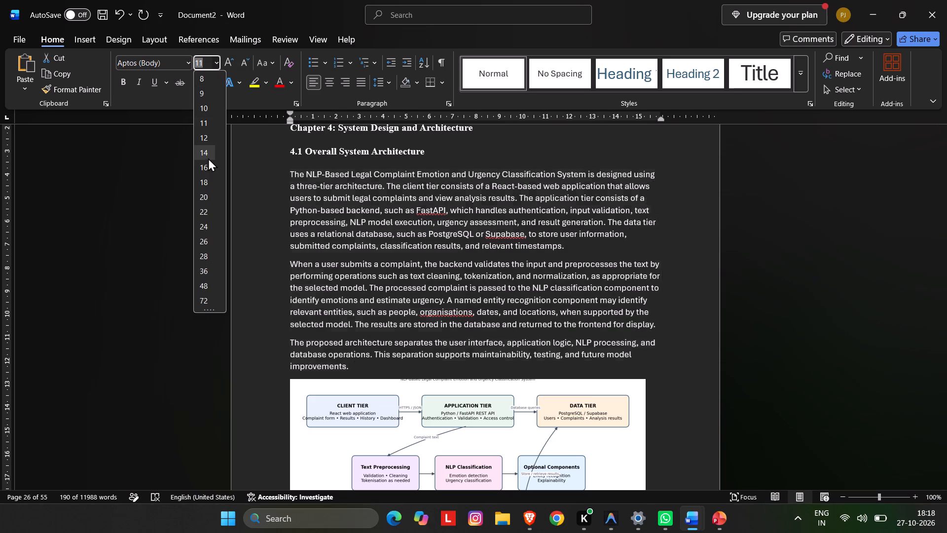
click(205, 141)
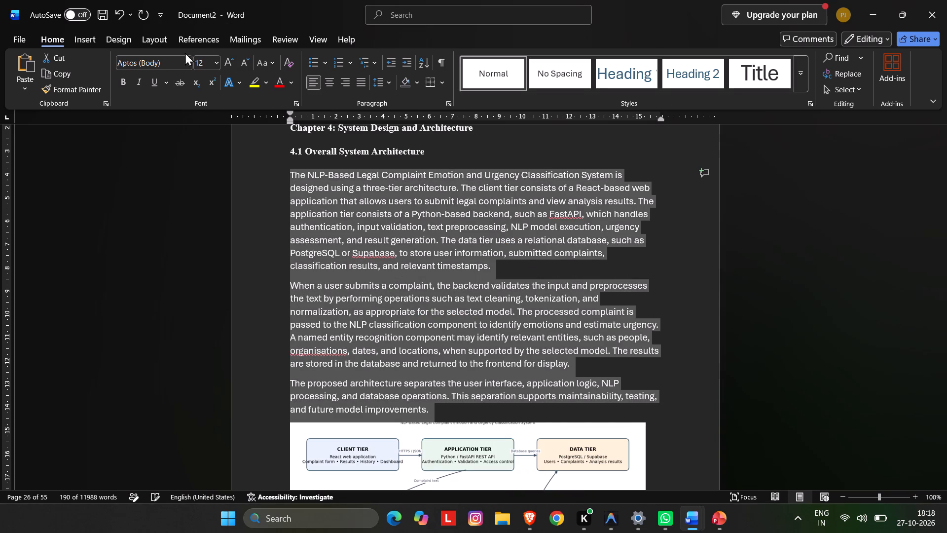
click(186, 62)
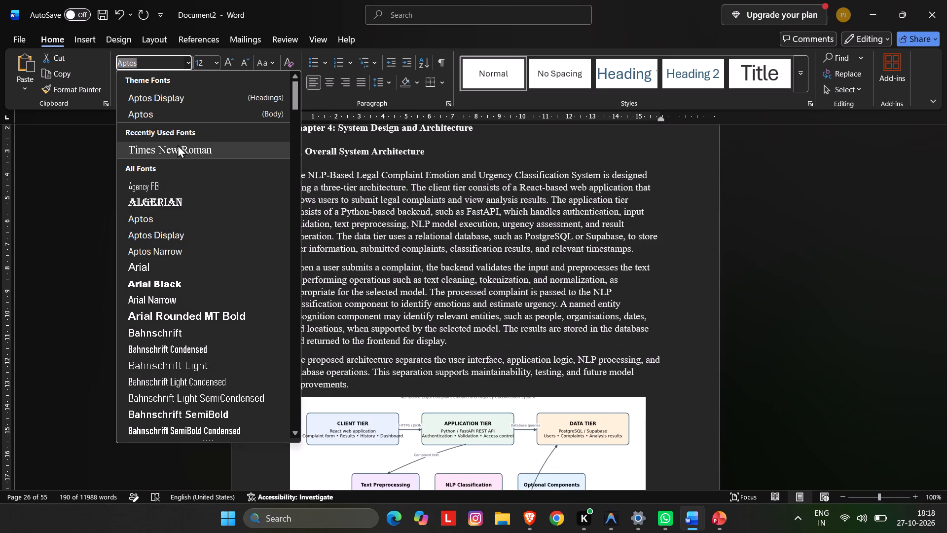
click(178, 145)
click(364, 82)
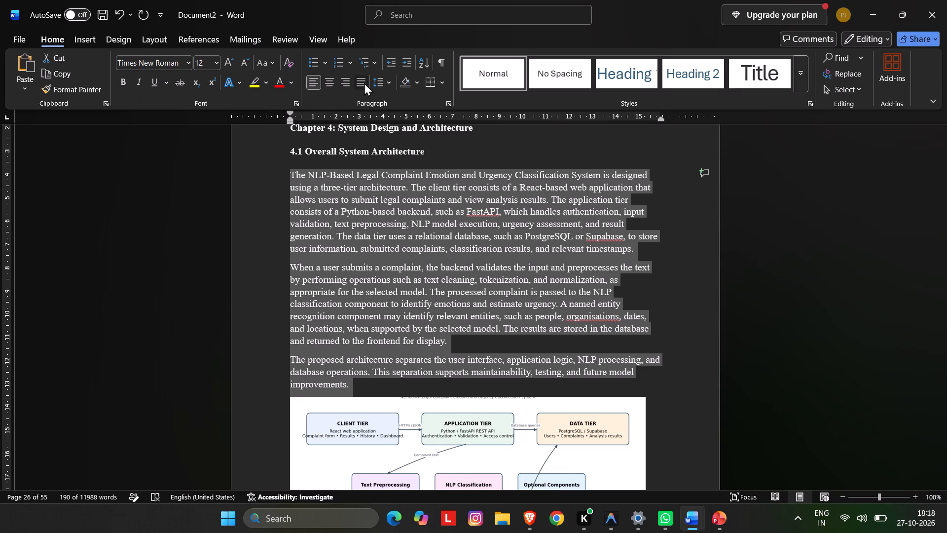
Format the text from the Figure 4.1.1 caption through the data-flow diagrams paragraph of section 4.2 in Times New Roman, size 12.
scroll(433, 191, down, 2)
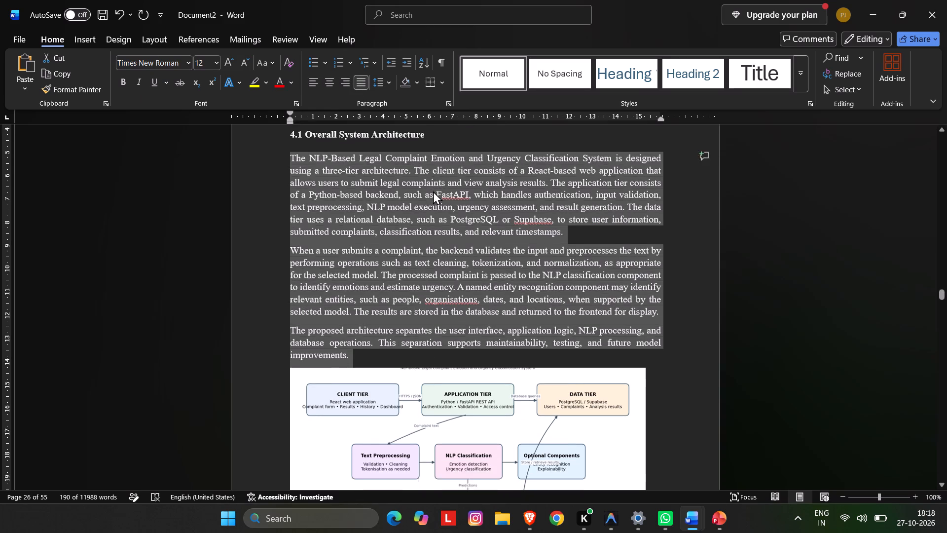
scroll(433, 191, down, 5)
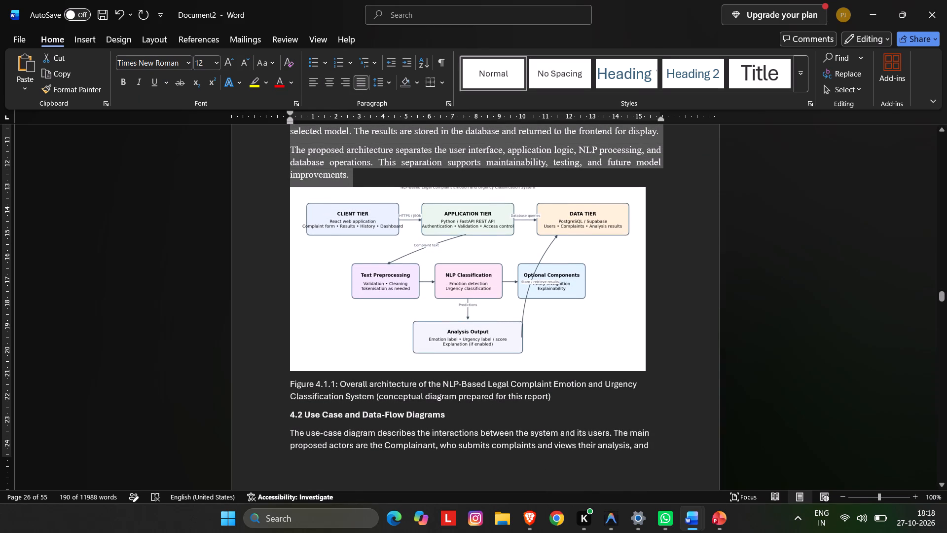
click(250, 259)
scroll(250, 259, down, 8)
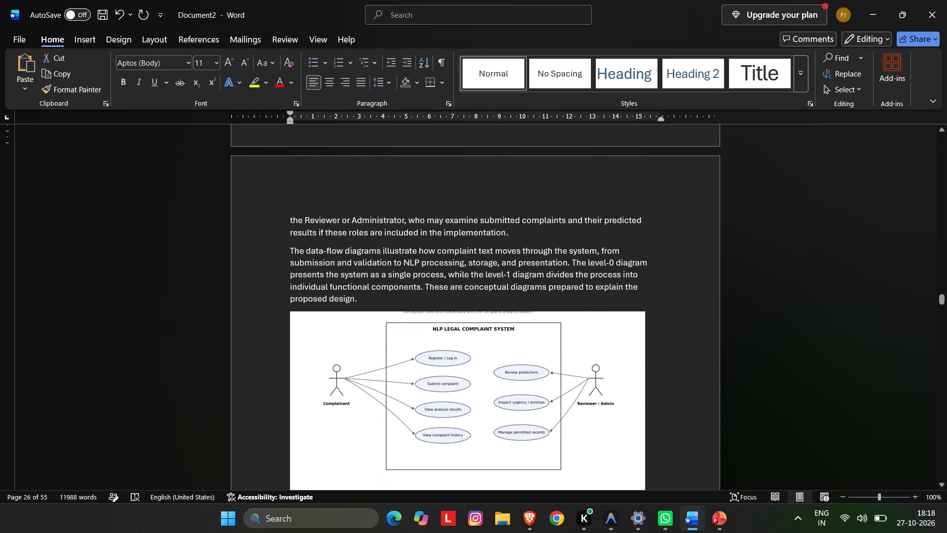
scroll(287, 207, up, 5)
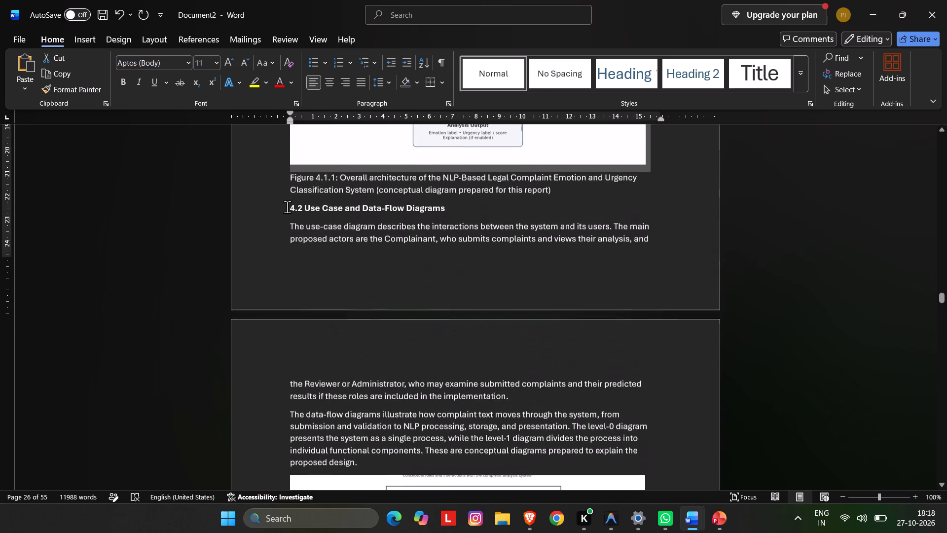
drag(287, 186, 379, 424)
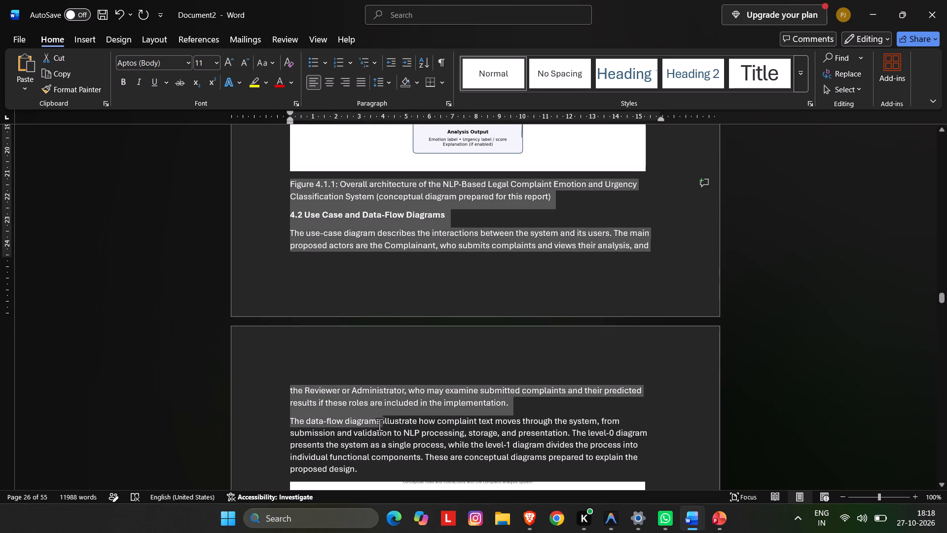
drag(379, 424, 423, 330)
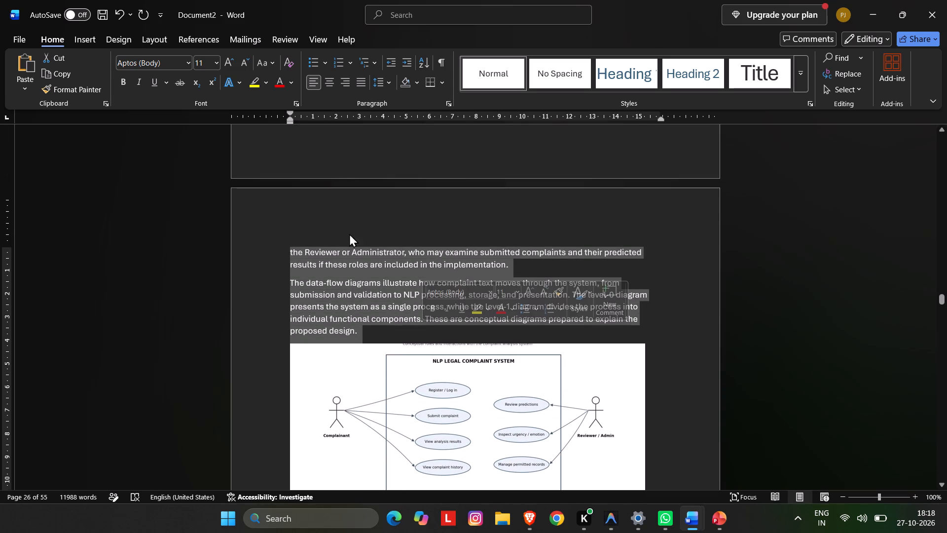
click(185, 64)
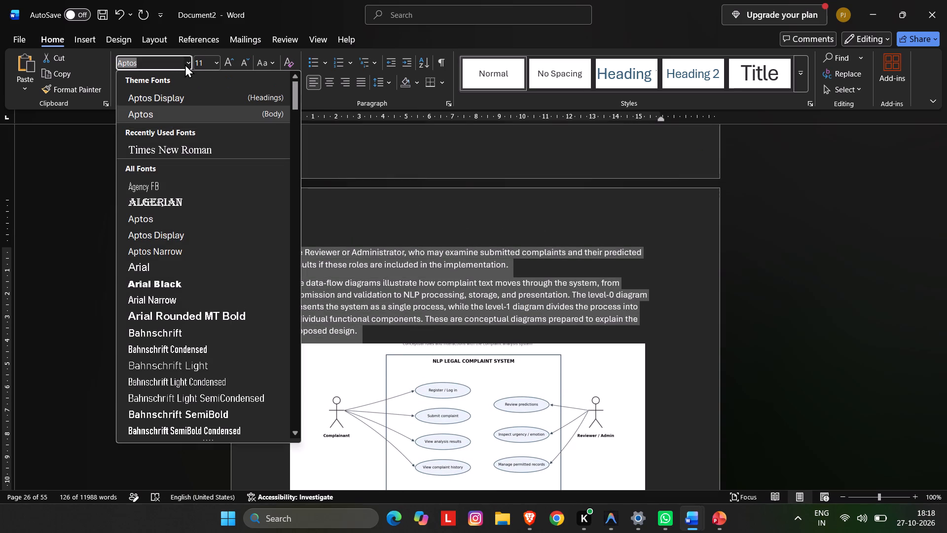
click(186, 144)
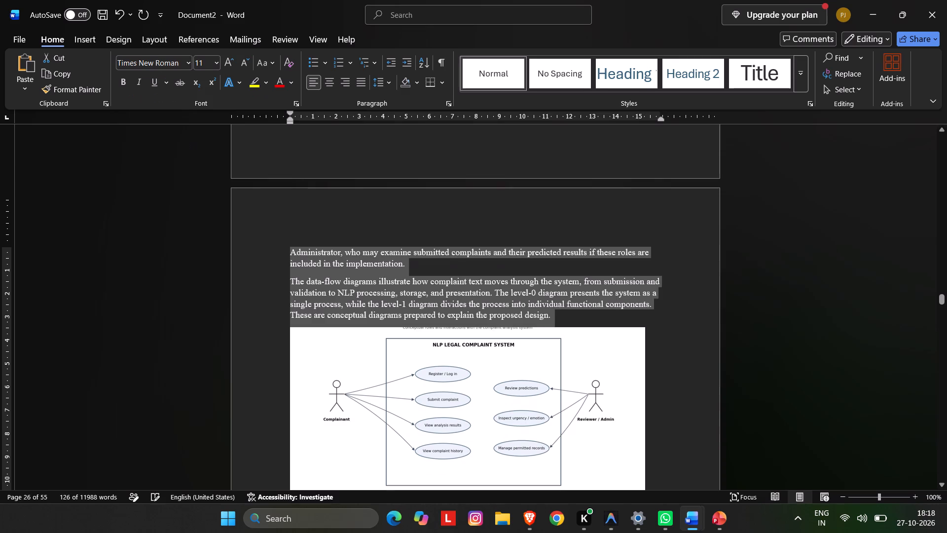
click(217, 59)
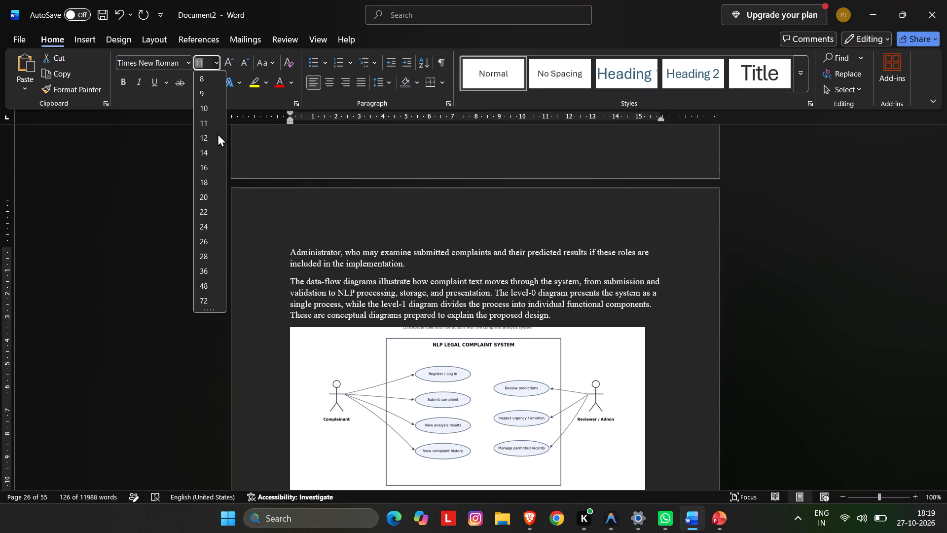
click(210, 133)
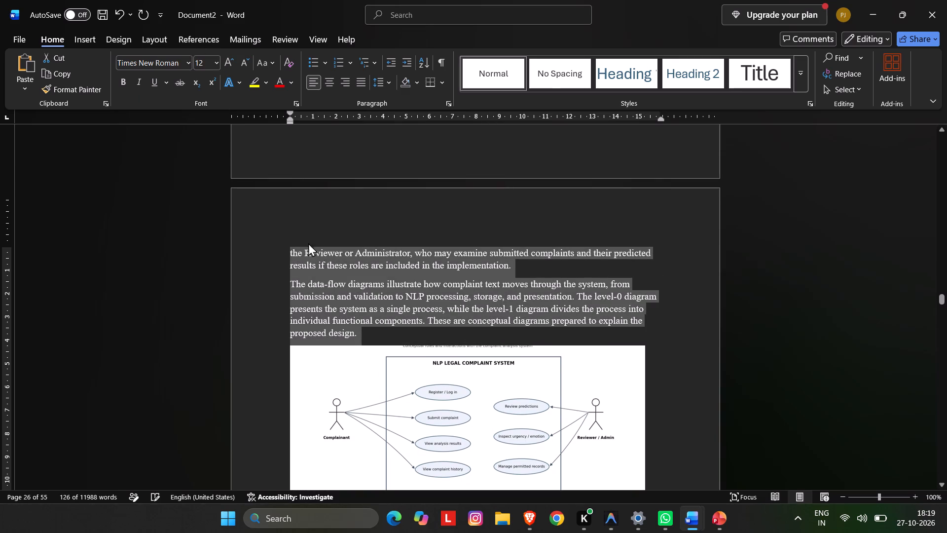
click(255, 221)
Format the Figure 4.2.3 caption, the 4.3 Database Design heading and its two paragraphs in Times New Roman, size 12.
scroll(255, 221, down, 5)
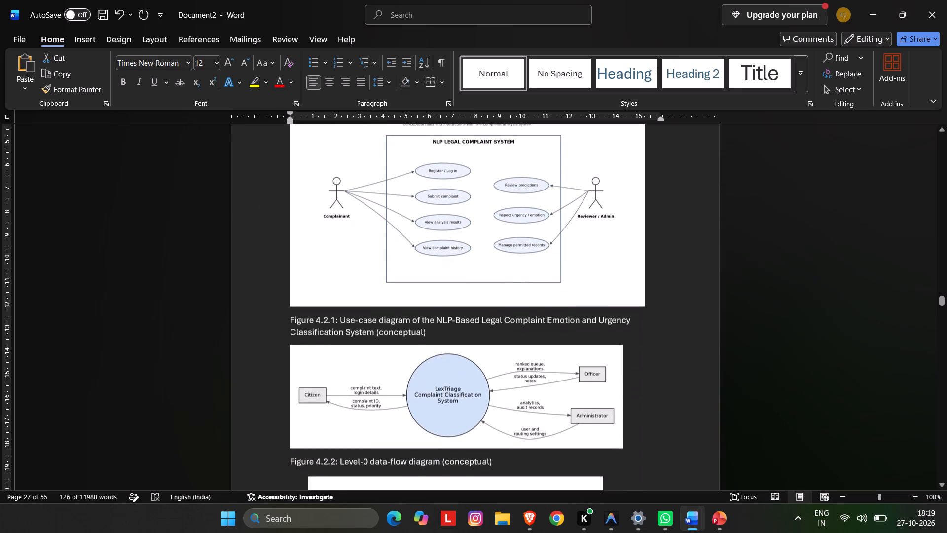
scroll(255, 221, down, 7)
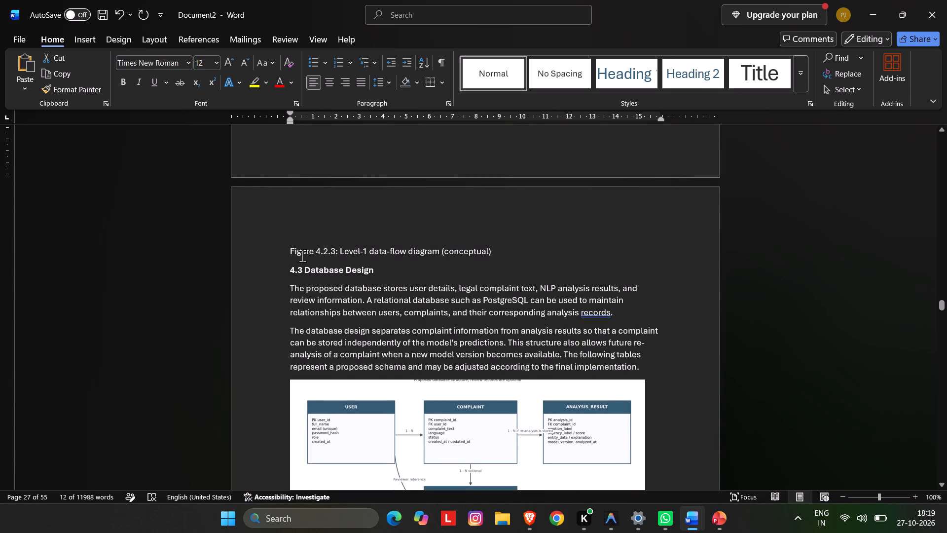
drag(289, 251, 366, 296)
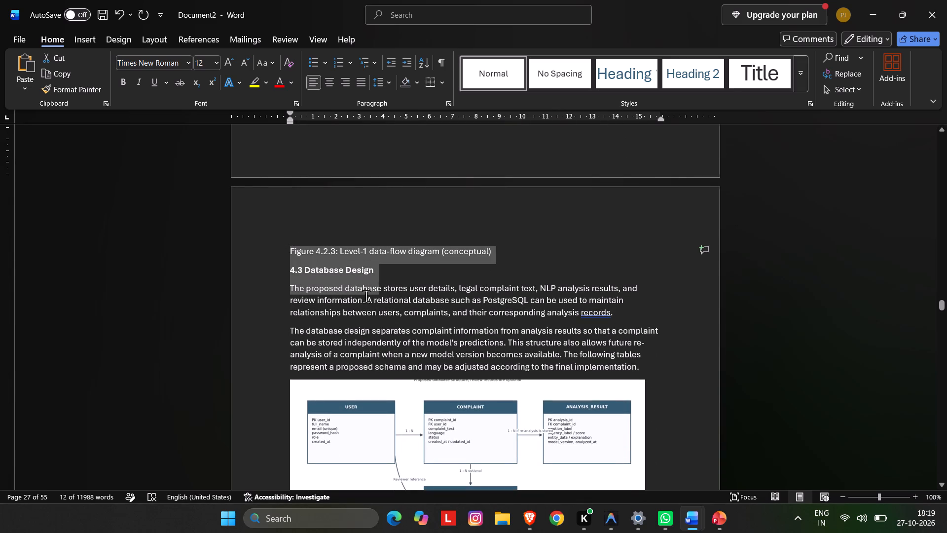
drag(366, 296, 636, 363)
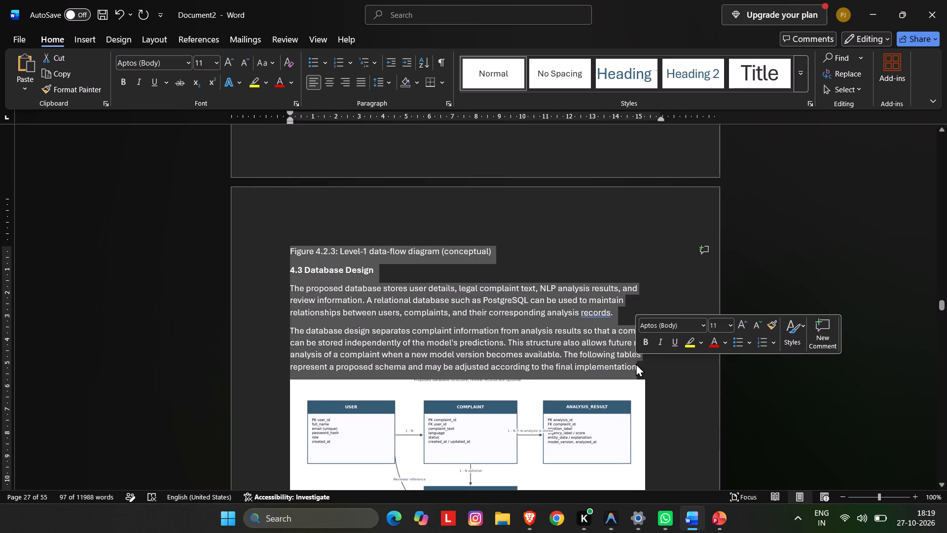
click(186, 61)
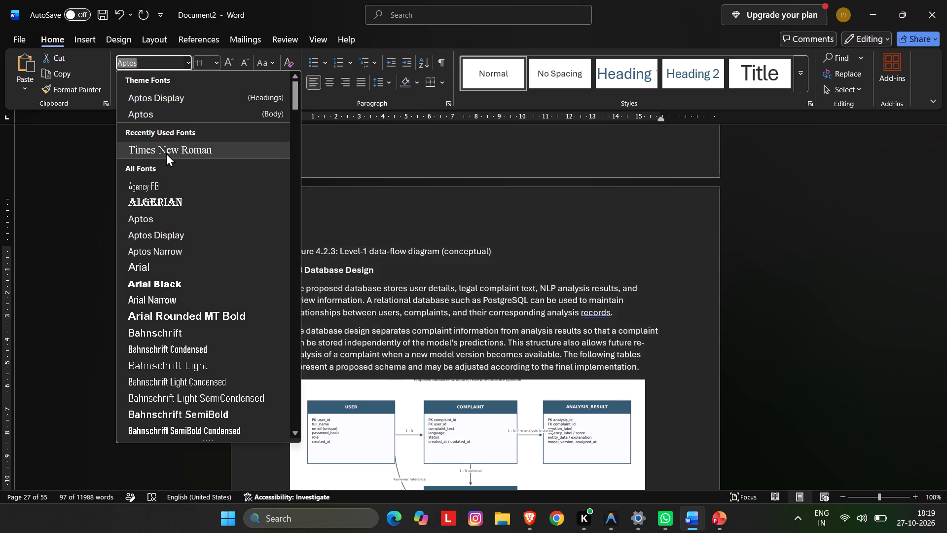
click(166, 152)
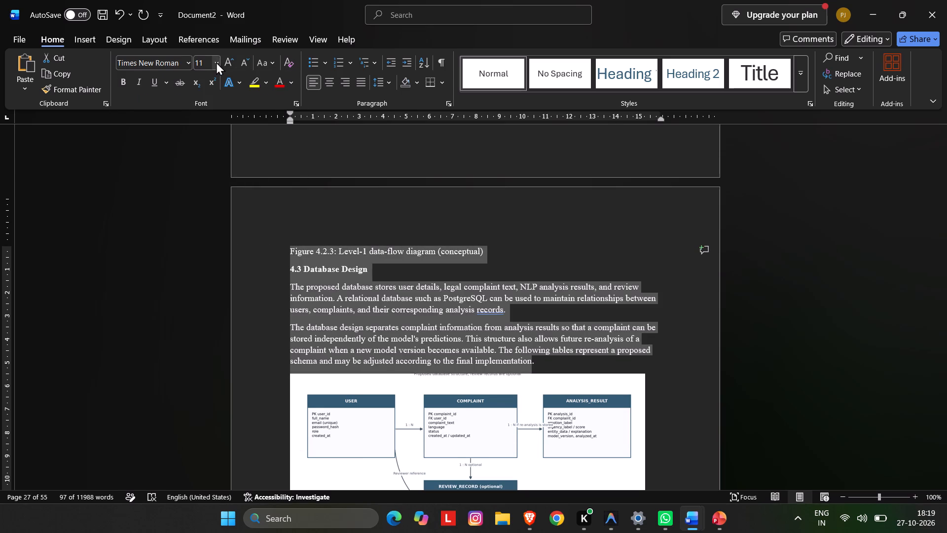
click(216, 62)
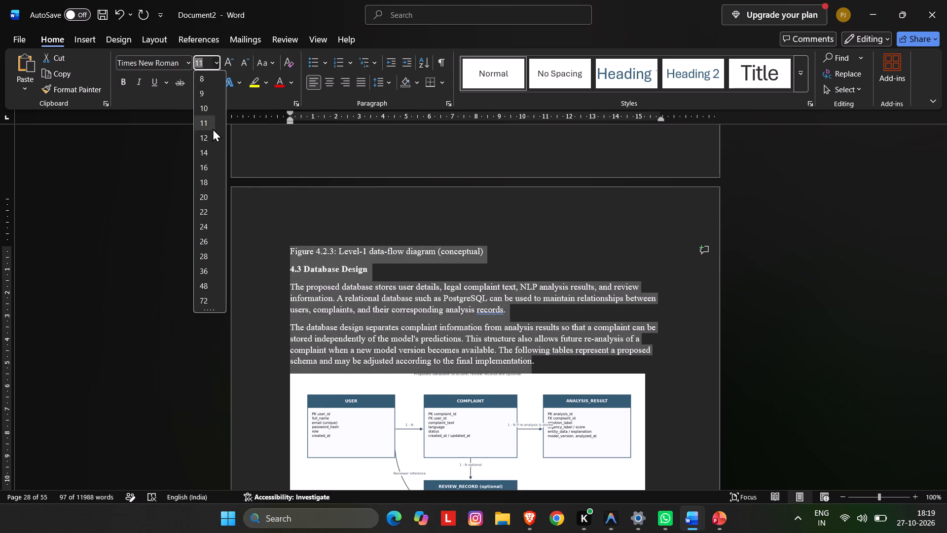
click(202, 140)
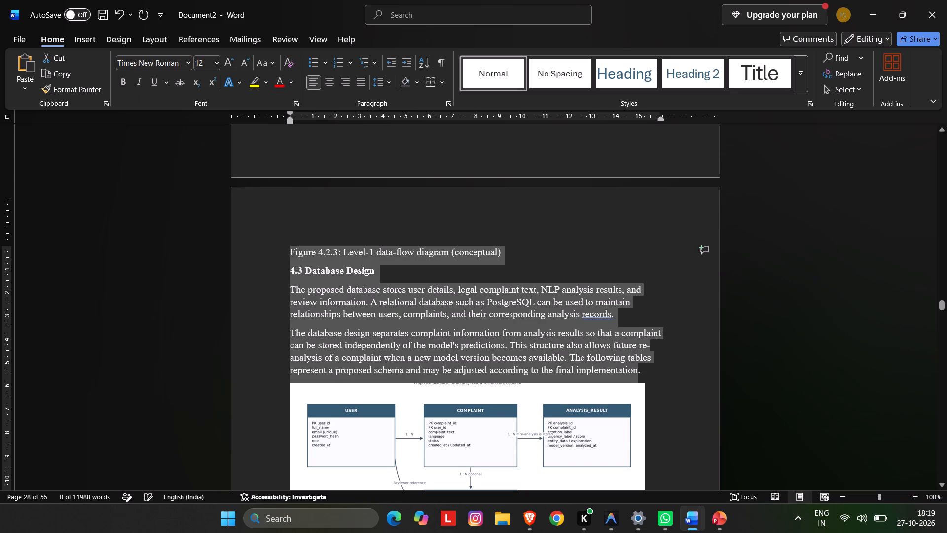
Format the two paragraphs under 4.4 API Design and the Table 4.4.1 caption in Times New Roman, size 12.
scroll(233, 230, down, 11)
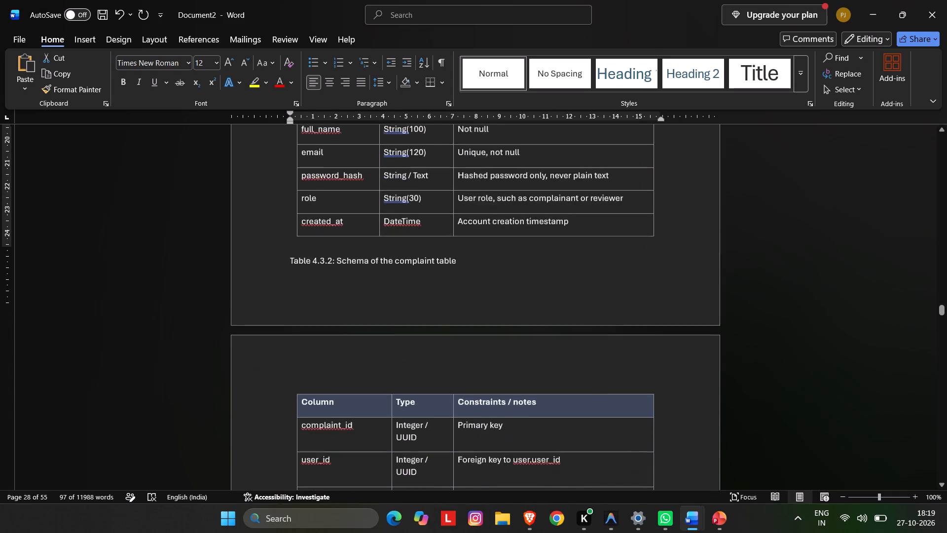
scroll(233, 230, down, 12)
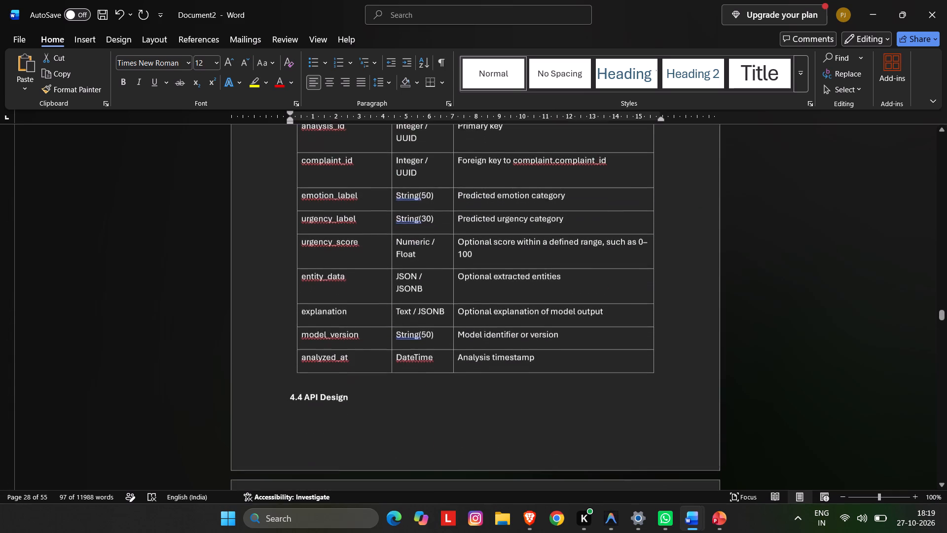
scroll(233, 230, down, 6)
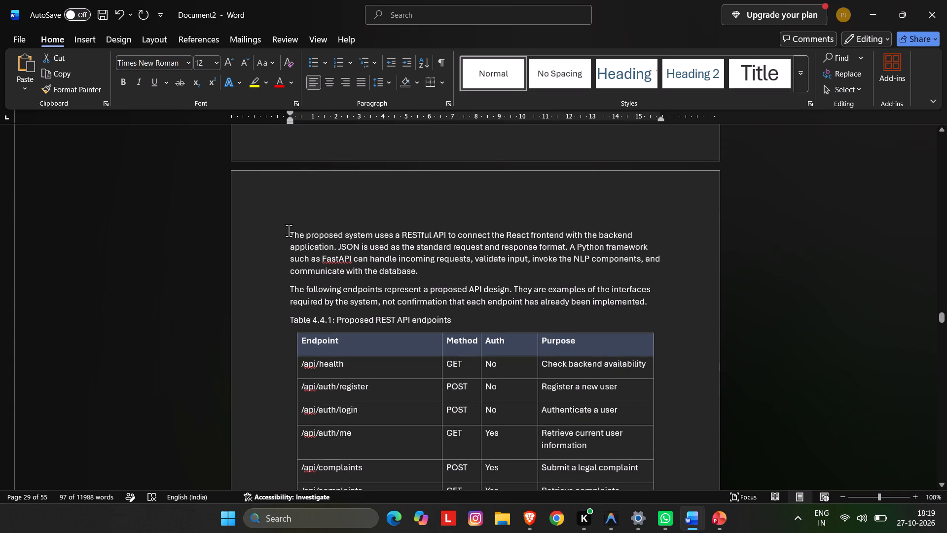
drag(289, 231, 468, 320)
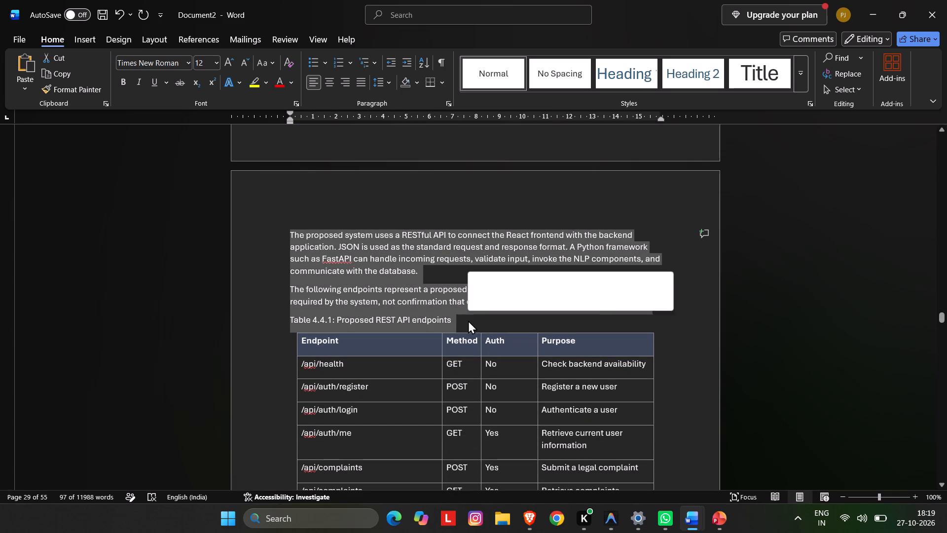
click(189, 62)
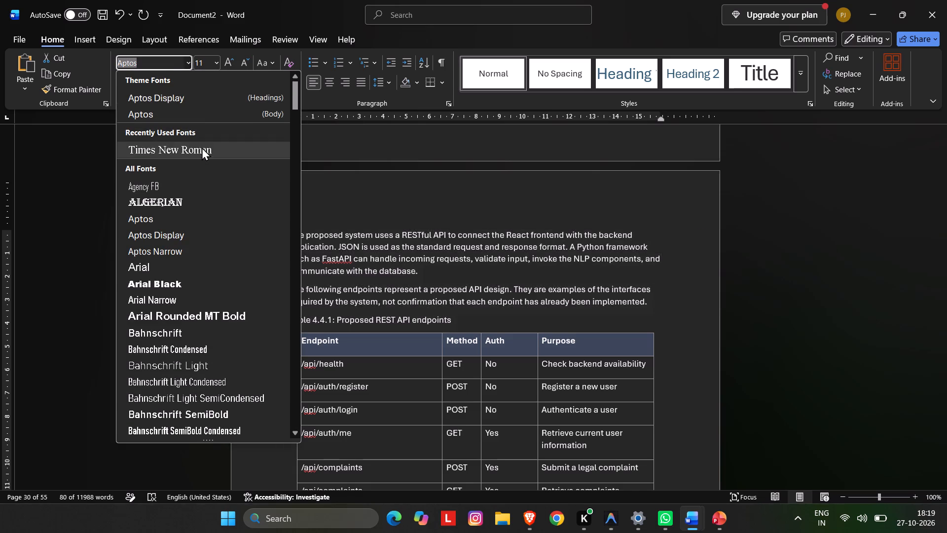
click(203, 150)
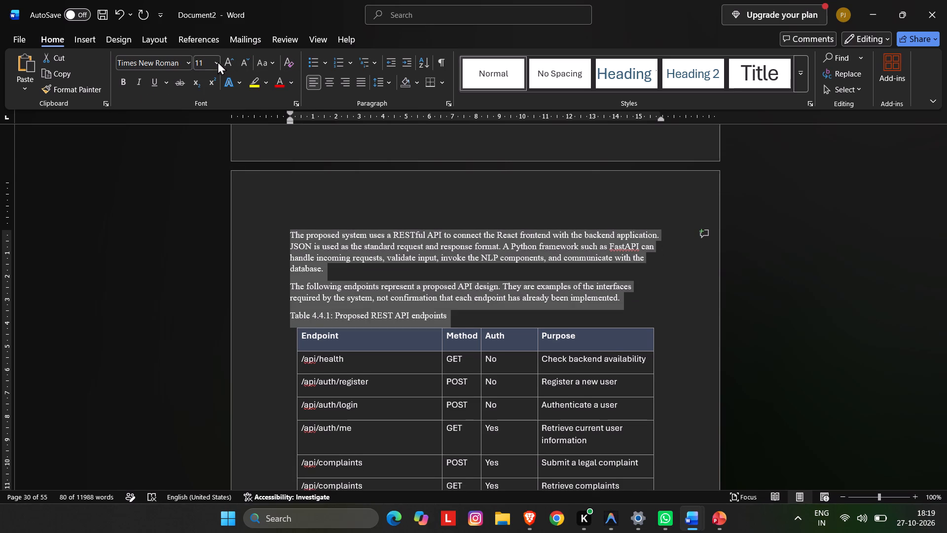
click(217, 63)
click(210, 131)
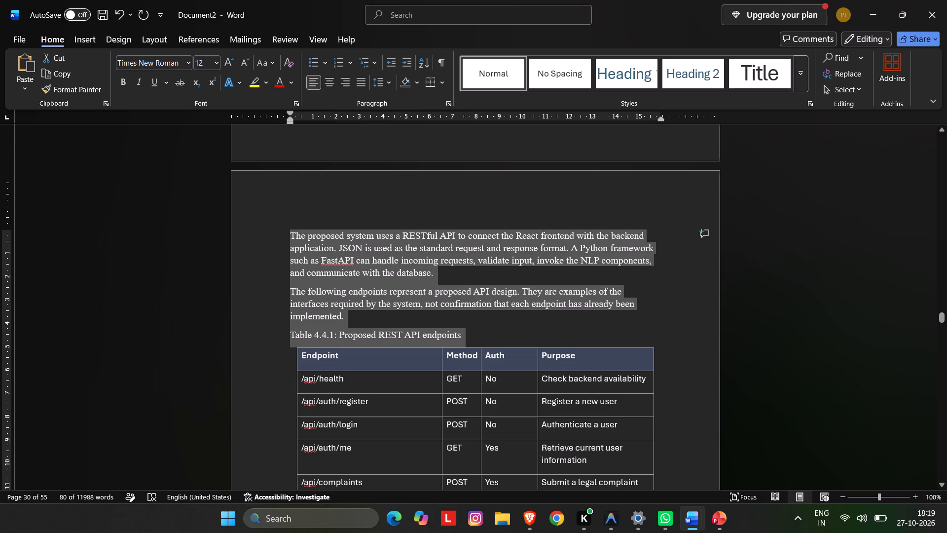
Format all cells of the Table 4.4.1 REST API endpoints table in Times New Roman, size 10, with justified alignment.
scroll(463, 306, down, 3)
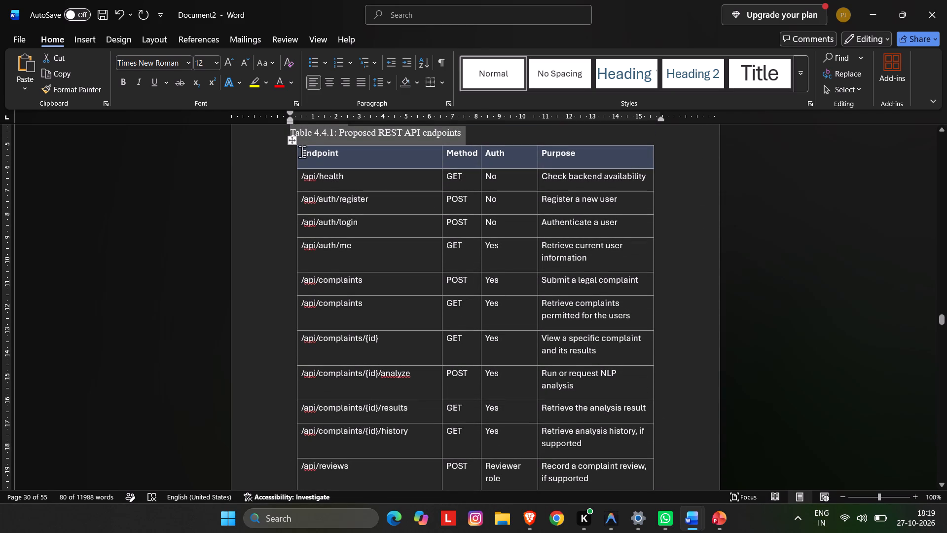
drag(303, 152, 580, 495)
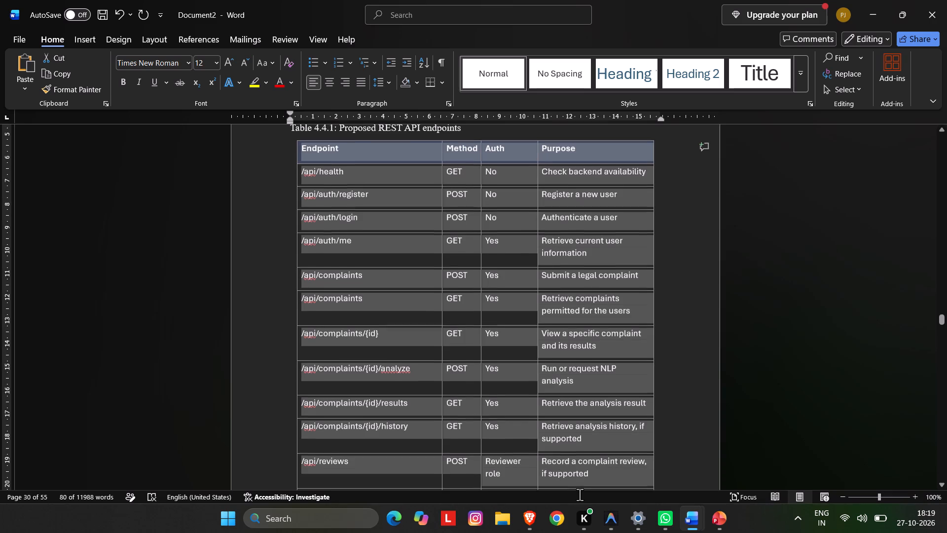
drag(580, 495, 623, 387)
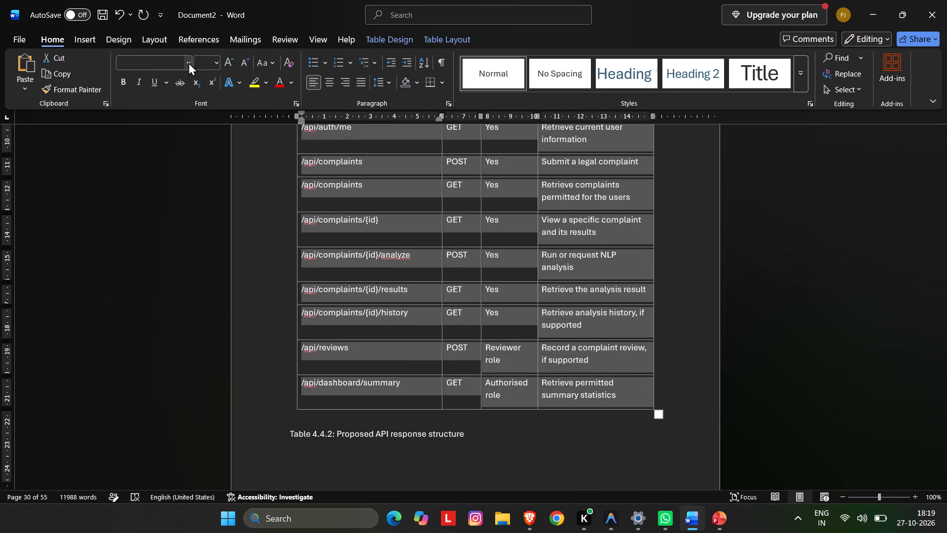
click(191, 64)
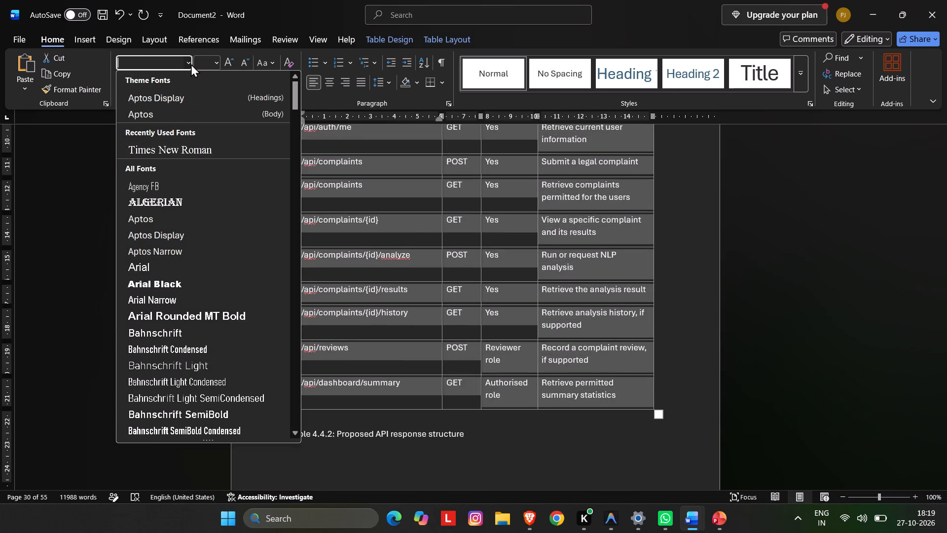
click(190, 149)
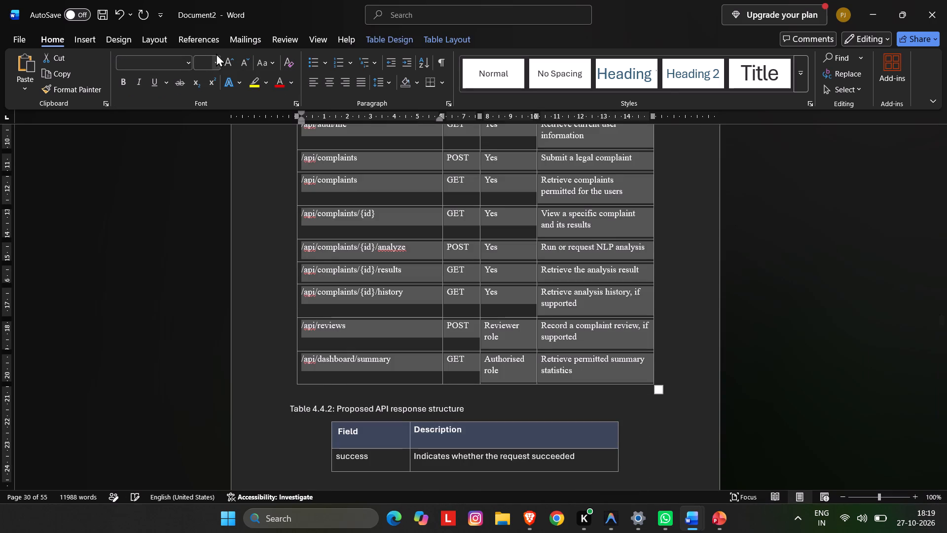
click(214, 63)
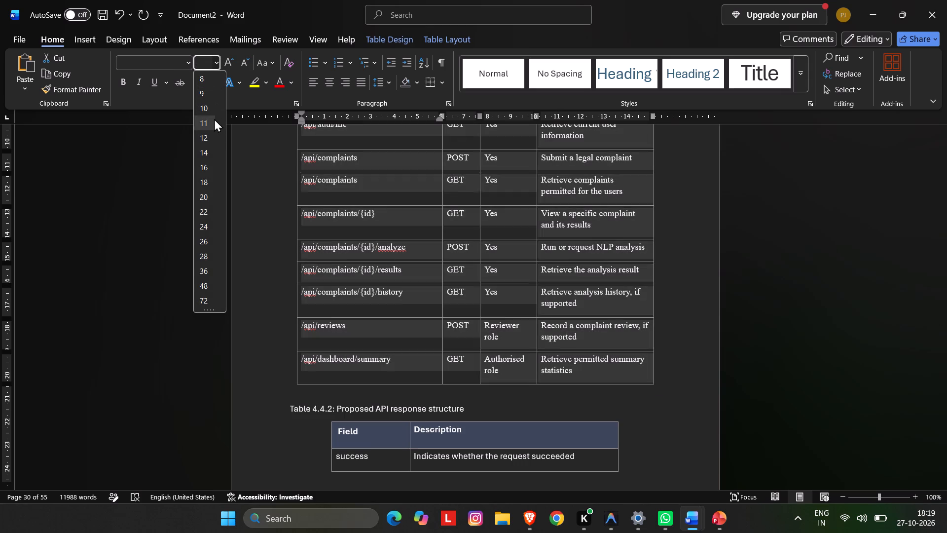
click(213, 113)
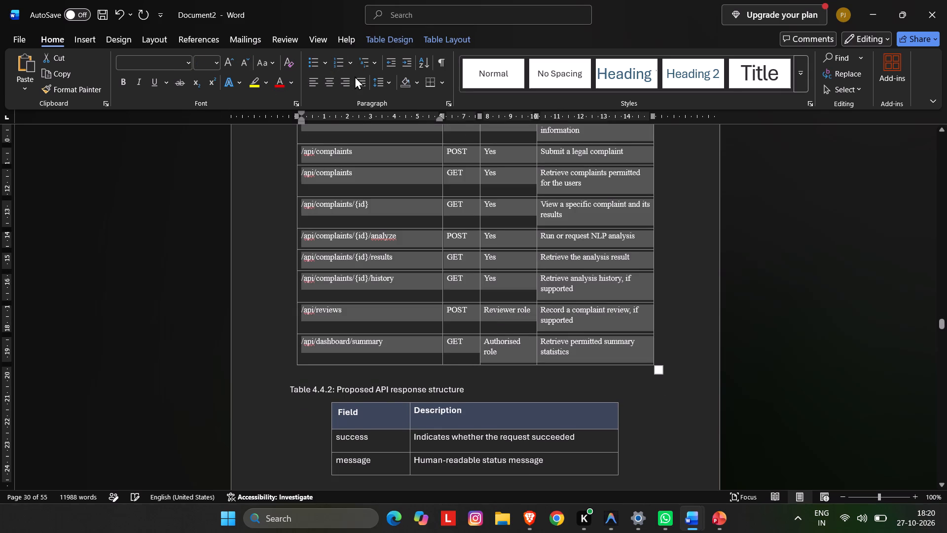
click(358, 83)
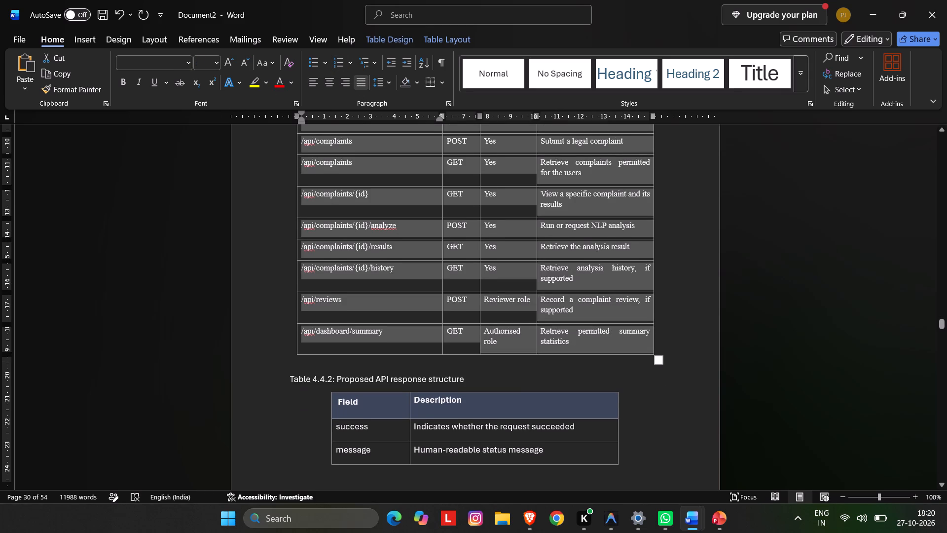
click(253, 308)
Format the Table 4.4.2 caption and the whole API response structure table in Times New Roman, size 12, with justified alignment.
scroll(253, 308, down, 3)
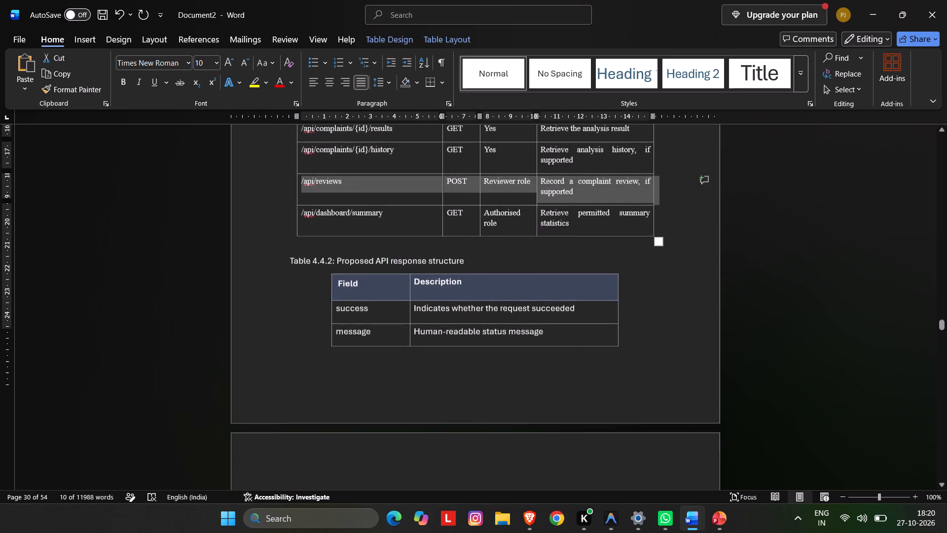
scroll(253, 308, down, 1)
drag(290, 220, 456, 343)
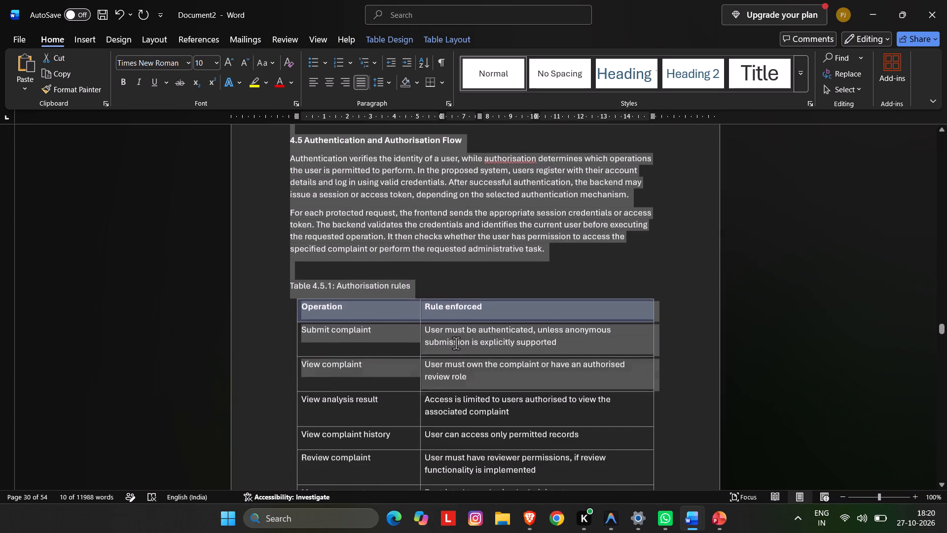
drag(456, 343, 558, 228)
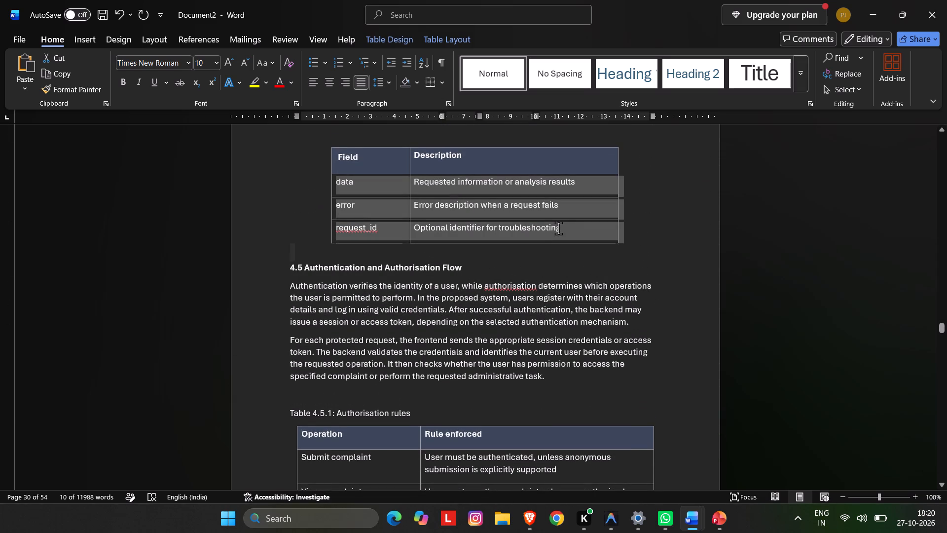
drag(558, 228, 562, 227)
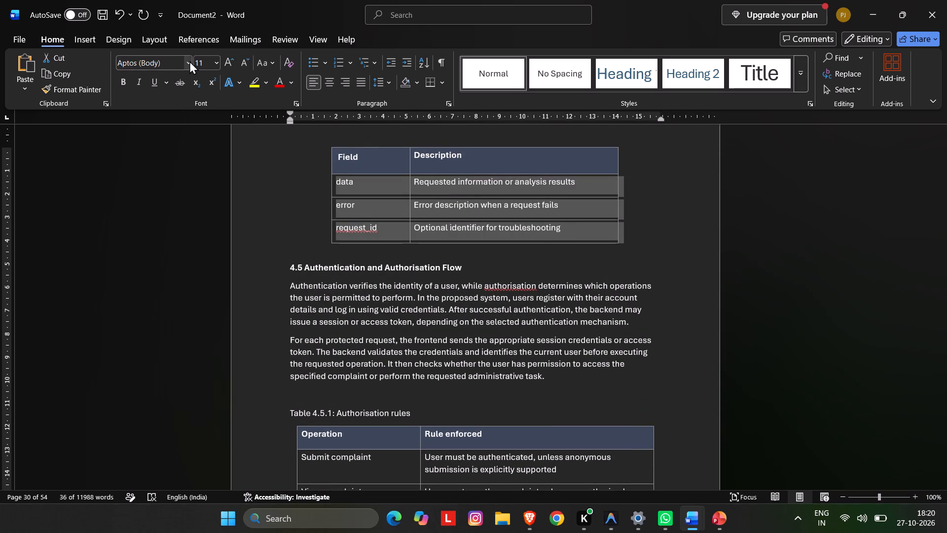
click(187, 63)
click(169, 144)
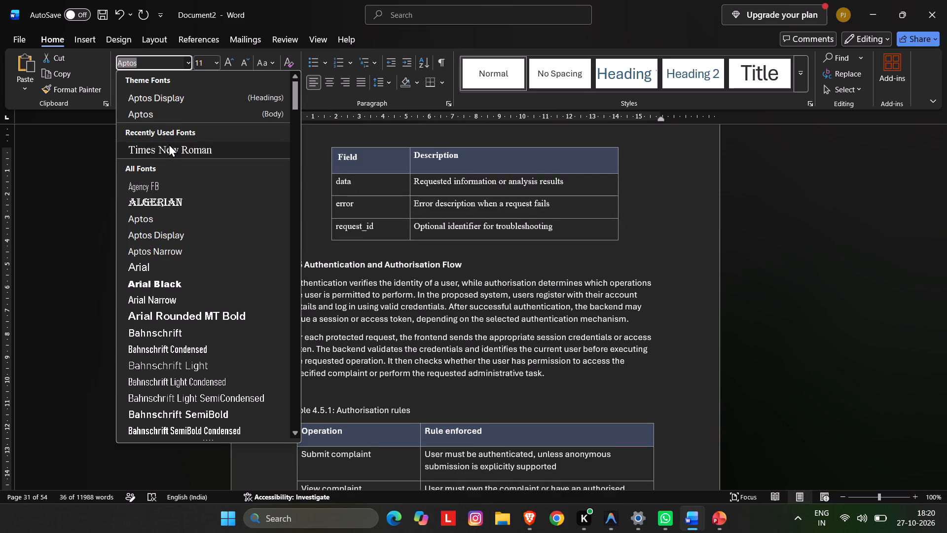
click(216, 66)
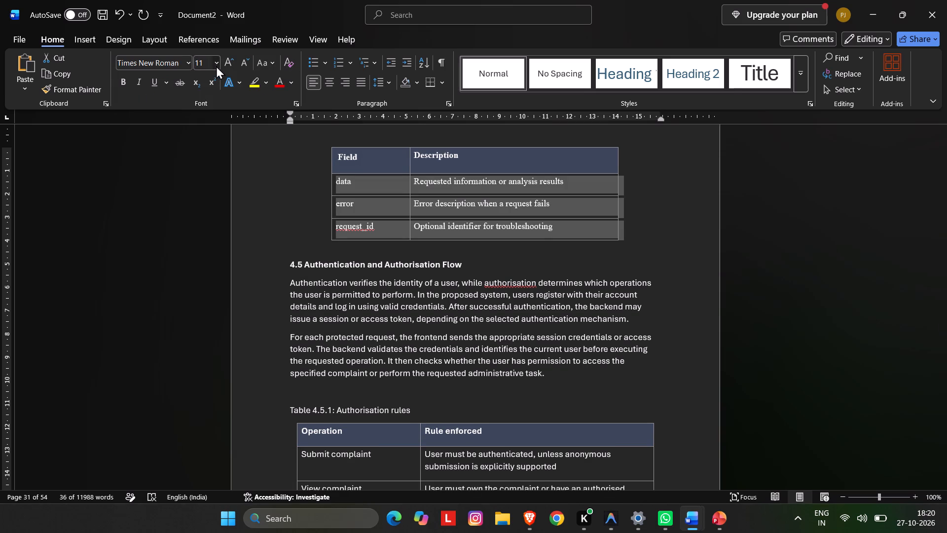
click(207, 140)
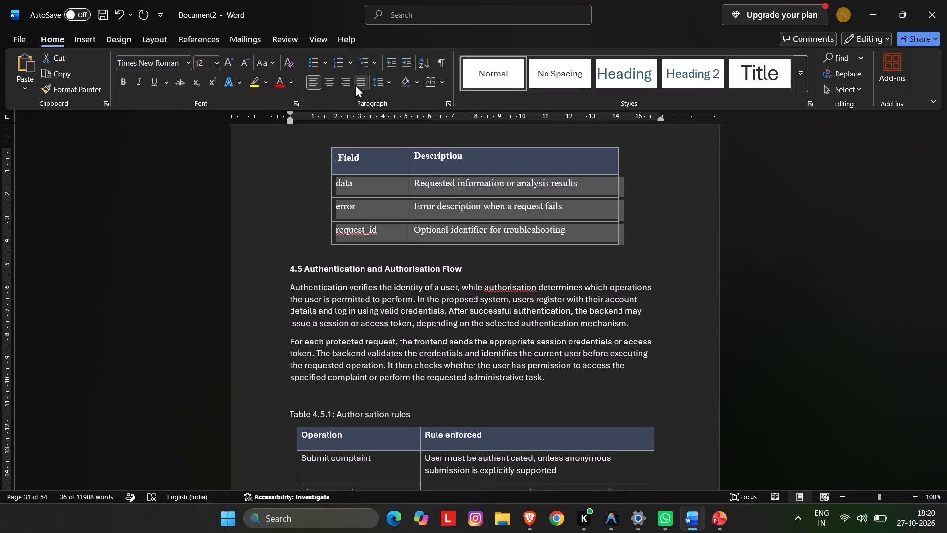
click(361, 84)
Format the 4.5 Authentication and Authorisation Flow heading and its two paragraphs in Times New Roman, size 12, justified.
scroll(305, 201, down, 1)
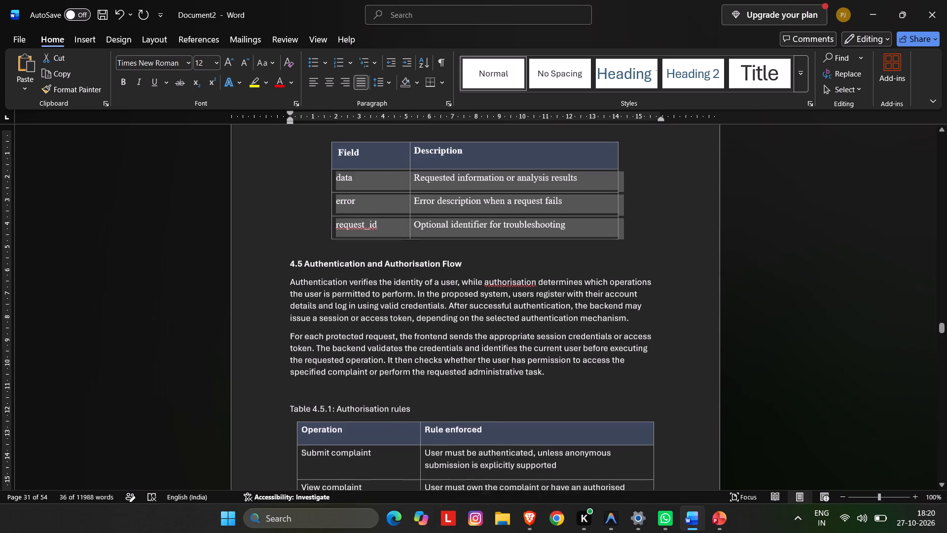
scroll(305, 201, down, 1)
drag(286, 219, 465, 300)
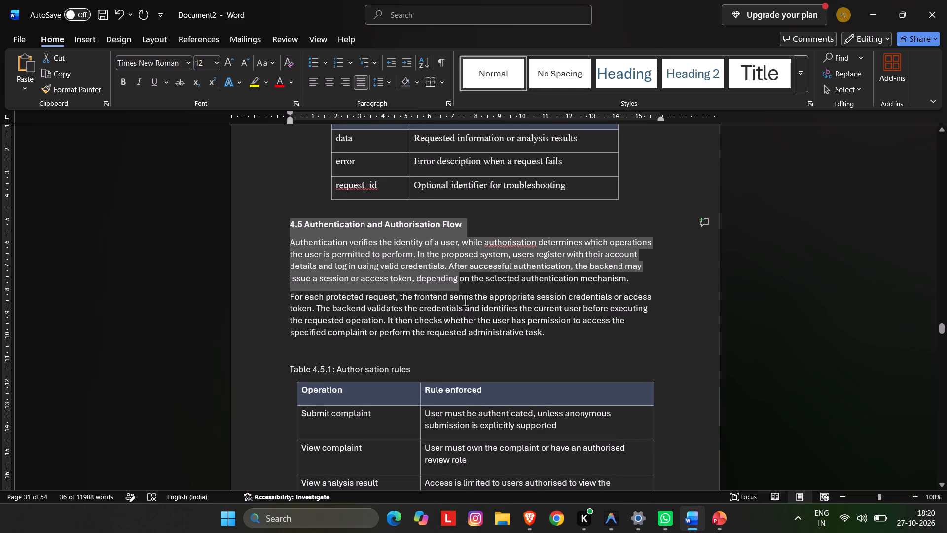
drag(465, 300, 532, 328)
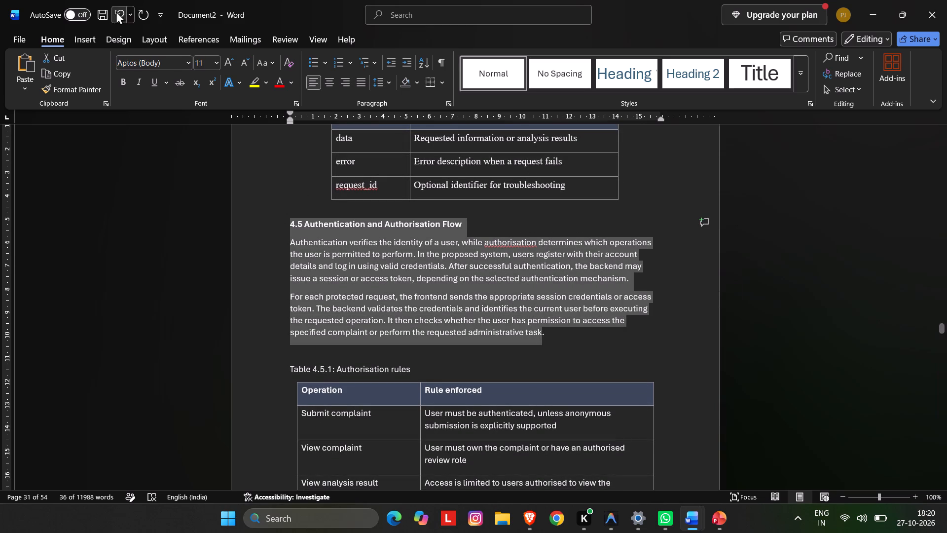
click(188, 63)
click(169, 144)
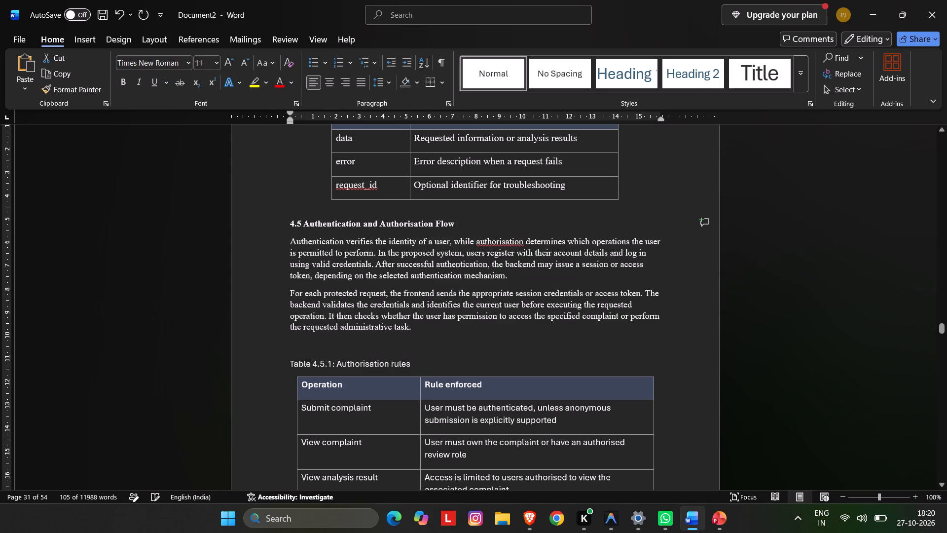
click(212, 61)
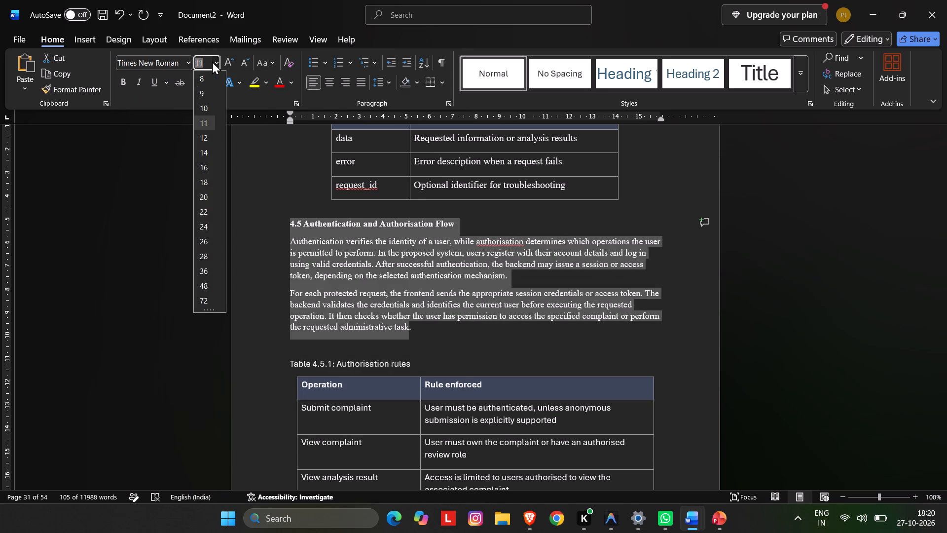
click(204, 134)
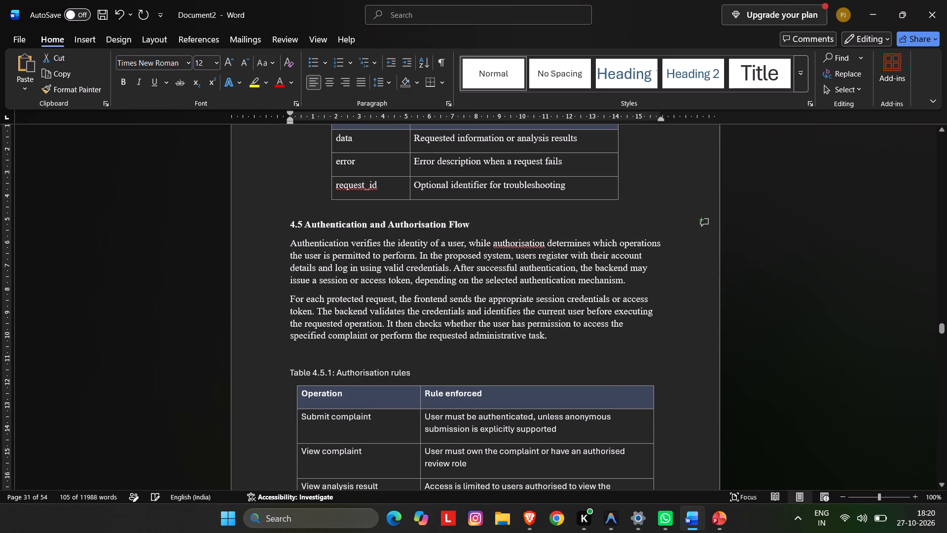
click(361, 83)
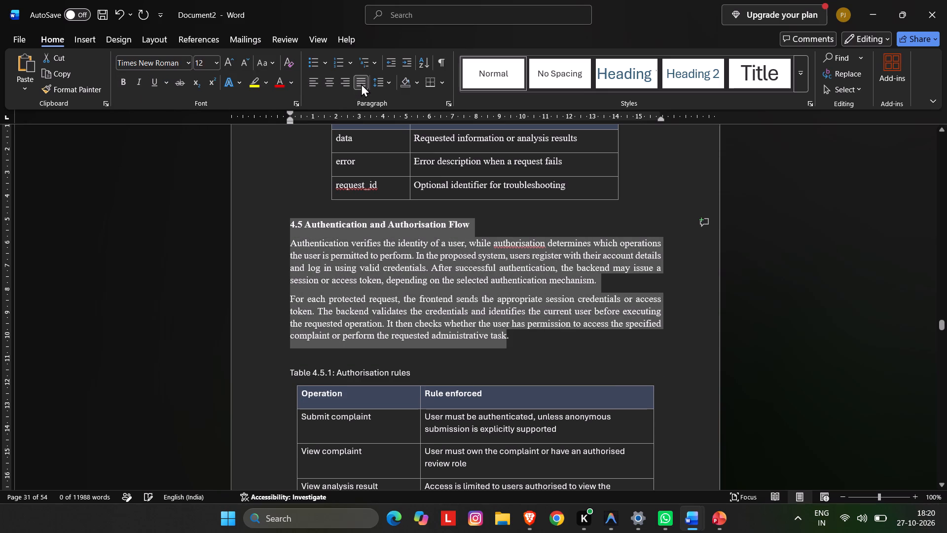
Format the two paragraphs under 4.6 Complaint Submission and Analysis Workflow in Times New Roman, size 12, justified, with 1.5 line spacing.
scroll(521, 337, down, 4)
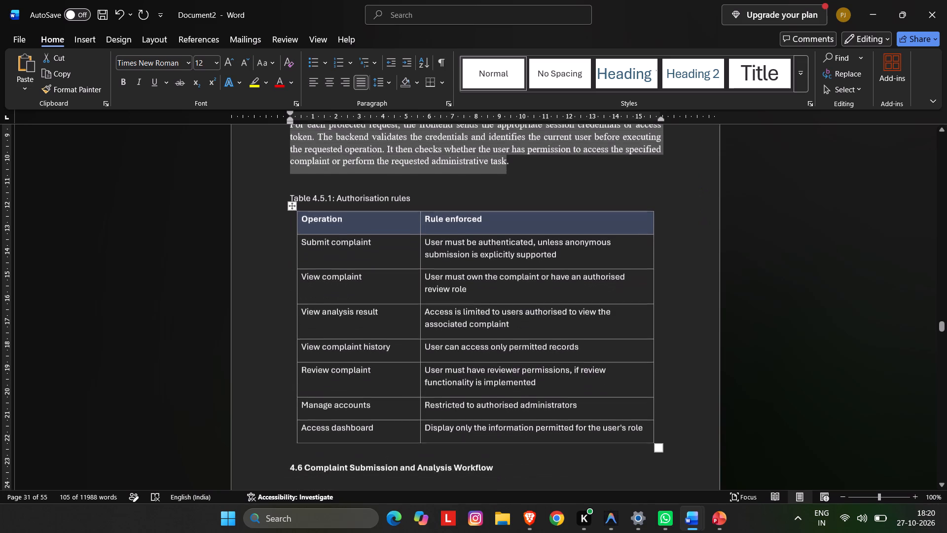
scroll(521, 337, down, 4)
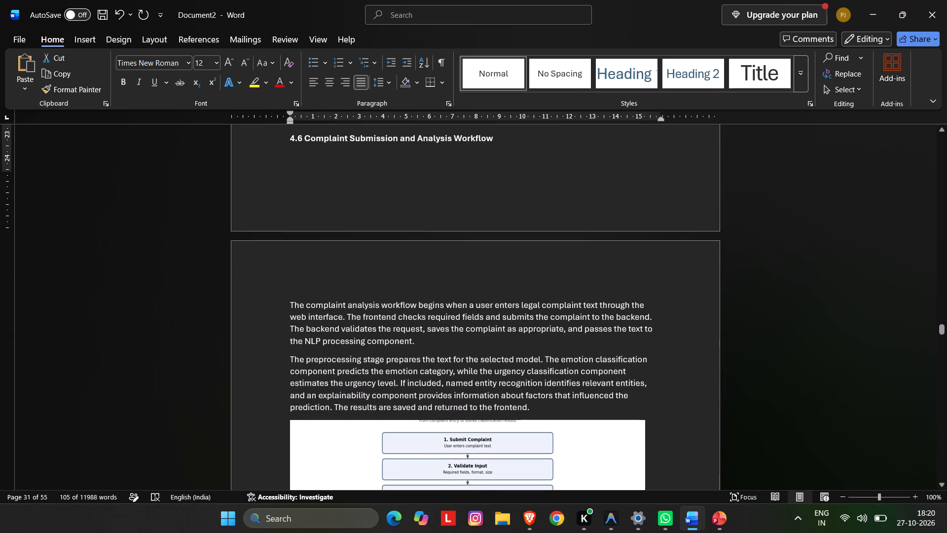
drag(290, 305, 555, 405)
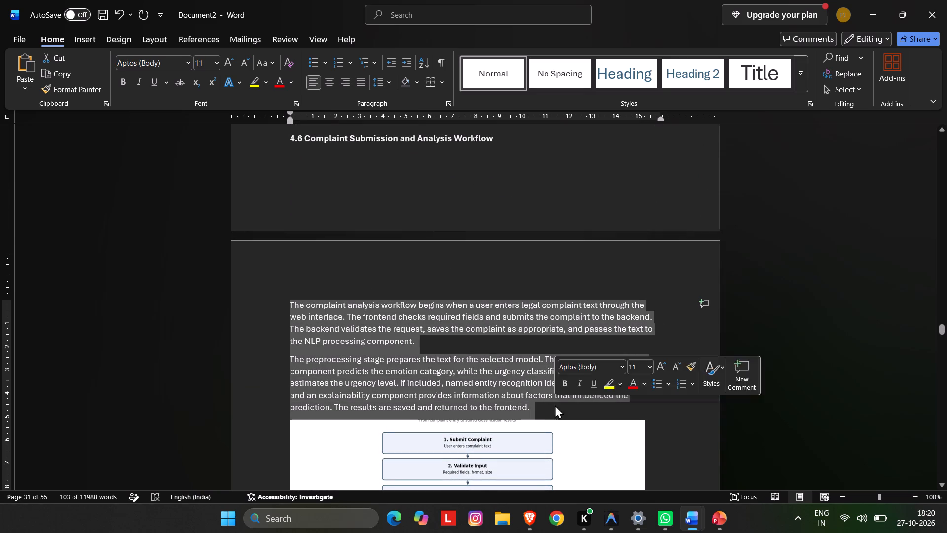
click(186, 62)
click(188, 149)
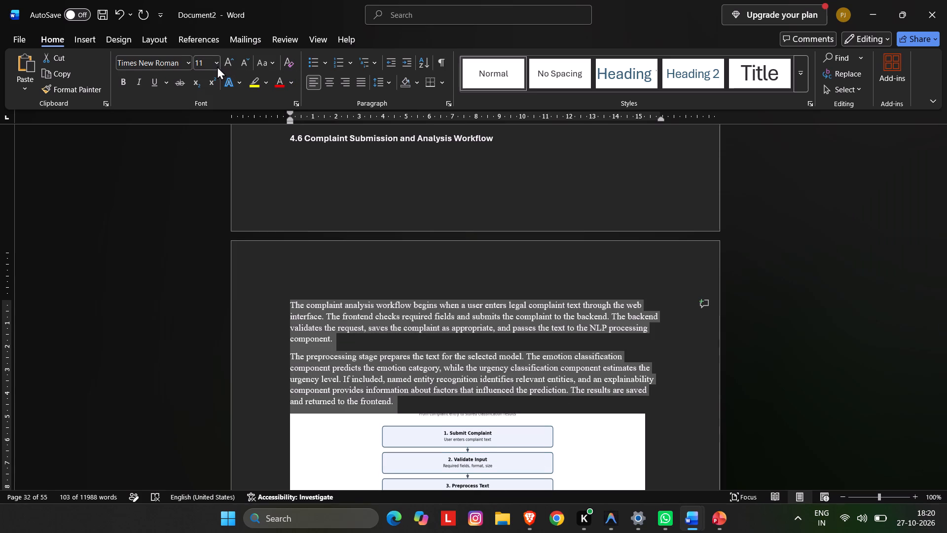
click(217, 66)
click(202, 138)
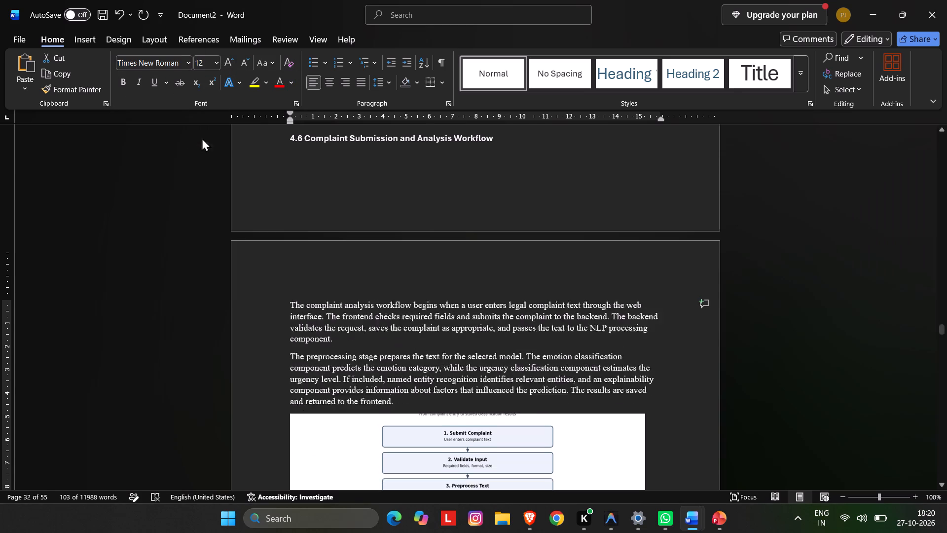
click(362, 84)
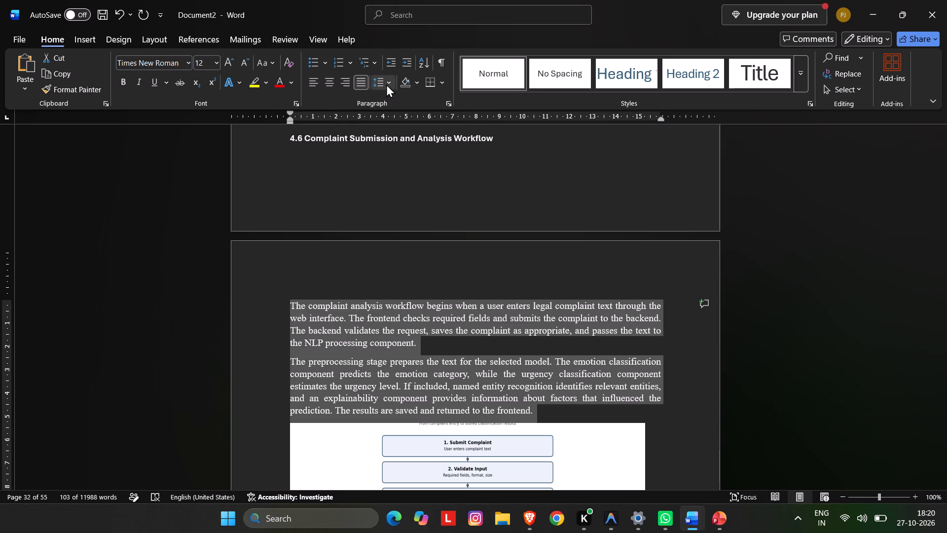
click(386, 84)
click(401, 134)
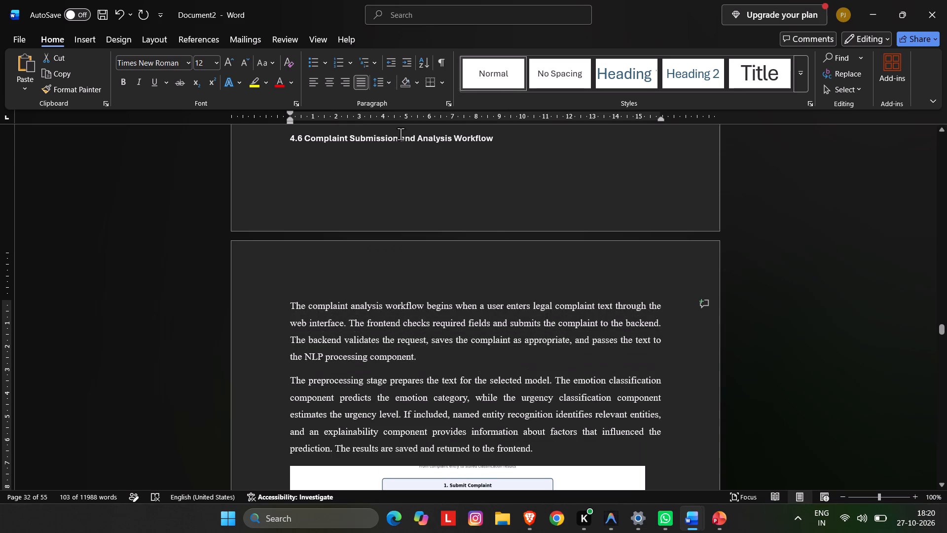
Format the text from the 4.7 heading through the dashboard paragraph of section 4.8 in Times New Roman, size 12, justified, with 1.5 line spacing.
scroll(465, 234, down, 7)
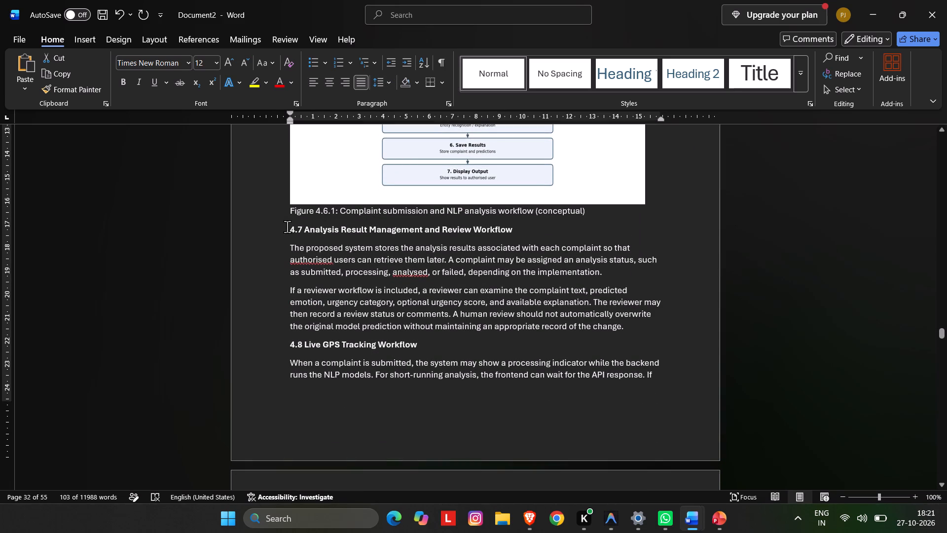
drag(287, 227, 648, 419)
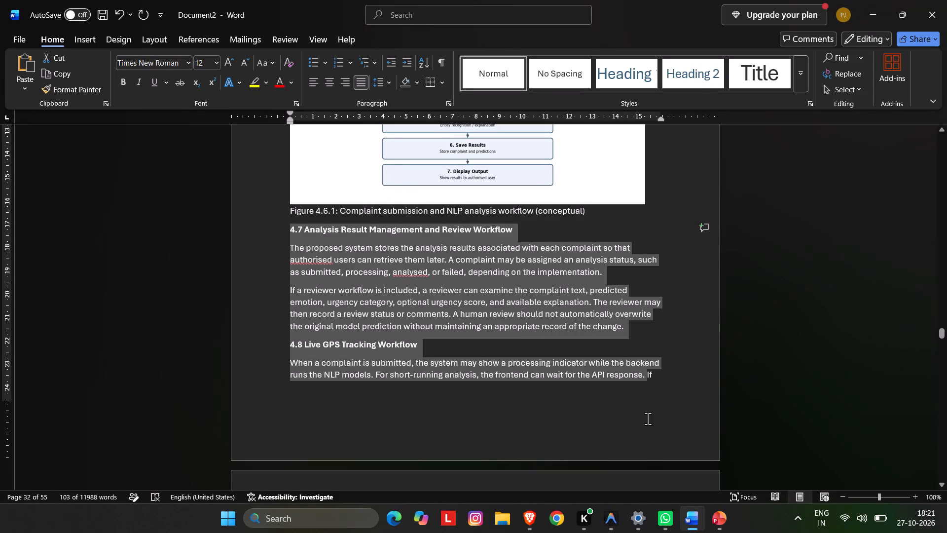
drag(648, 419, 651, 487)
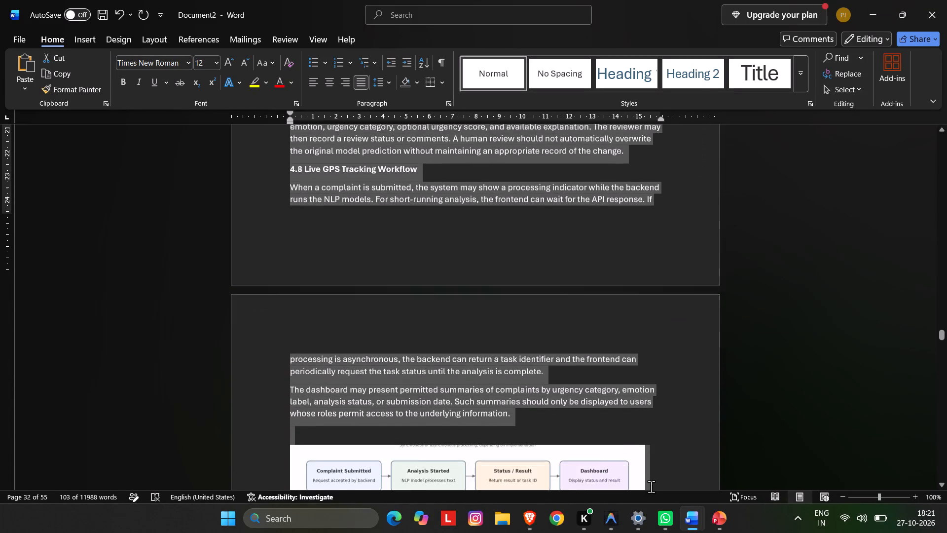
drag(651, 487, 593, 320)
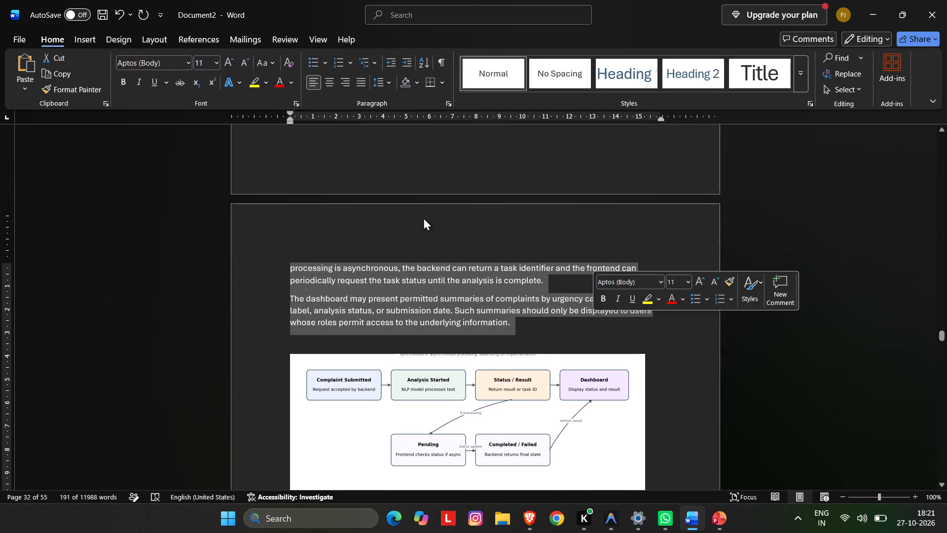
click(191, 59)
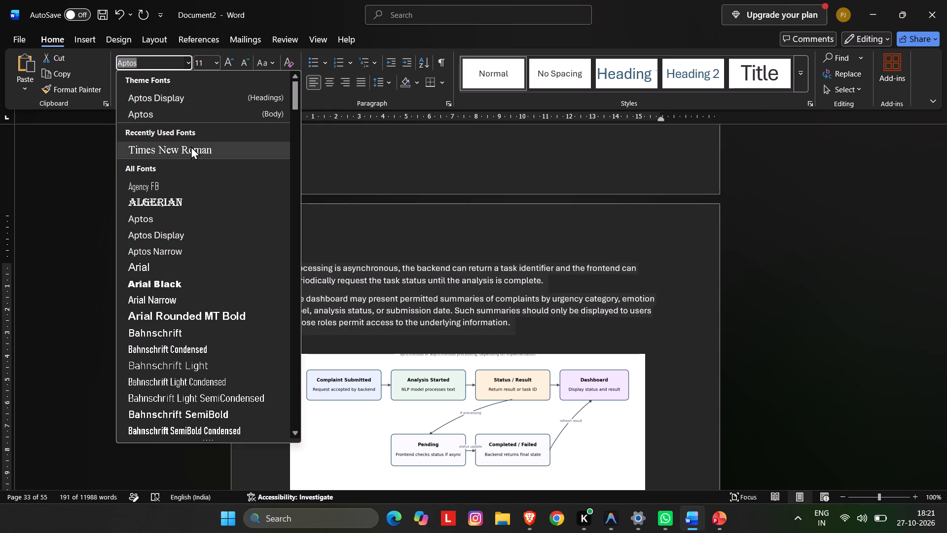
click(191, 146)
click(218, 60)
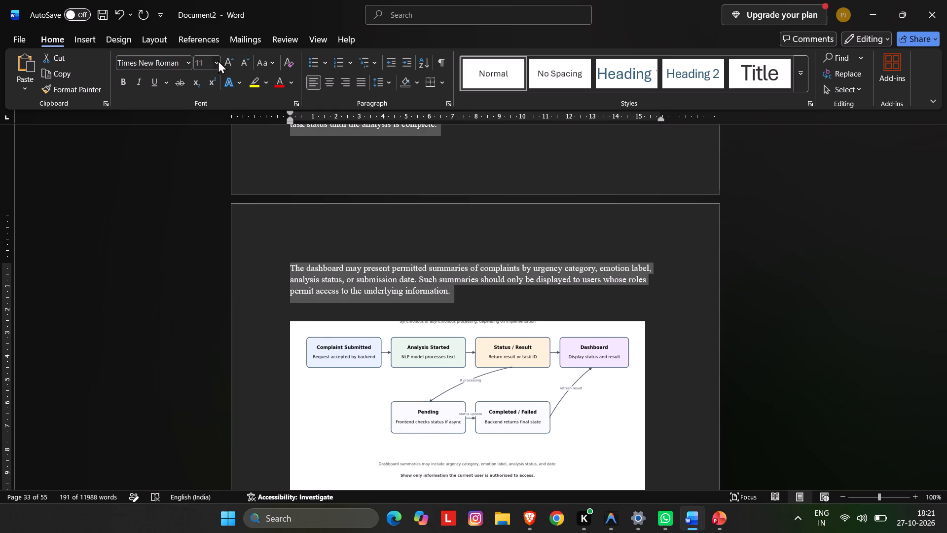
click(210, 137)
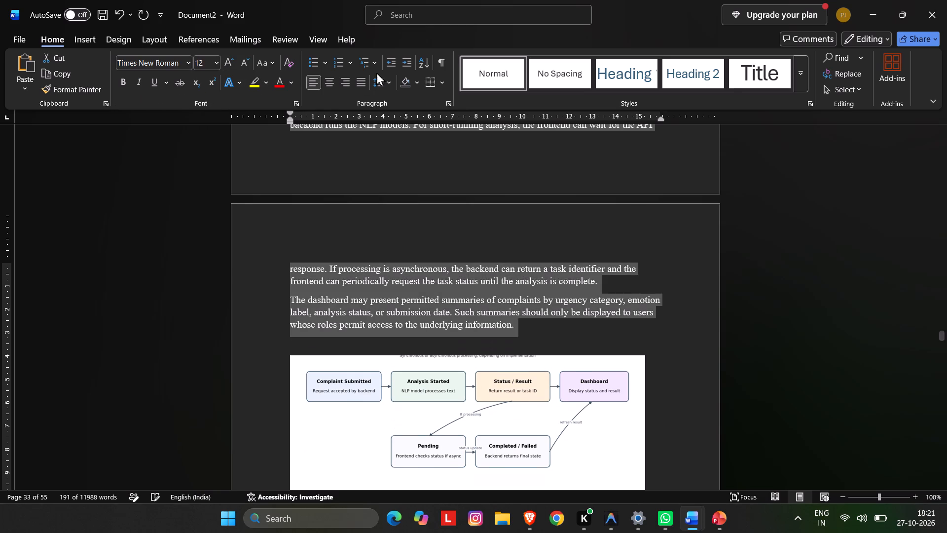
click(361, 83)
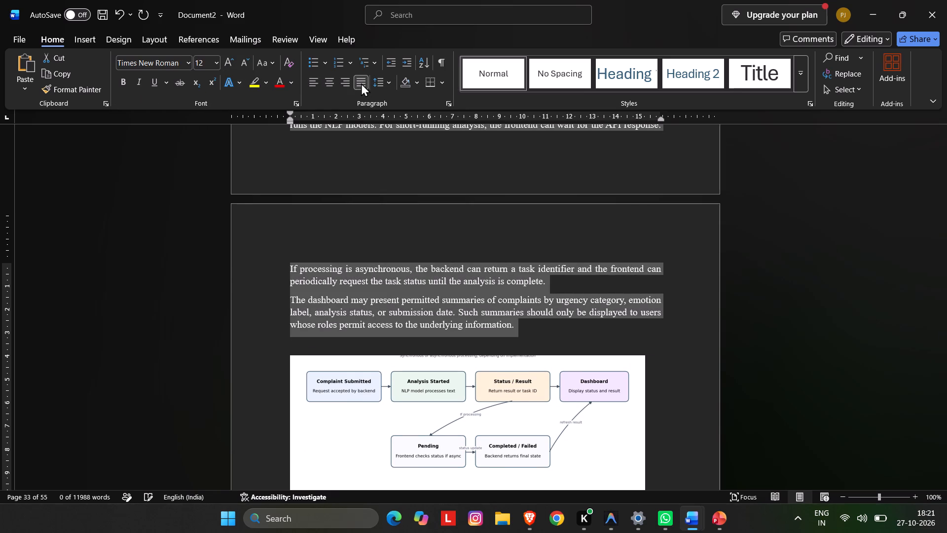
click(378, 79)
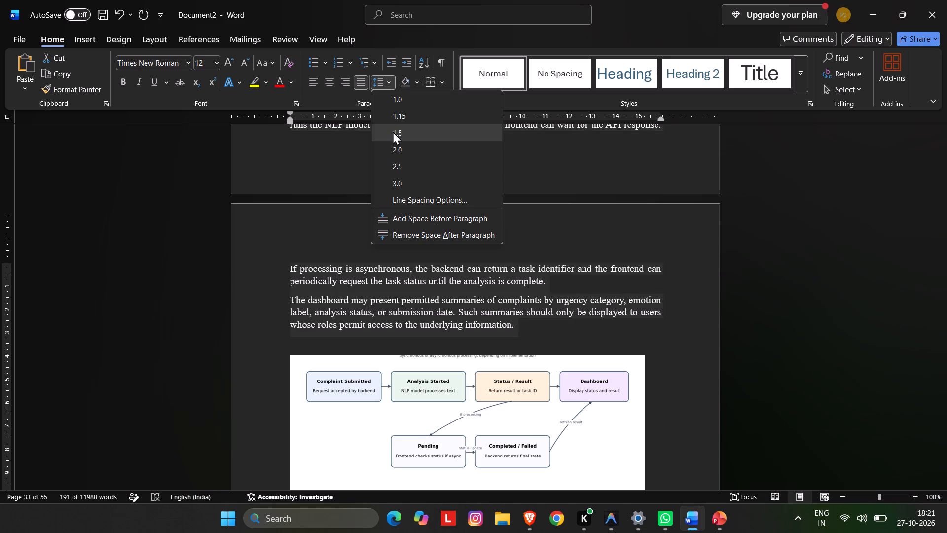
click(393, 131)
Format the 4.9 Error Handling and Security Design heading, its two paragraphs and the Table 4.9.1 caption in Times New Roman with justified alignment.
scroll(547, 212, down, 5)
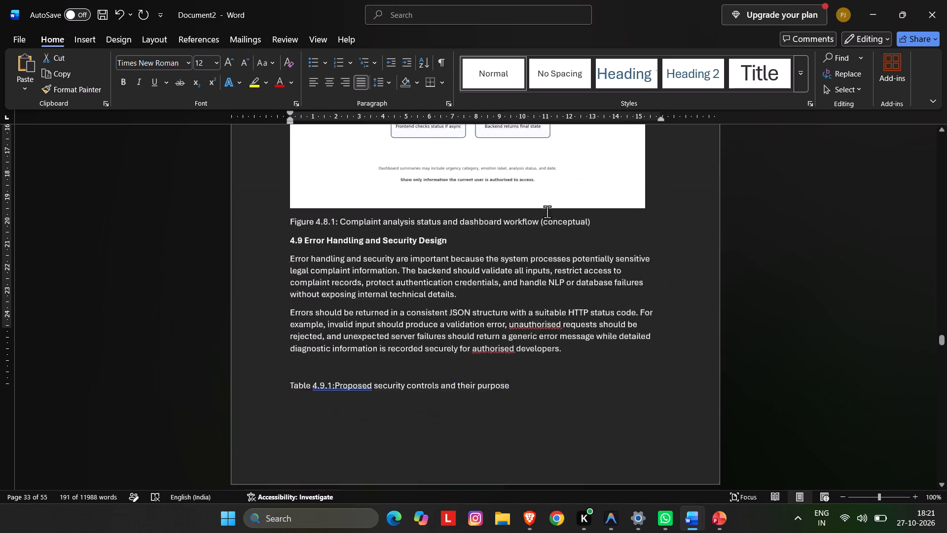
scroll(547, 212, down, 1)
scroll(547, 212, up, 1)
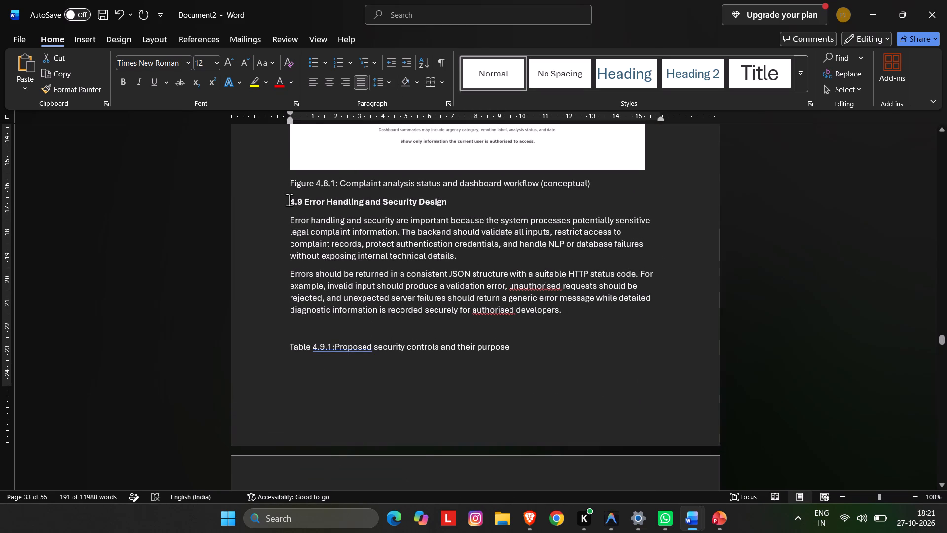
drag(290, 200, 500, 345)
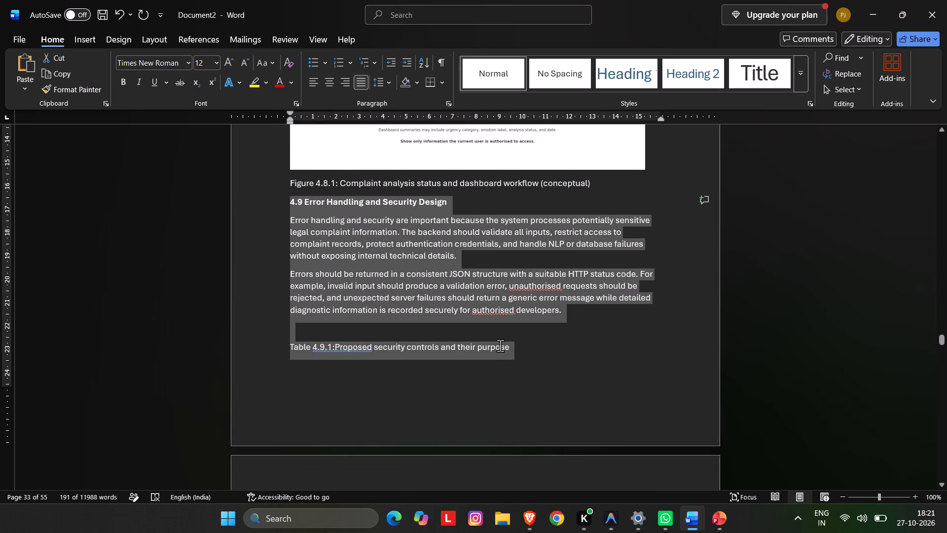
drag(500, 345, 502, 345)
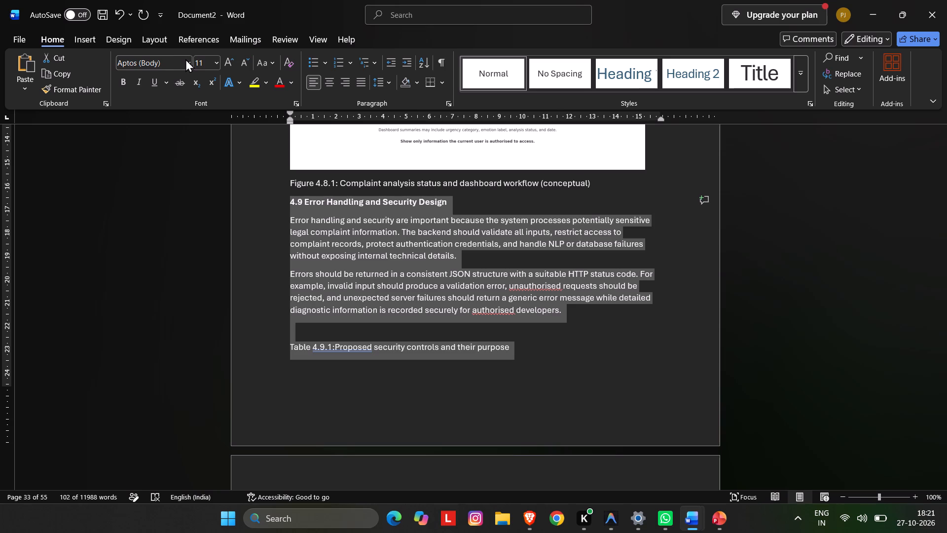
click(183, 61)
click(189, 60)
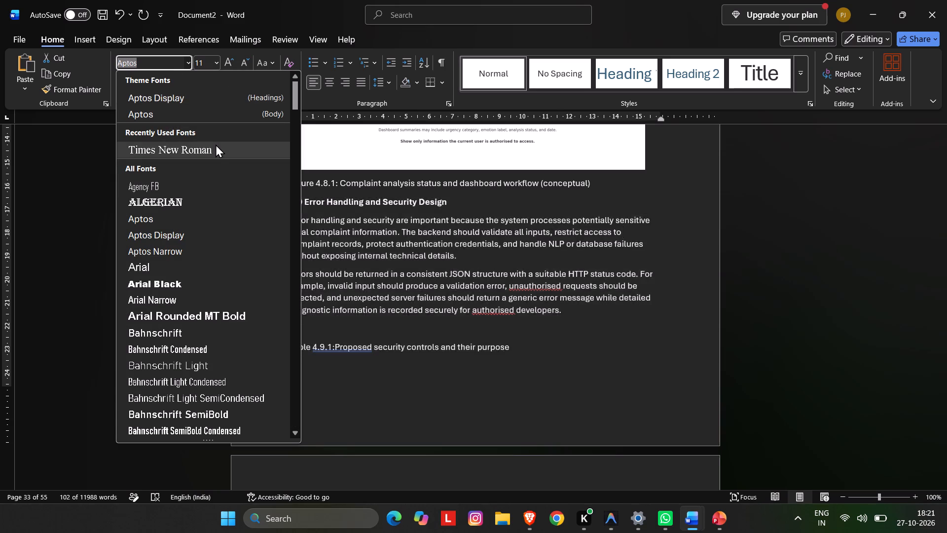
click(216, 144)
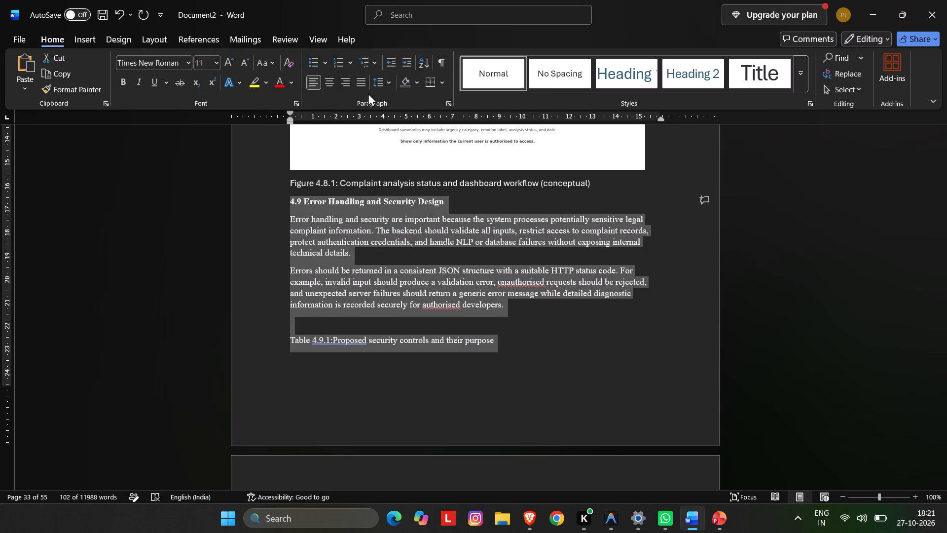
click(360, 86)
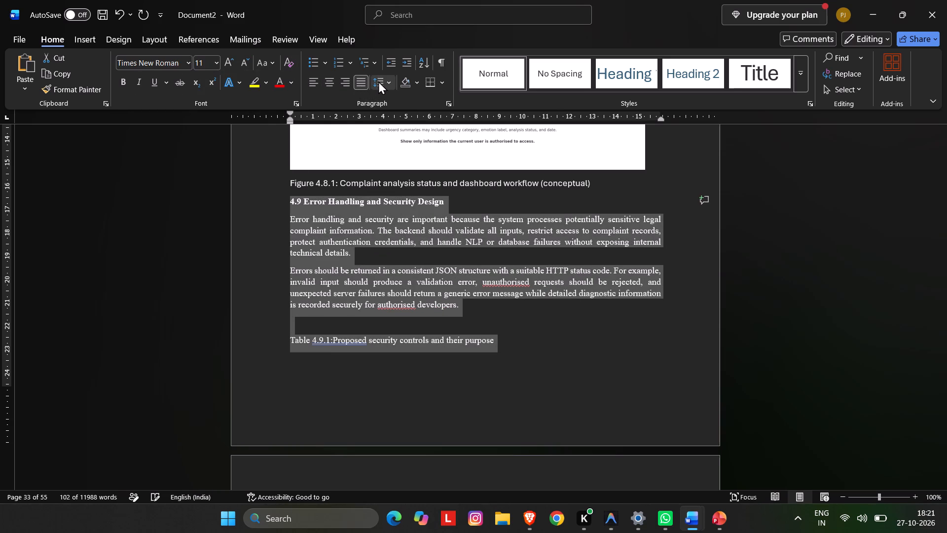
click(379, 80)
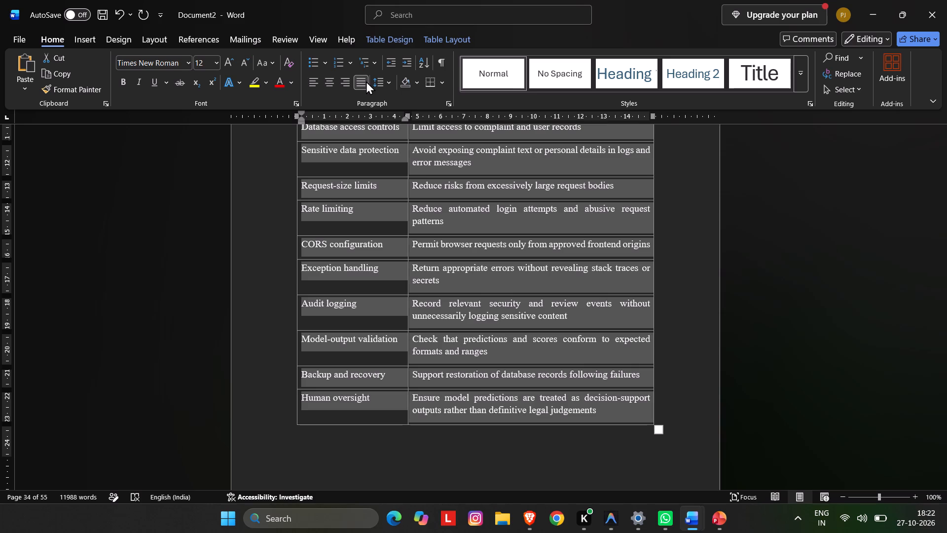
Format the text from the paragraph after Table 4.9.1 through the Table 5.2.1 caption in Times New Roman, size 12, justified.
click(388, 322)
scroll(388, 322, down, 6)
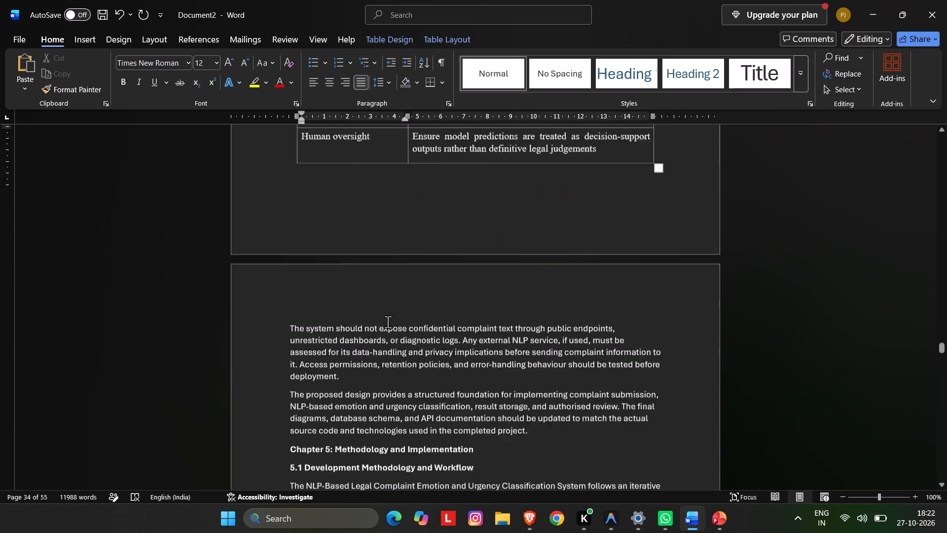
scroll(388, 322, down, 1)
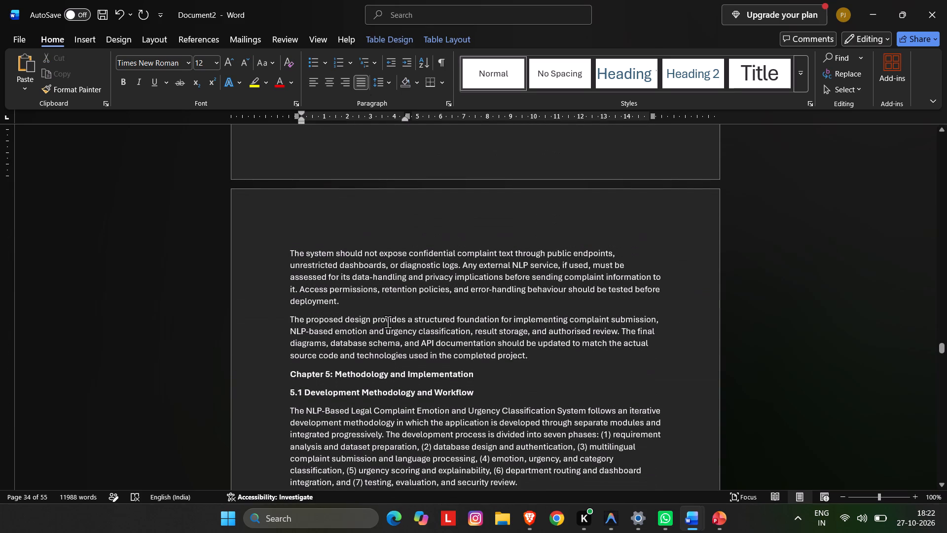
scroll(388, 322, down, 1)
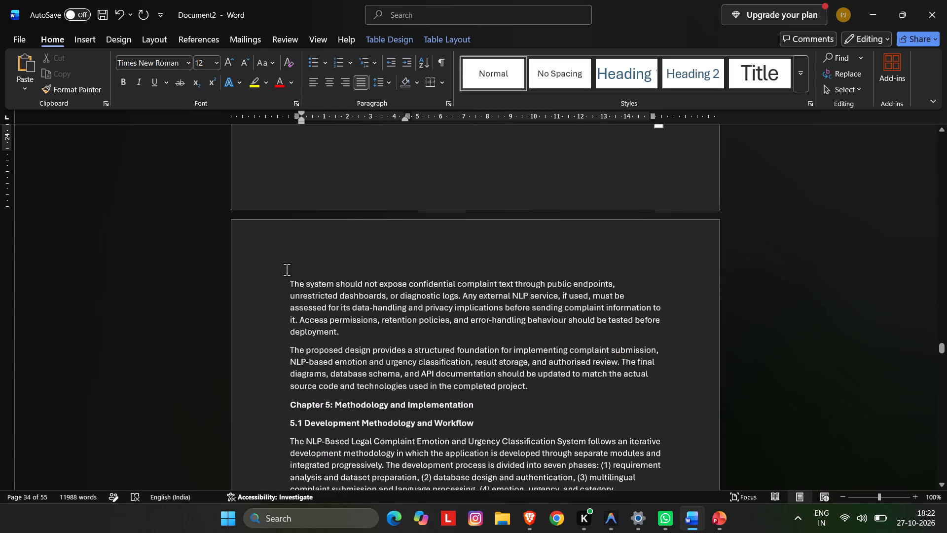
drag(289, 285, 347, 369)
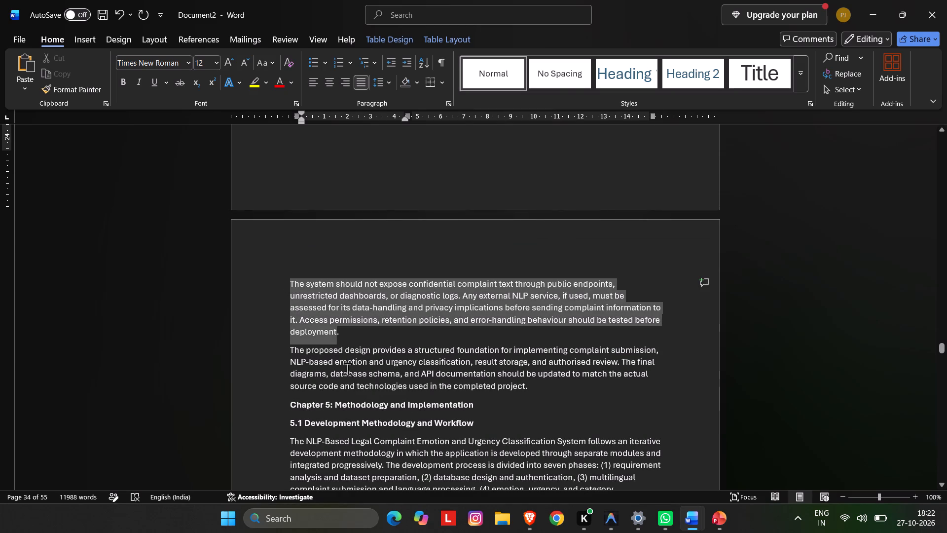
drag(347, 369, 495, 318)
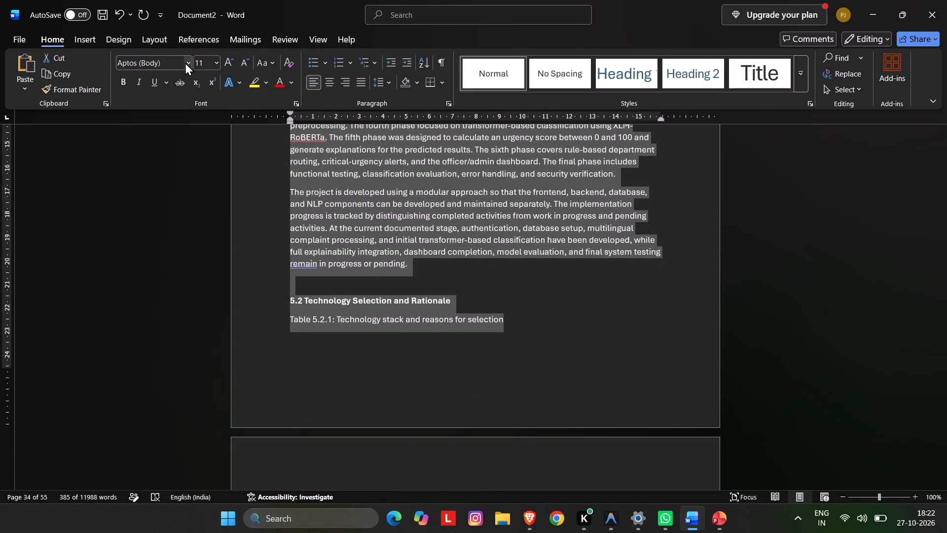
click(185, 62)
click(200, 148)
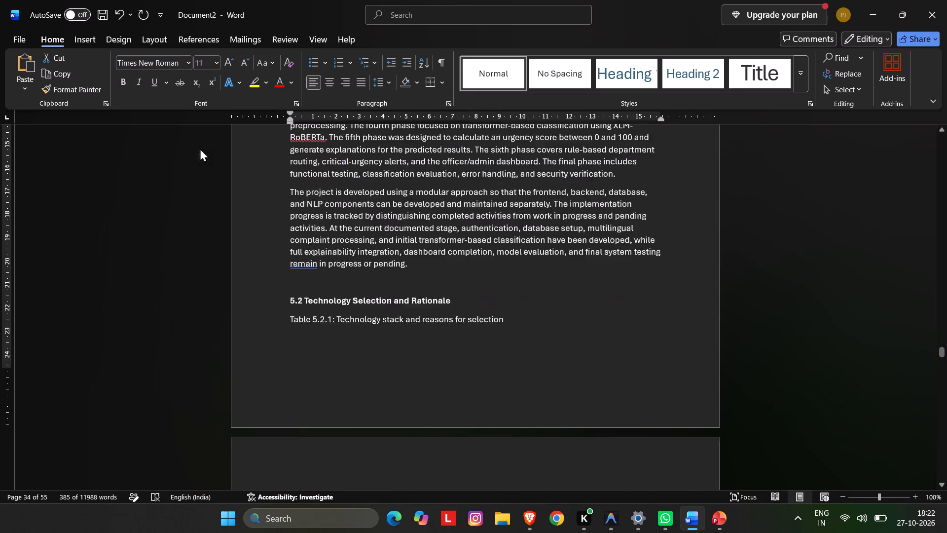
click(217, 65)
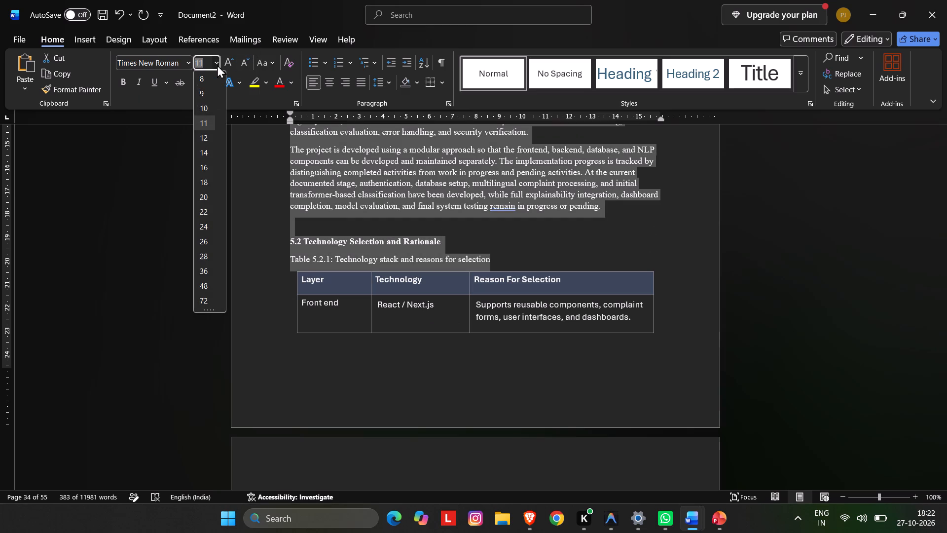
click(209, 138)
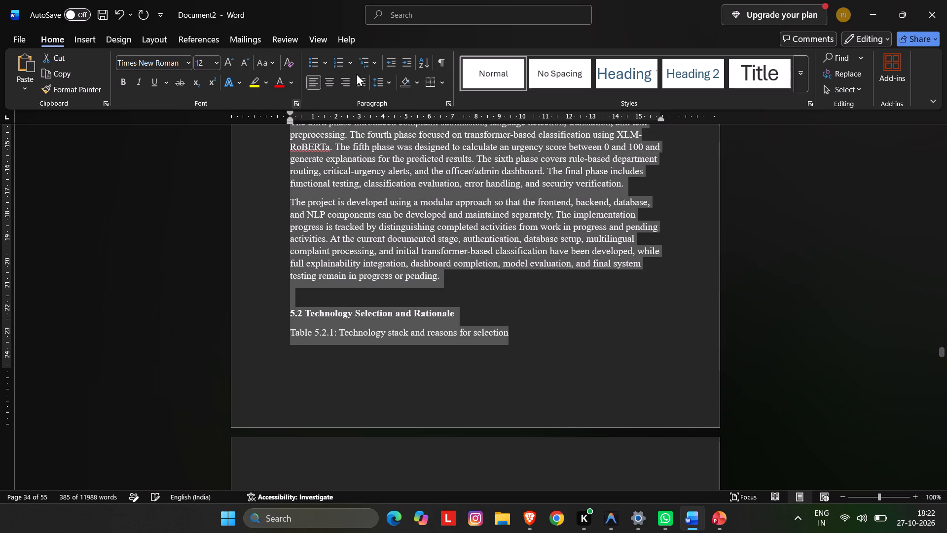
click(357, 82)
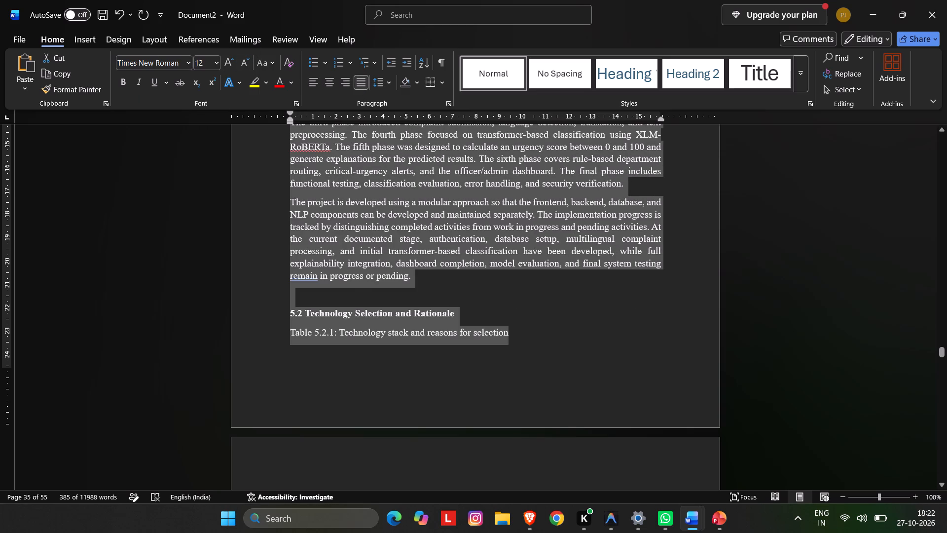
click(250, 275)
Format the text from the technology stack paragraph before 5.3 through the Translation bullet in 5.6 in Times New Roman, size 12, justified, 1.5 line spacing.
scroll(250, 275, down, 17)
scroll(250, 275, down, 7)
scroll(250, 275, up, 2)
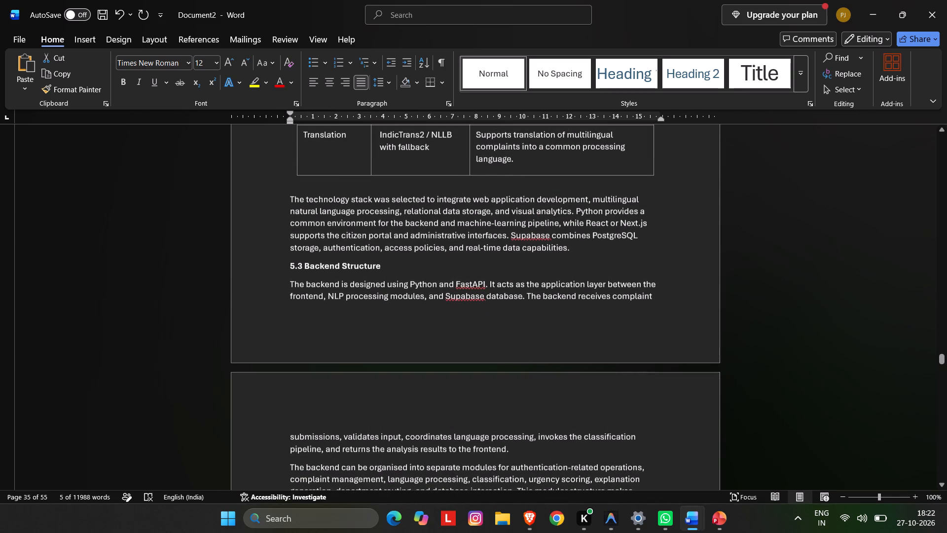
drag(286, 194, 400, 377)
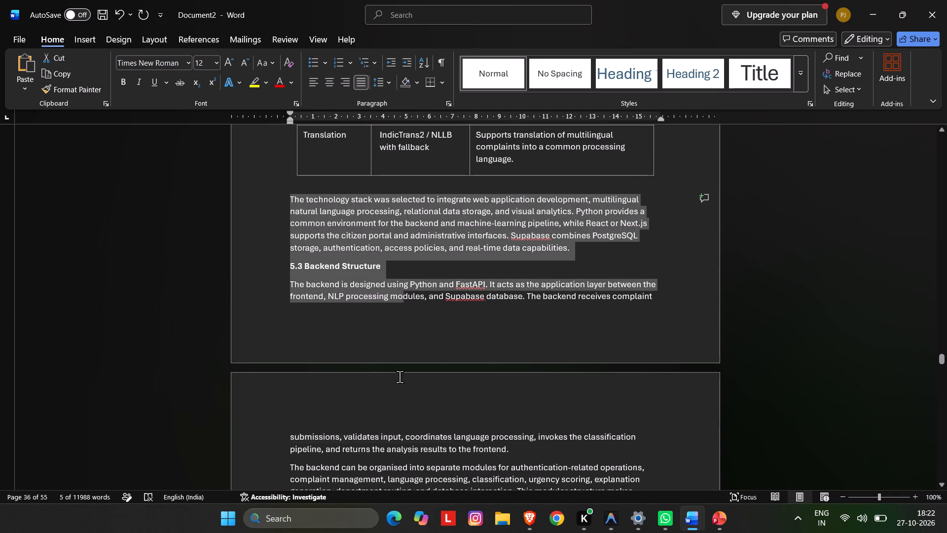
drag(400, 377, 457, 491)
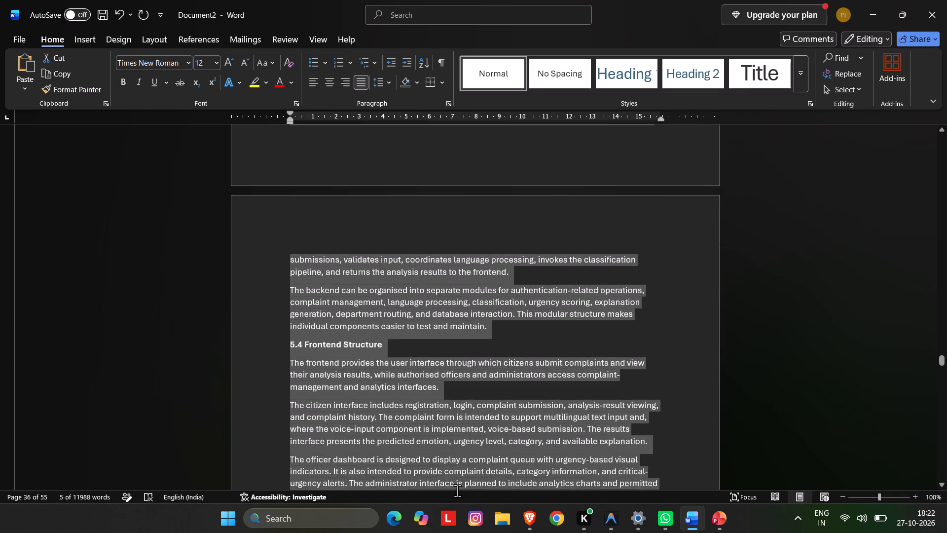
drag(457, 491, 472, 482)
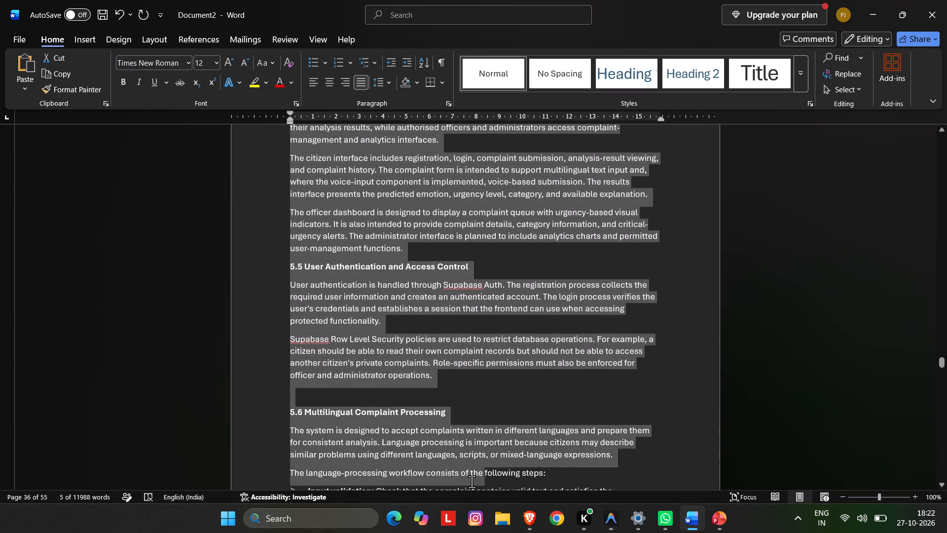
drag(472, 482, 630, 328)
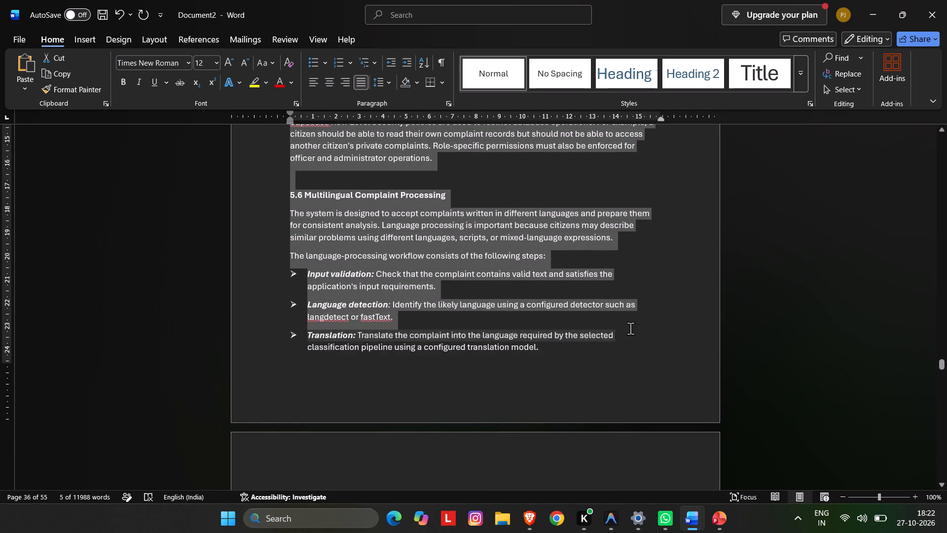
drag(630, 328, 626, 362)
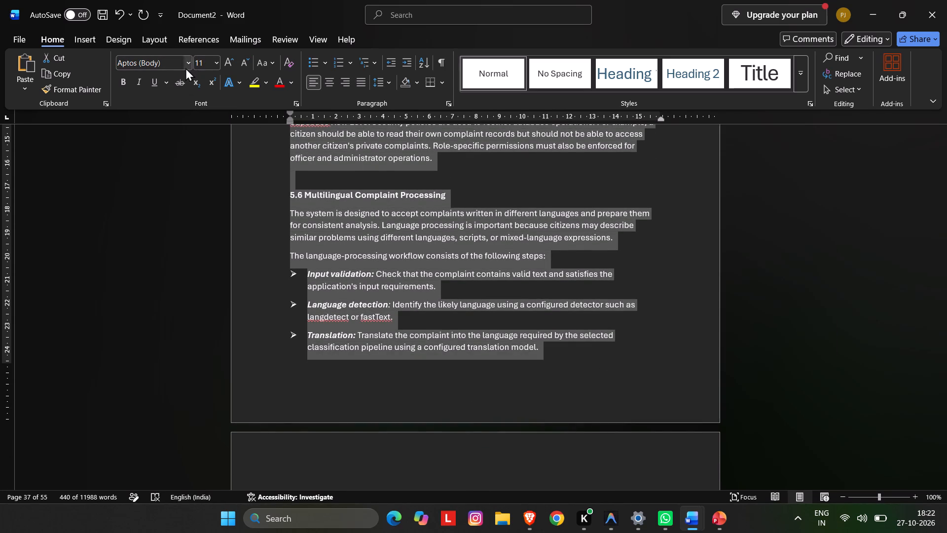
click(188, 64)
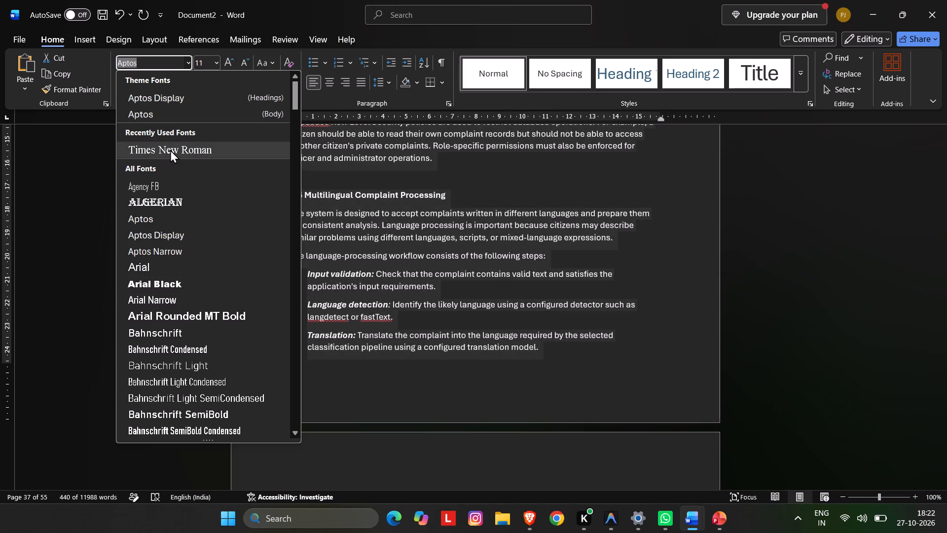
click(170, 150)
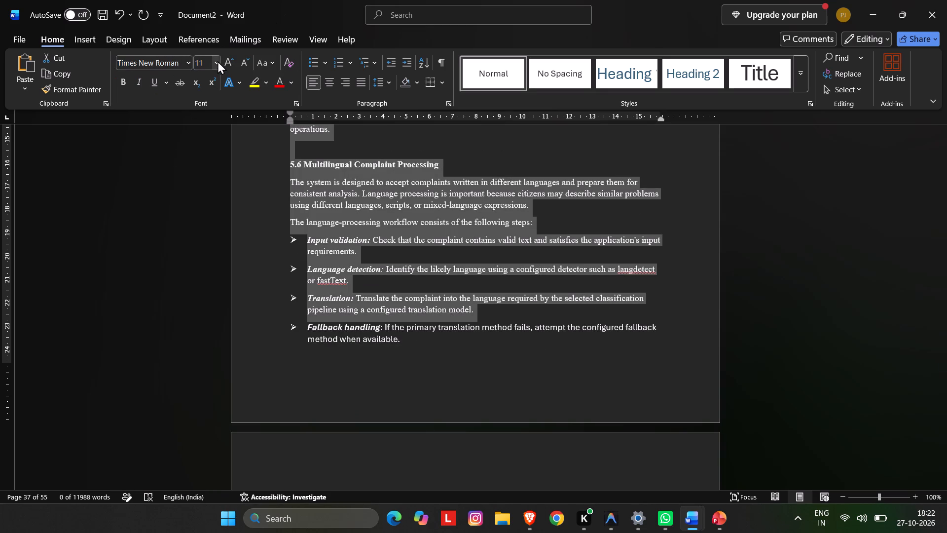
click(218, 61)
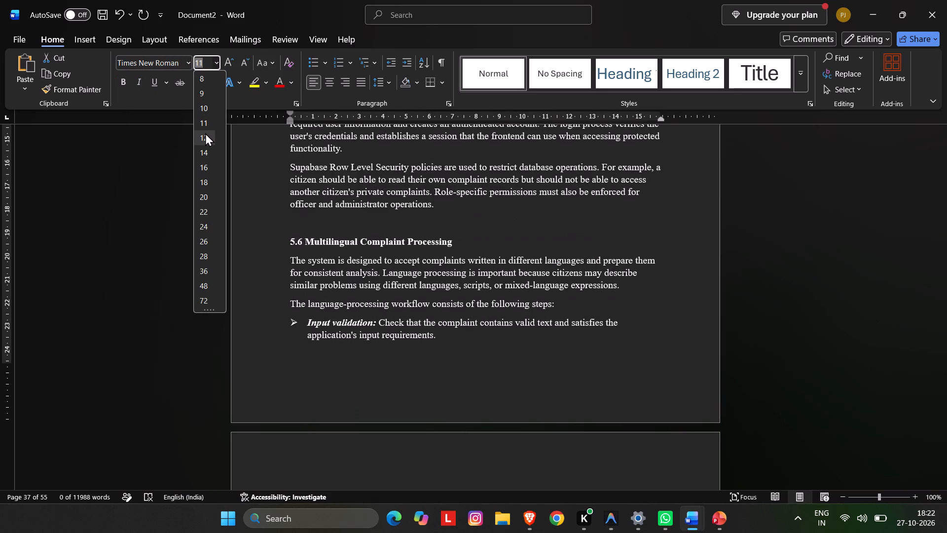
click(205, 133)
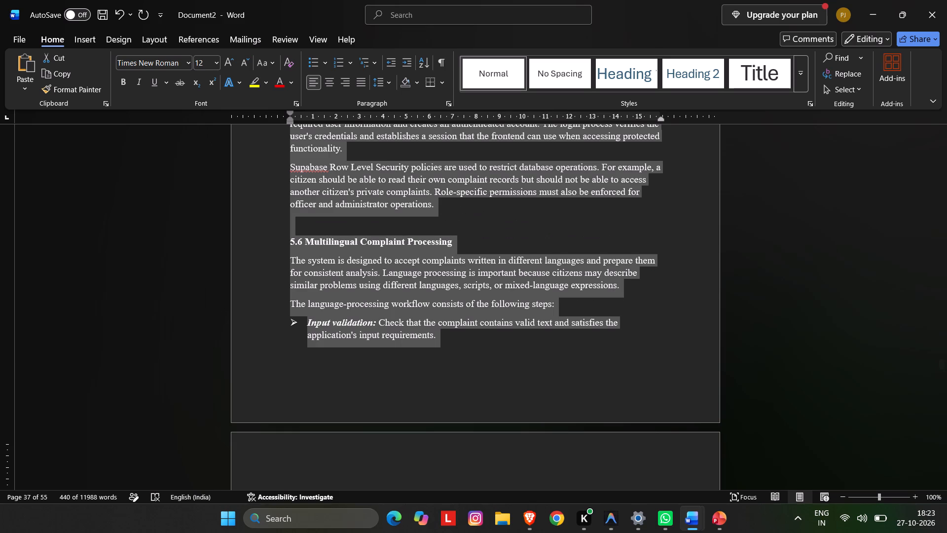
click(362, 82)
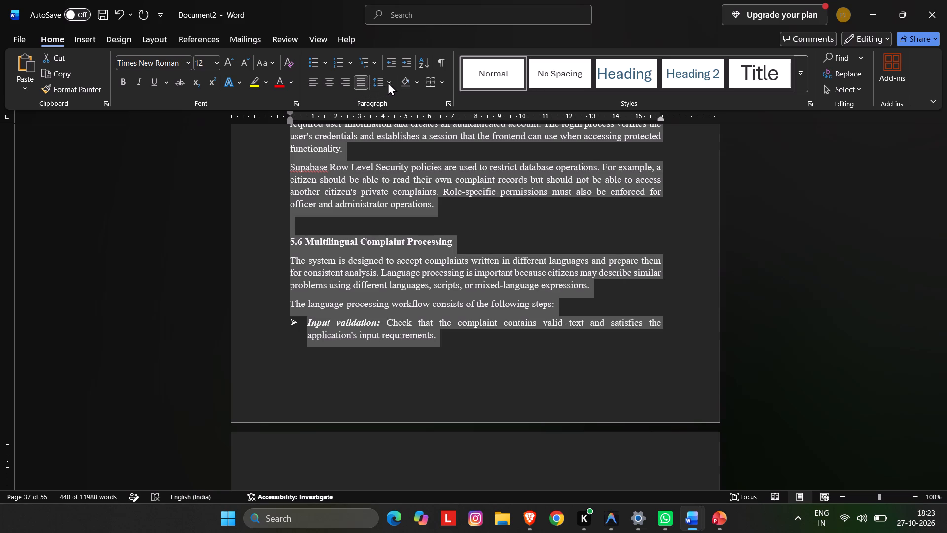
click(390, 82)
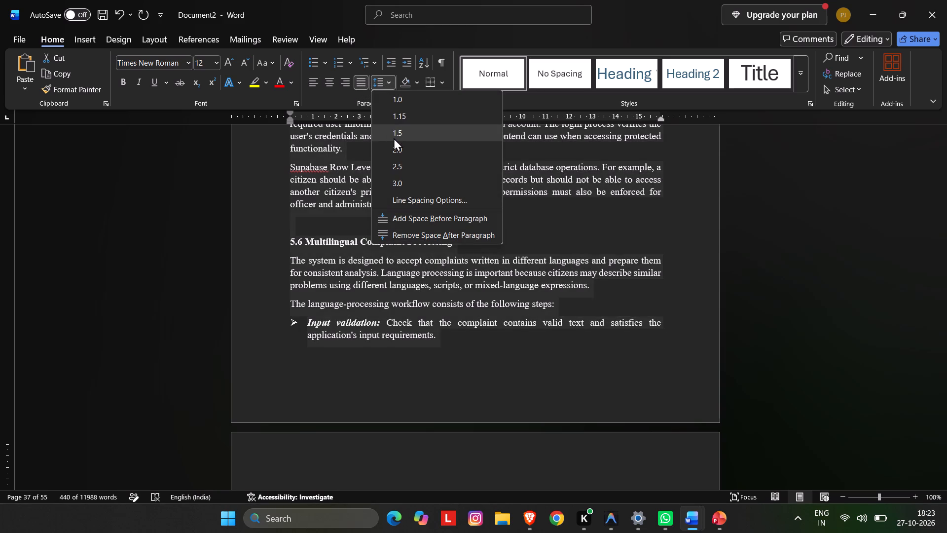
click(395, 131)
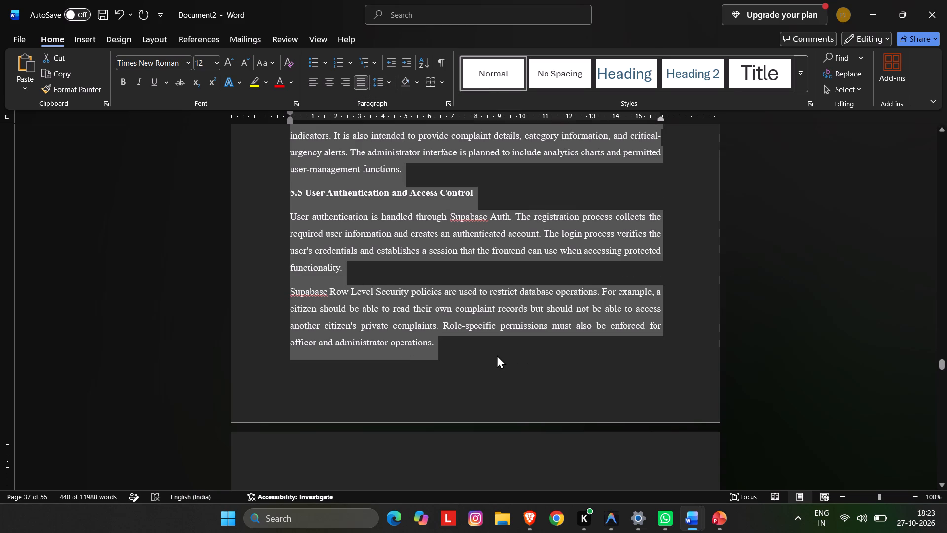
click(496, 355)
Format the text from the 5.6 Multilingual Complaint Processing heading through the 5.9 heading in Times New Roman, size 11, justified, with 1.5 line spacing.
scroll(496, 355, down, 7)
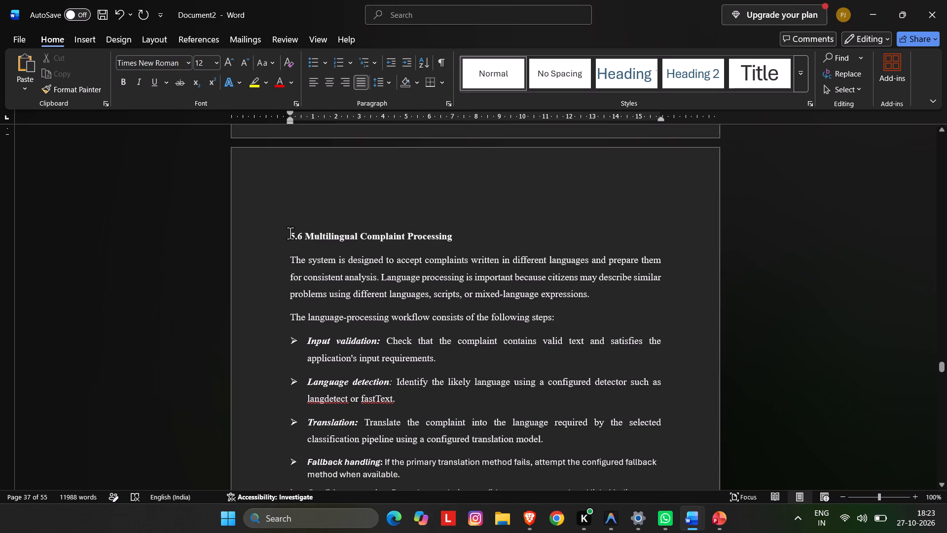
drag(290, 233, 447, 494)
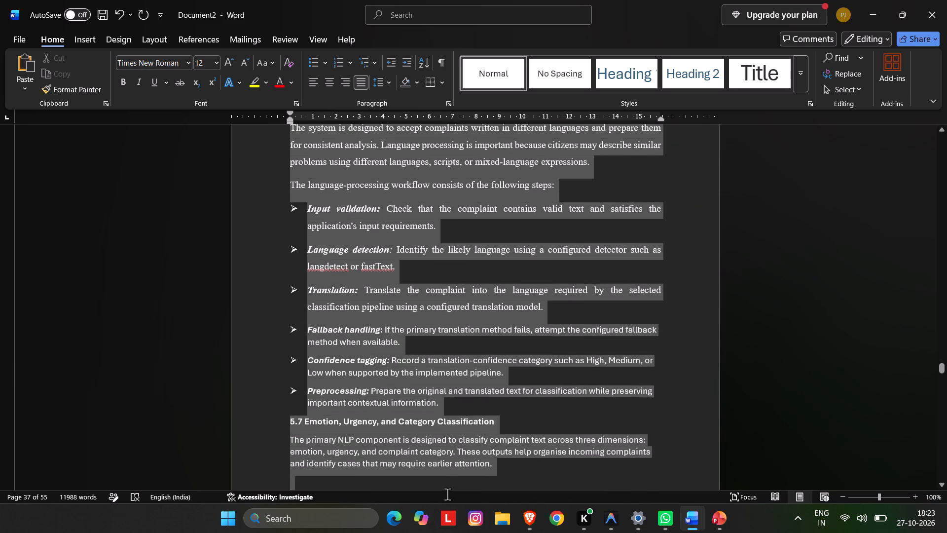
drag(447, 494, 453, 328)
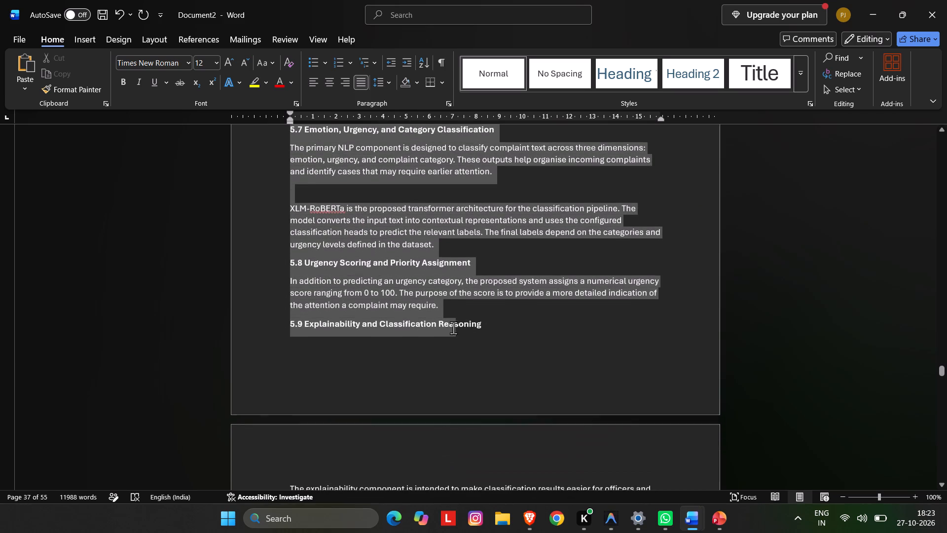
drag(453, 328, 481, 336)
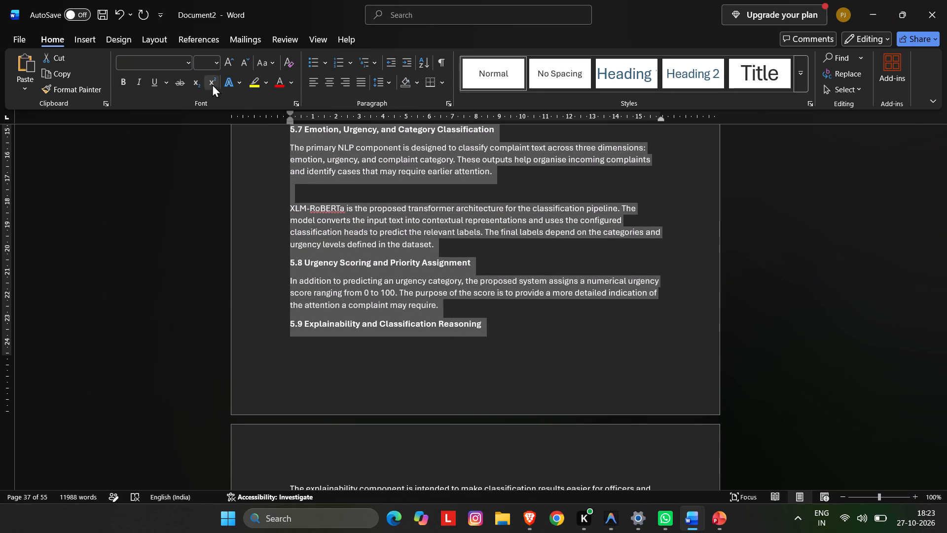
click(189, 65)
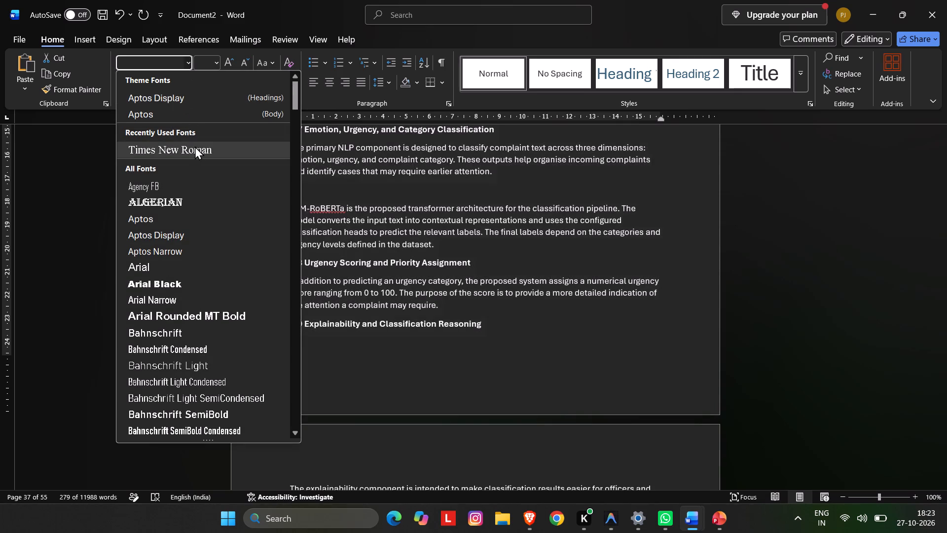
click(195, 147)
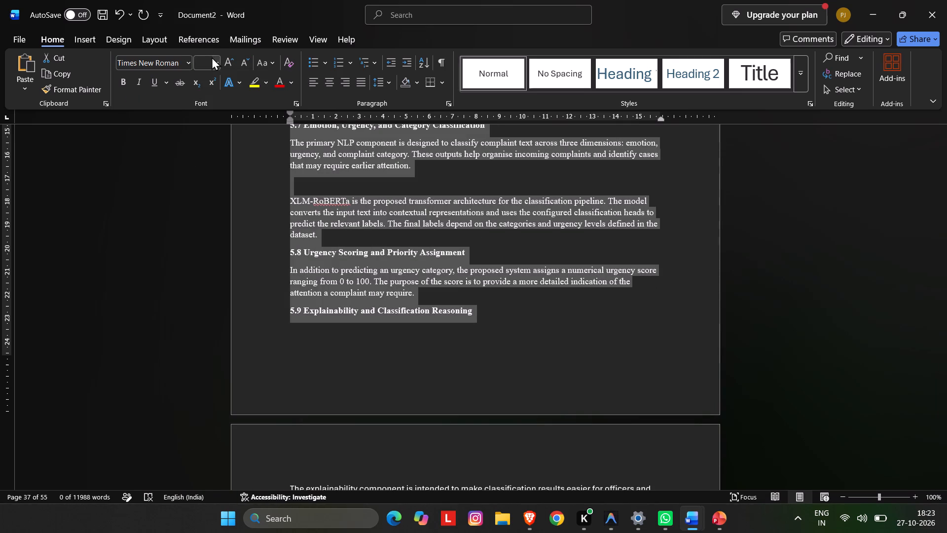
click(215, 57)
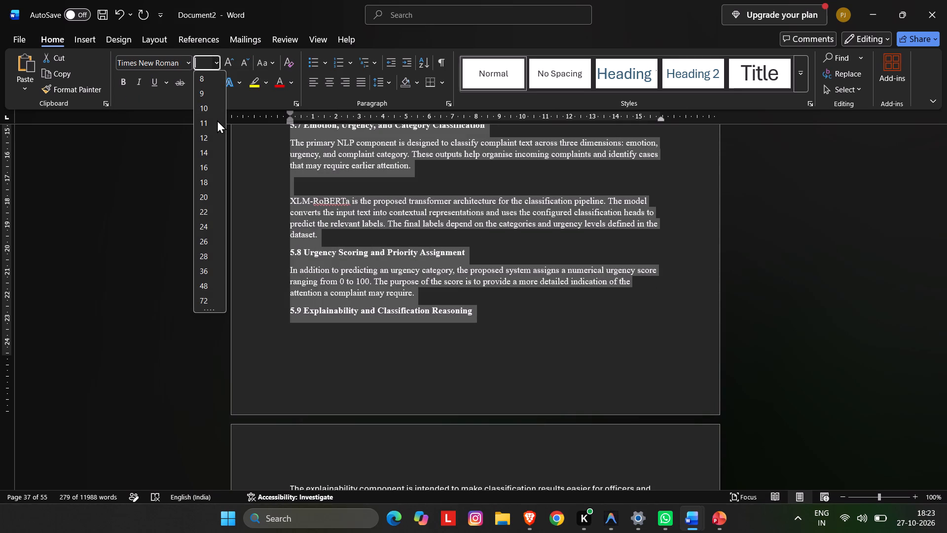
click(205, 119)
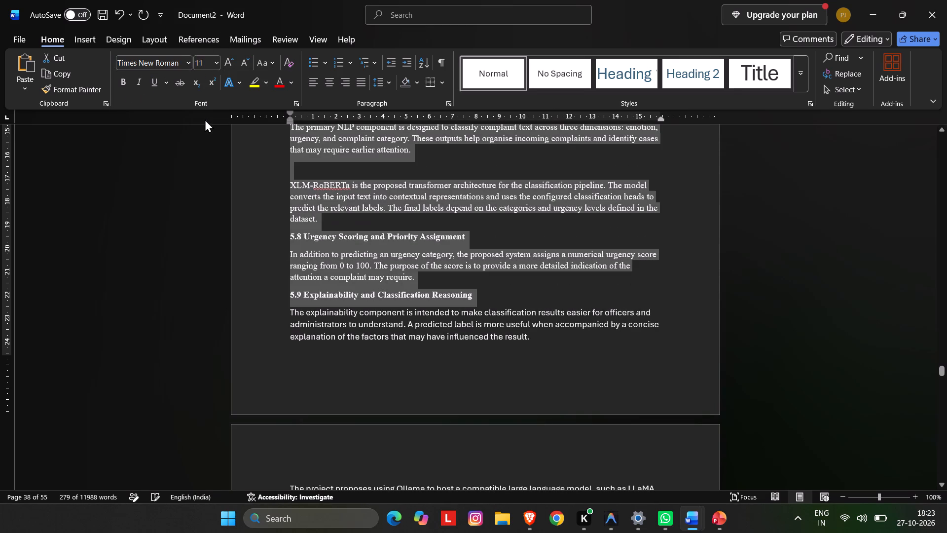
click(364, 83)
click(391, 83)
click(401, 131)
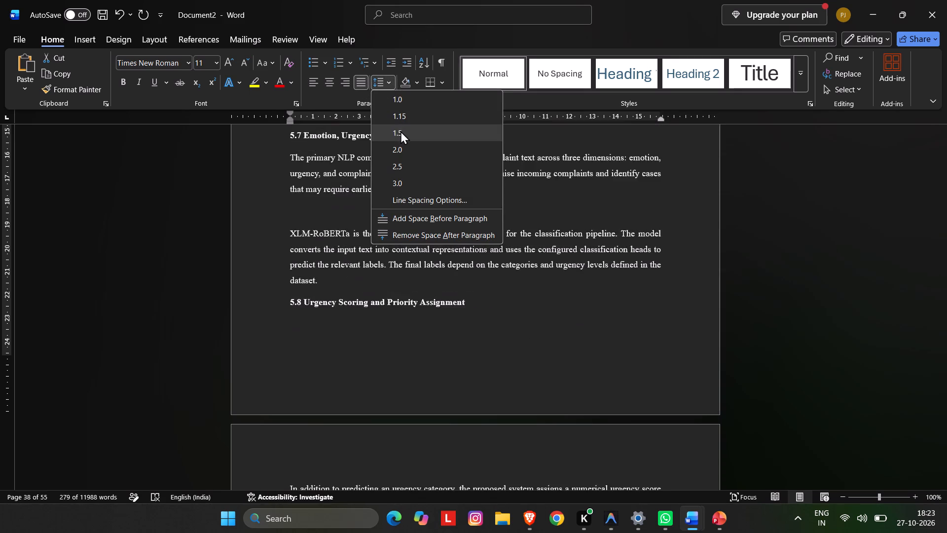
click(527, 353)
Format the text from the urgency score paragraph in 5.8 through the project presentation paragraph in 6.1 in Times New Roman, size 12, justified.
scroll(527, 353, down, 4)
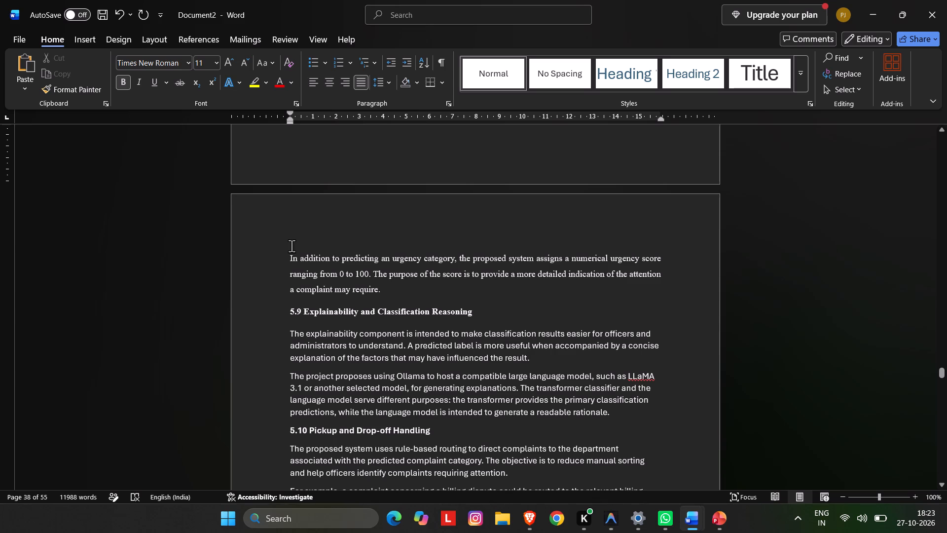
drag(289, 258, 445, 514)
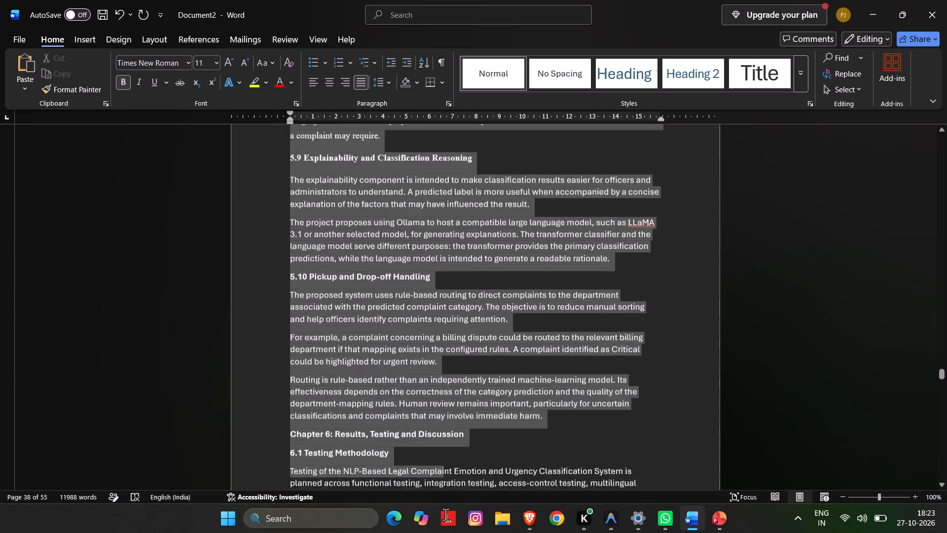
drag(445, 514, 487, 415)
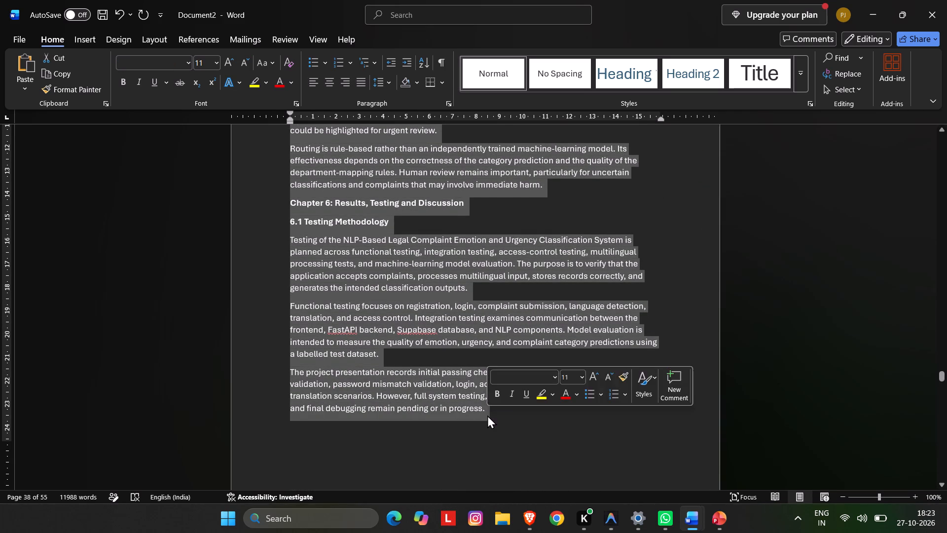
click(184, 61)
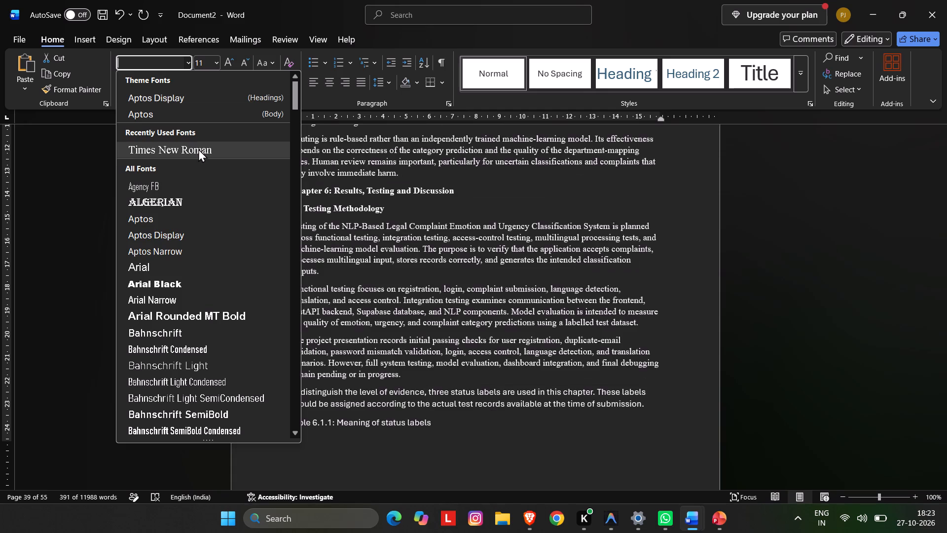
click(198, 149)
click(215, 60)
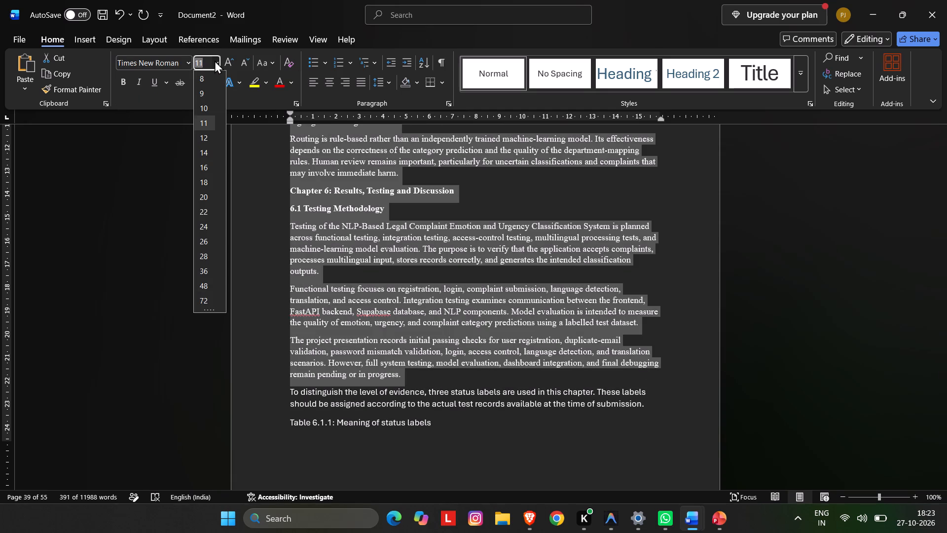
click(207, 134)
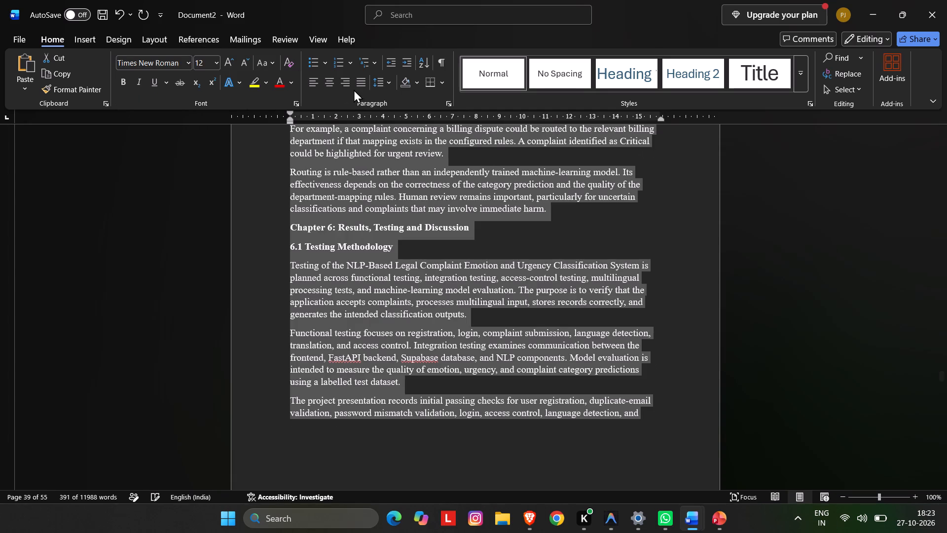
click(361, 81)
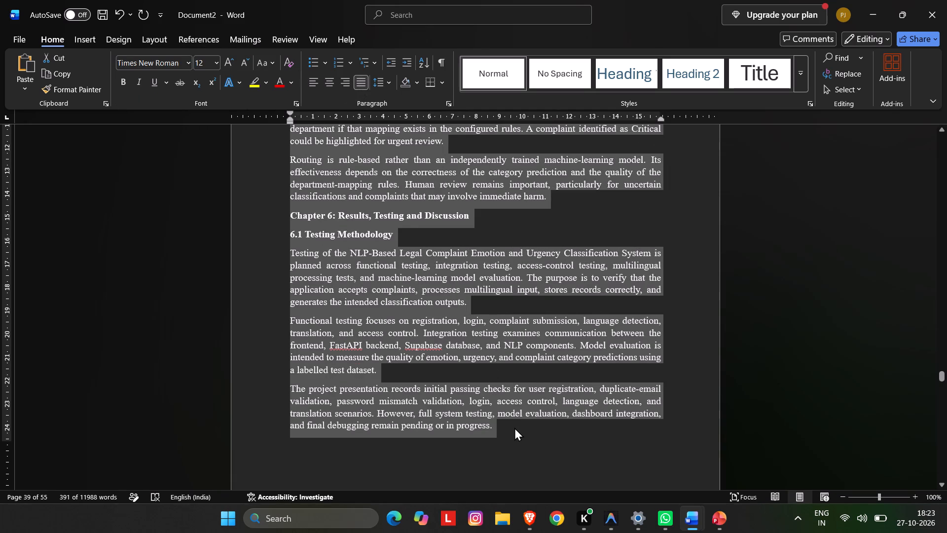
click(516, 428)
Format the testing process paragraph below the status labels table, the 6.2 Test Environment heading and its paragraph in Times New Roman, size 12, justified.
scroll(516, 428, down, 9)
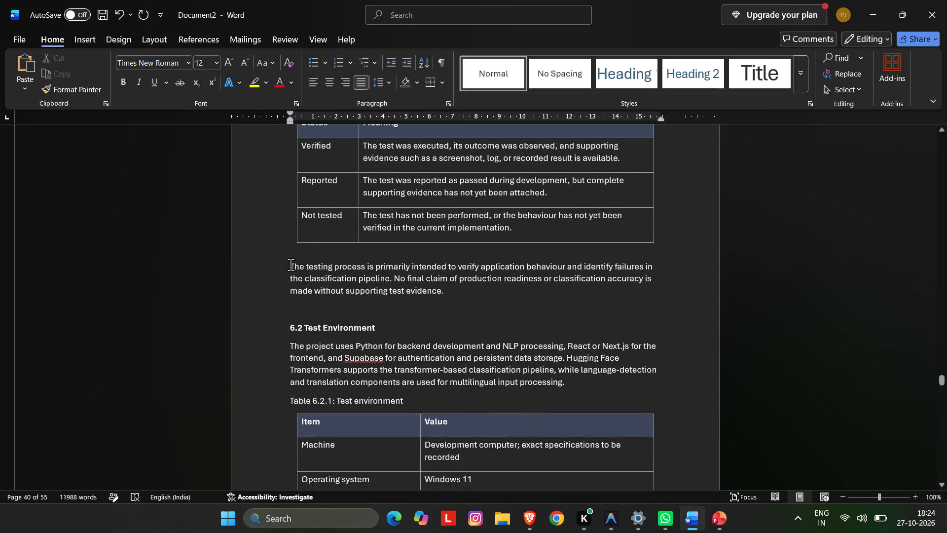
drag(291, 265, 597, 395)
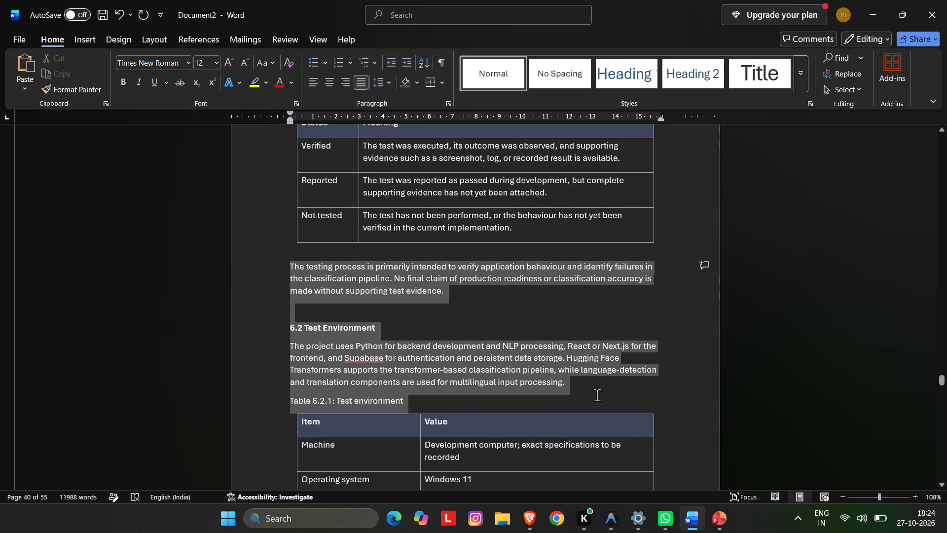
drag(597, 395, 598, 390)
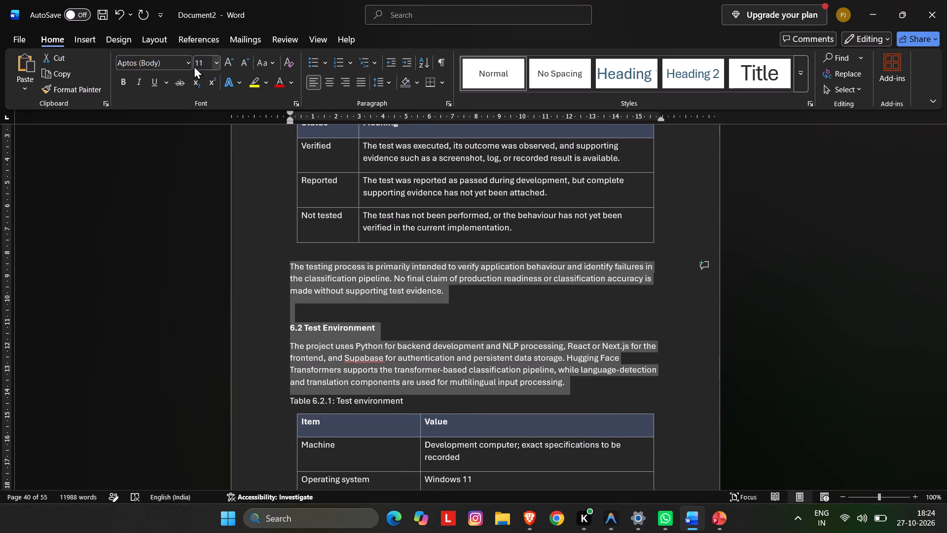
click(187, 63)
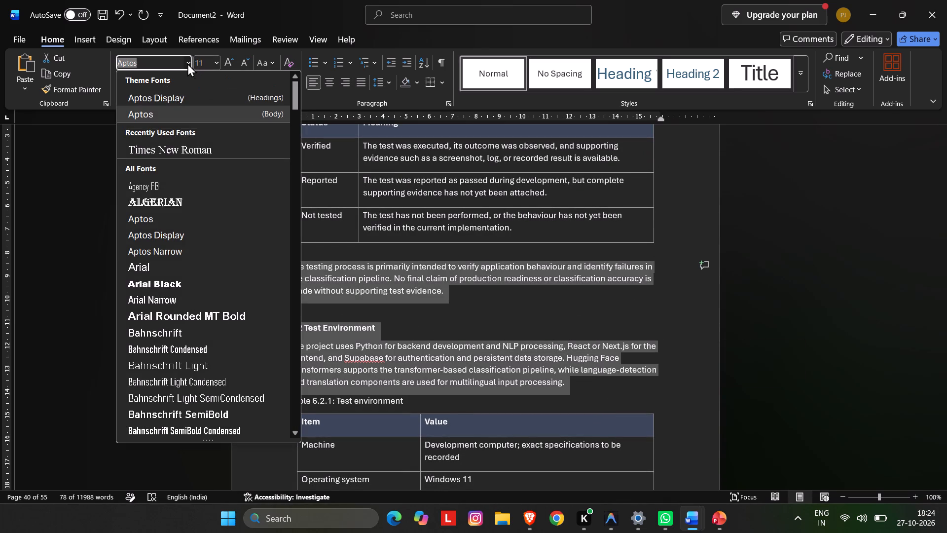
click(174, 147)
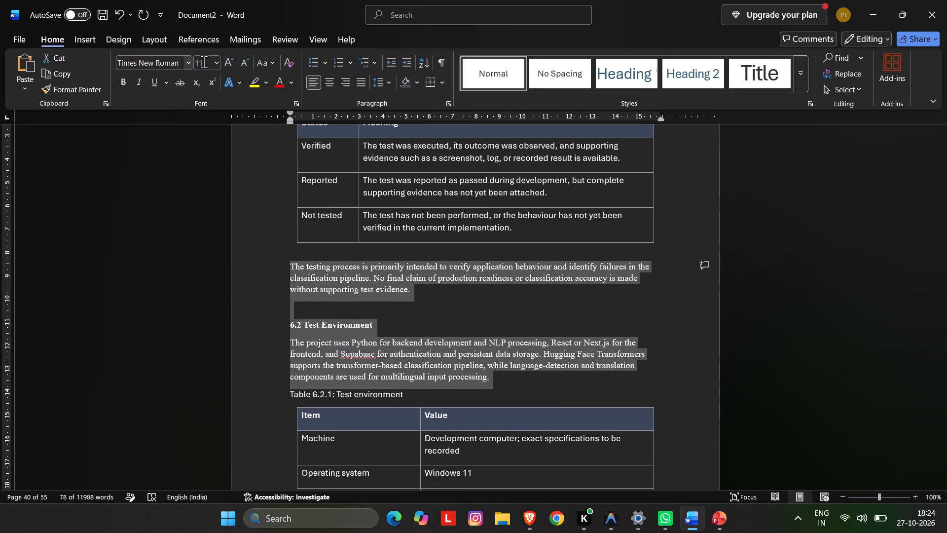
click(213, 62)
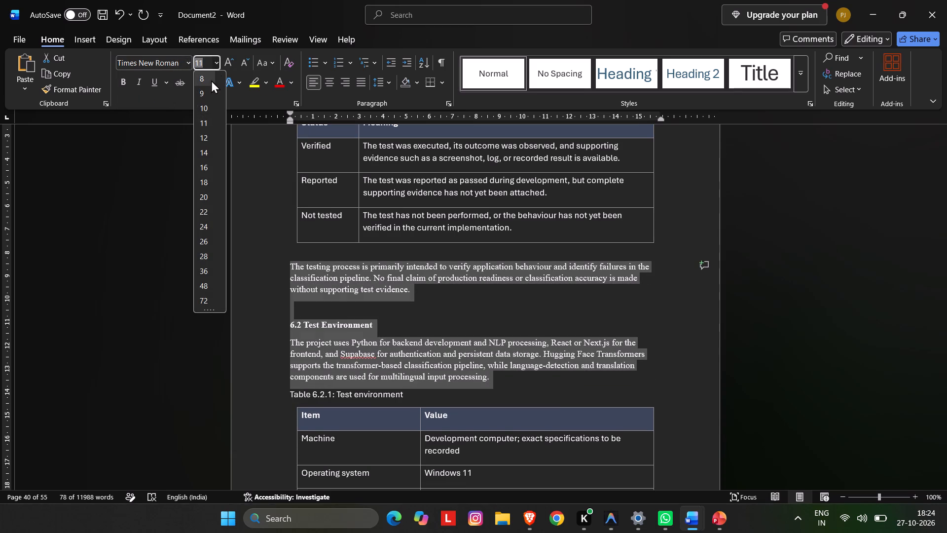
click(198, 137)
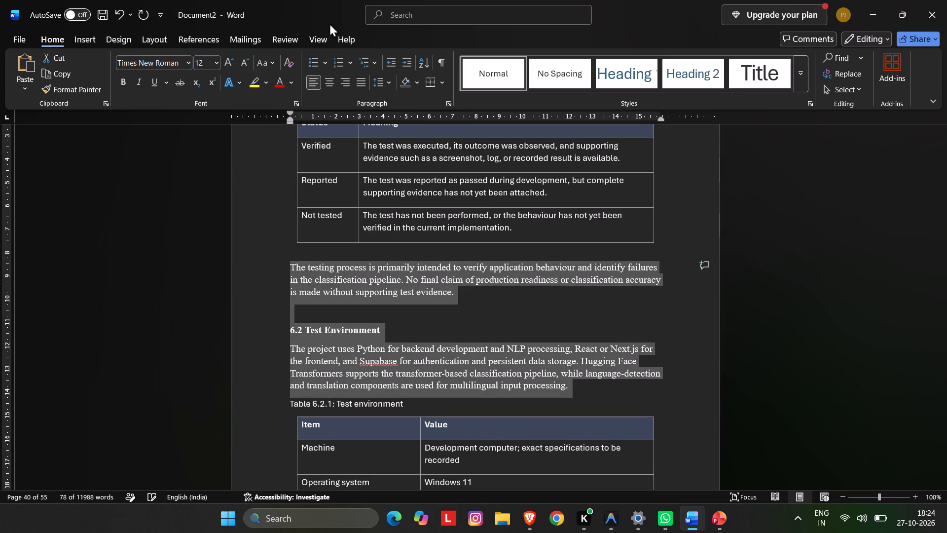
click(353, 81)
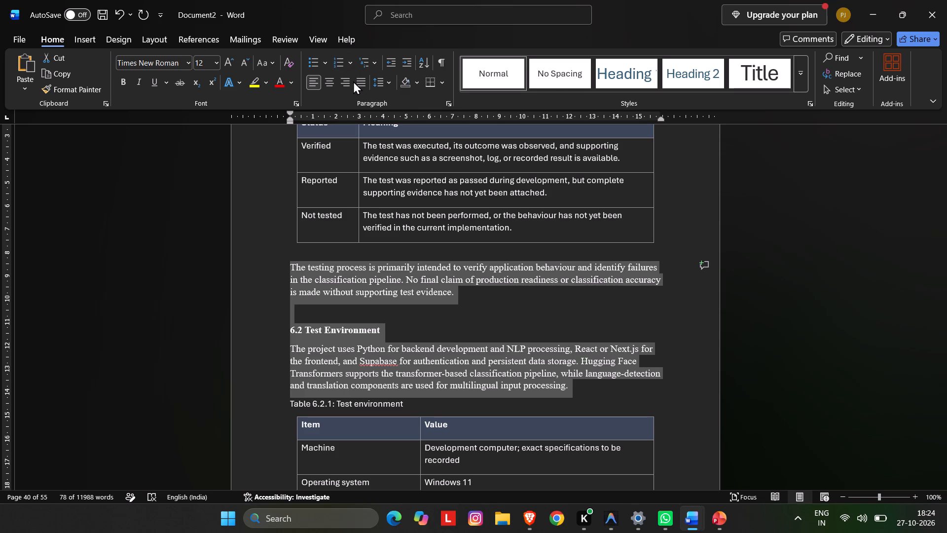
click(360, 85)
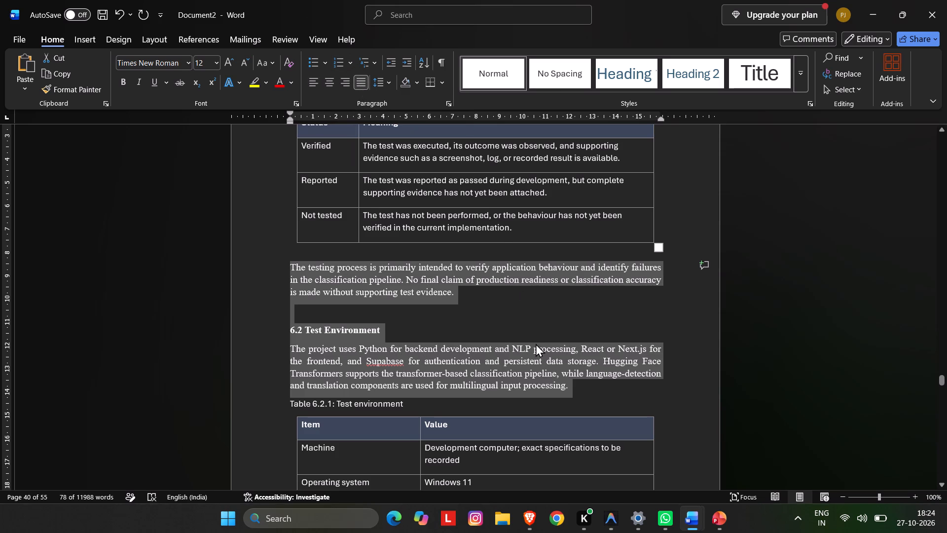
Format the Table 6.2.1 caption and the whole Test environment table in Times New Roman, justified, with 1.5 line spacing.
scroll(536, 343, down, 5)
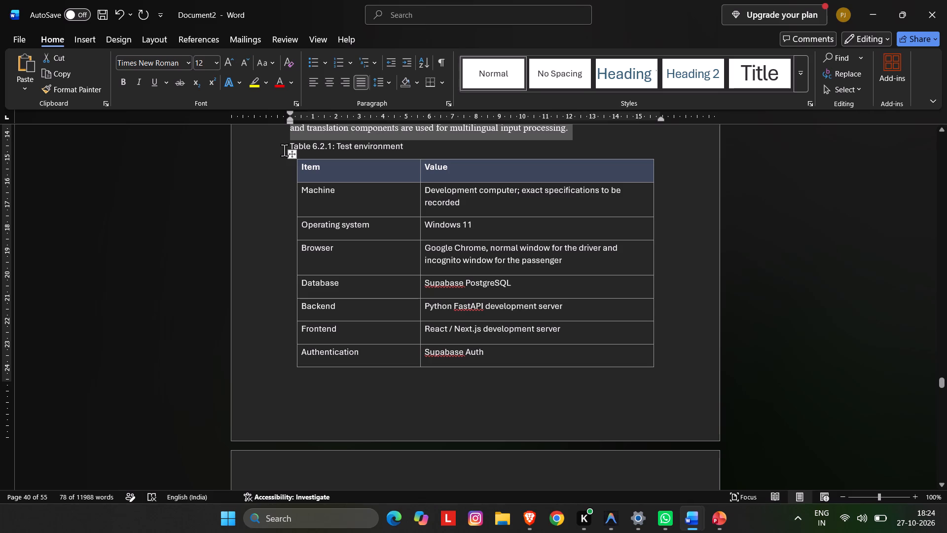
drag(284, 150, 547, 462)
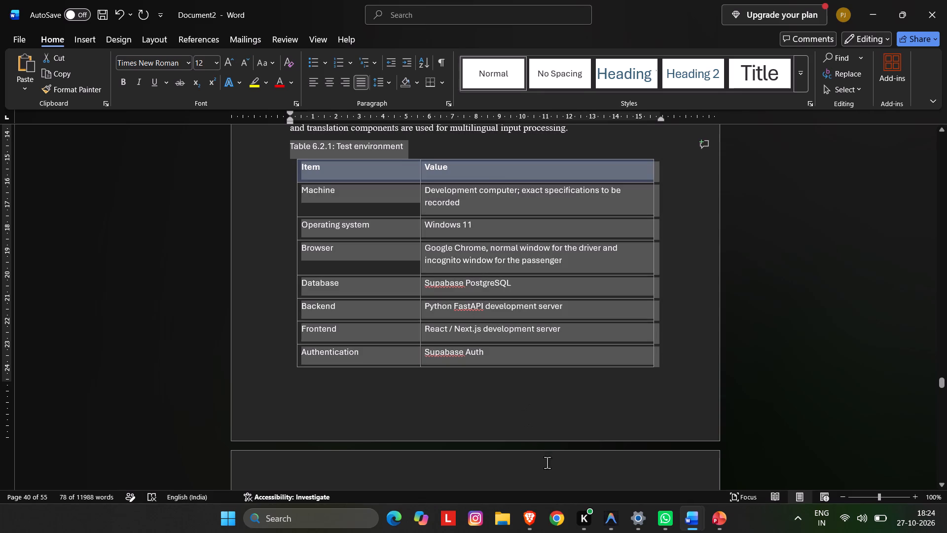
drag(547, 462, 555, 463)
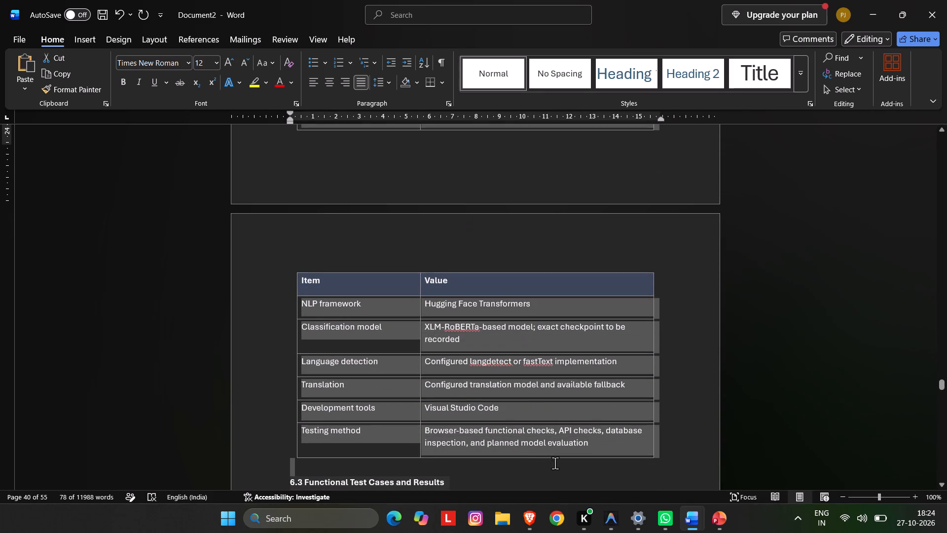
drag(555, 463, 532, 457)
drag(532, 457, 599, 438)
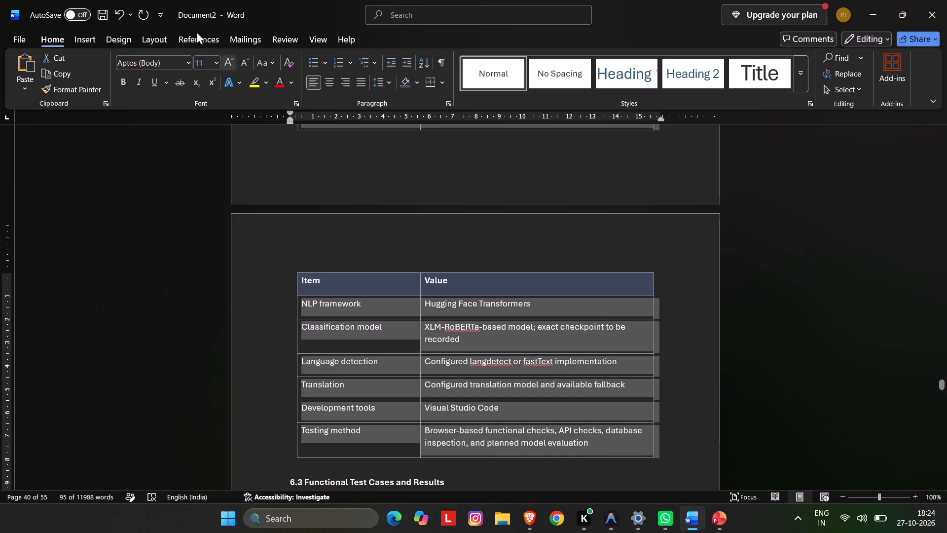
click(187, 63)
click(190, 151)
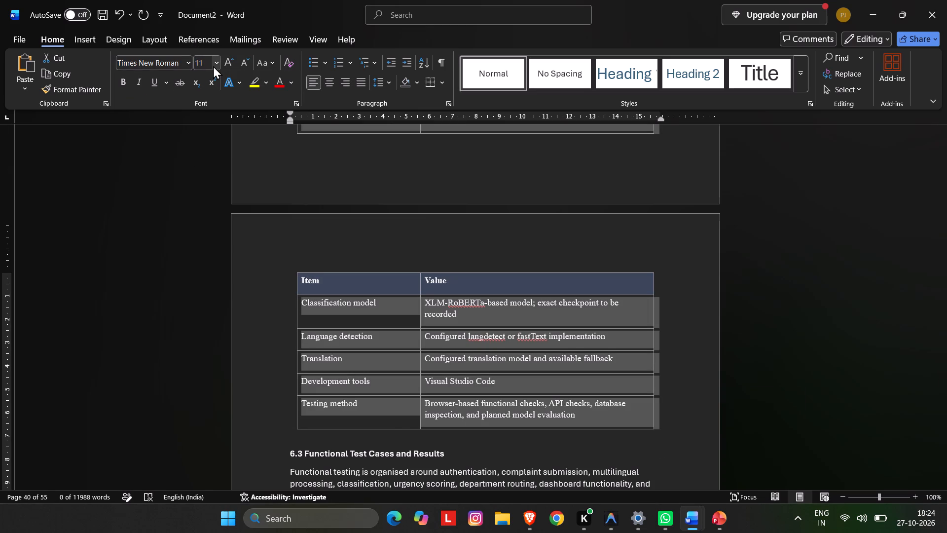
click(213, 66)
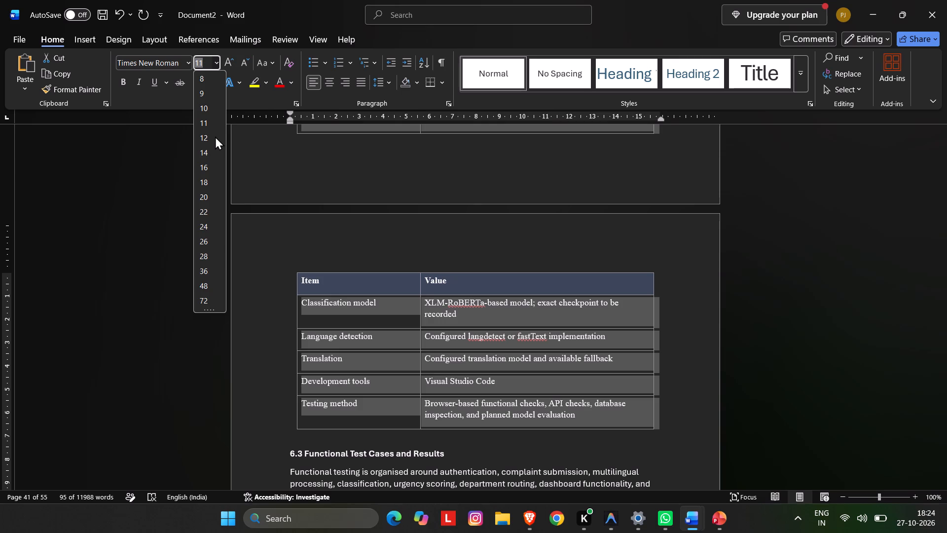
click(363, 83)
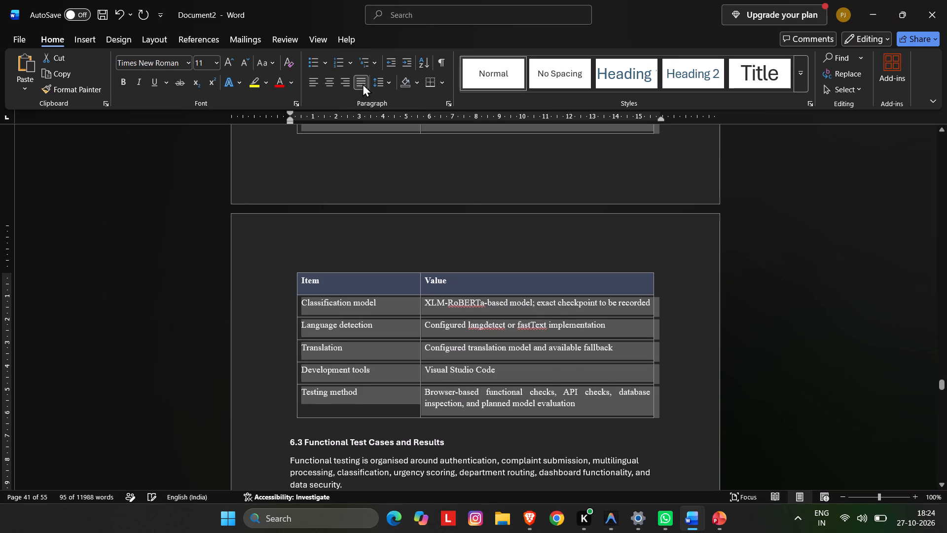
click(389, 87)
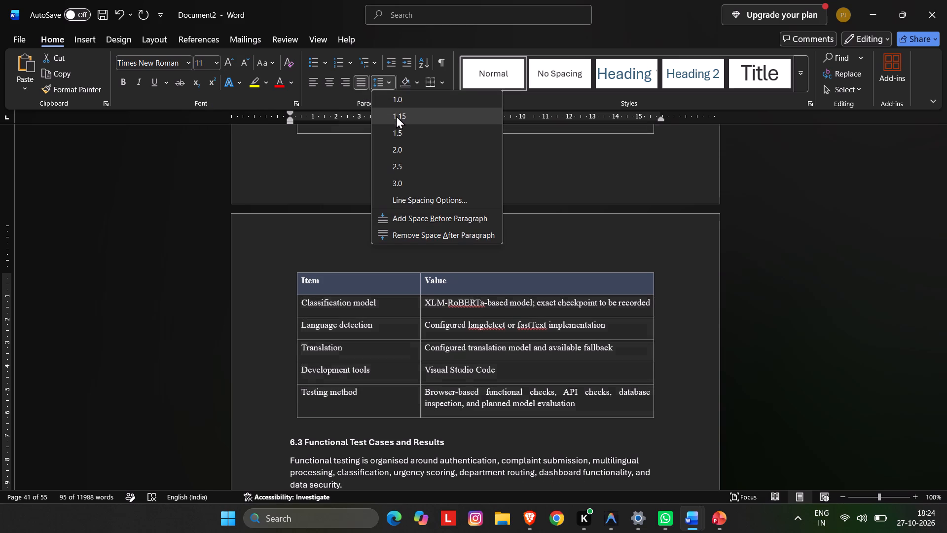
click(402, 130)
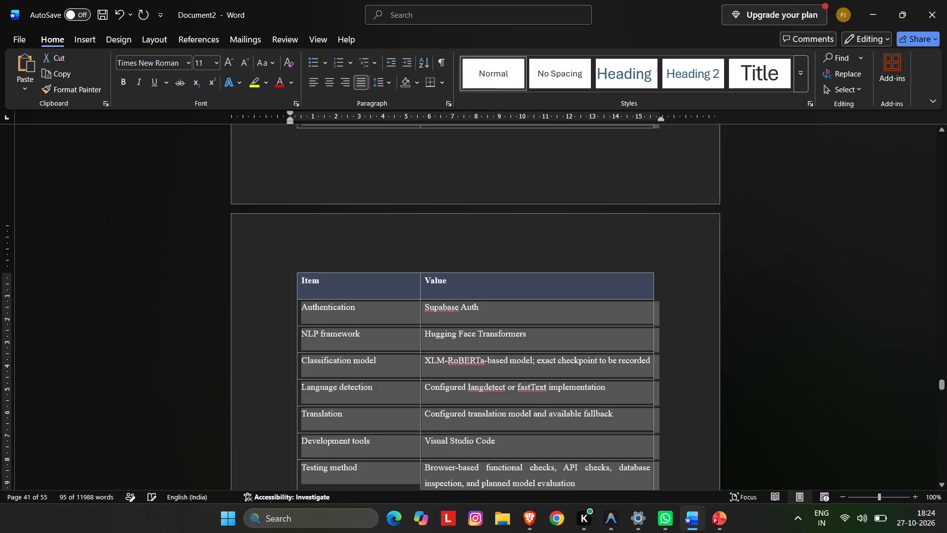
Format the 6.3 Functional Test Cases and Results heading and its two paragraphs in Times New Roman, size 12, justified, 1.5 line spacing.
scroll(402, 130, down, 11)
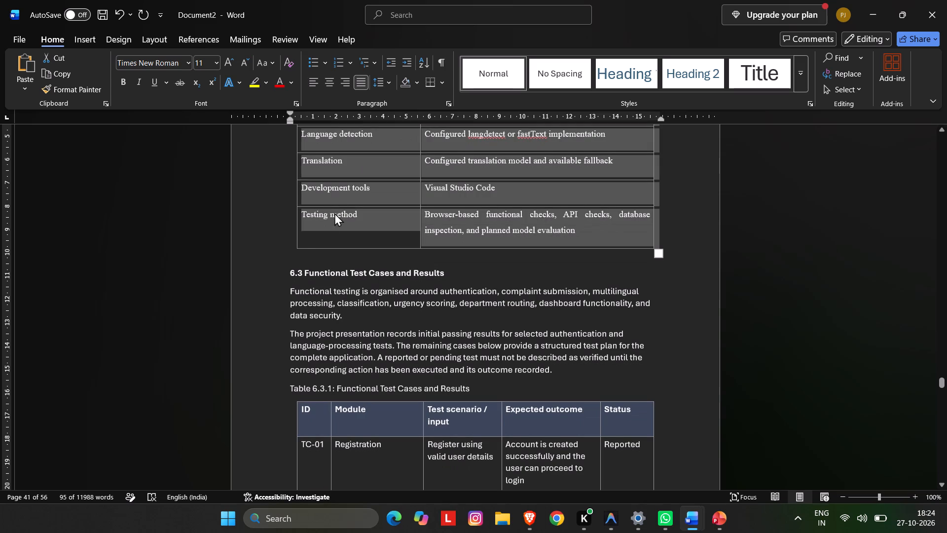
drag(289, 273, 385, 330)
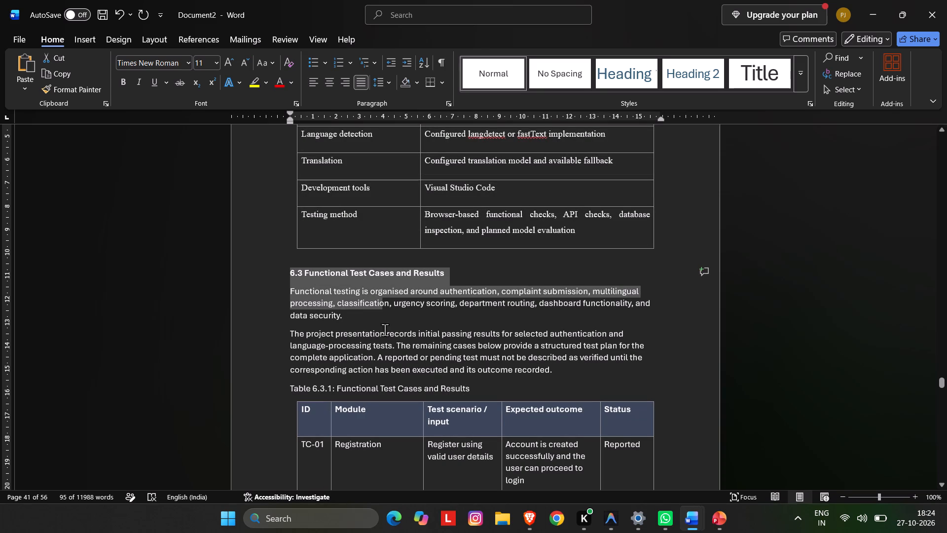
drag(385, 330, 559, 368)
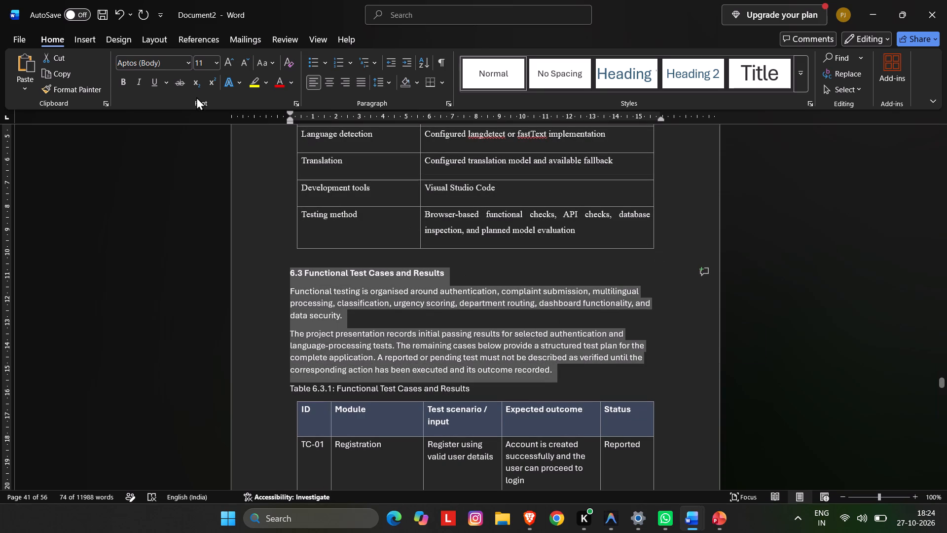
click(187, 65)
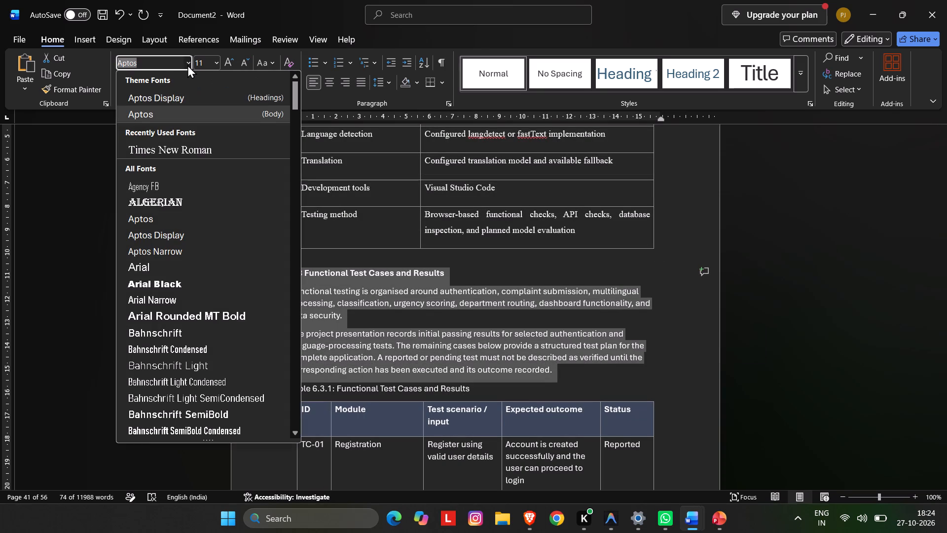
click(202, 142)
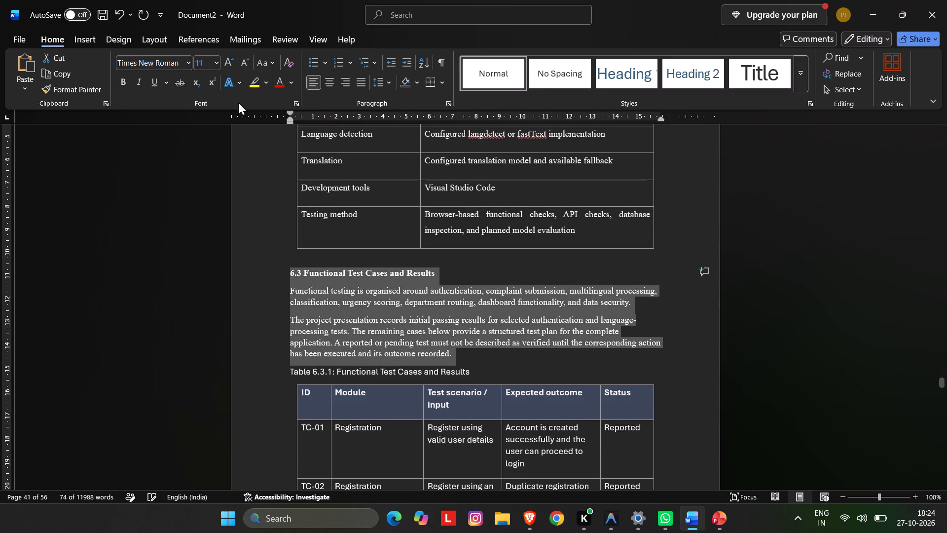
click(214, 62)
click(212, 133)
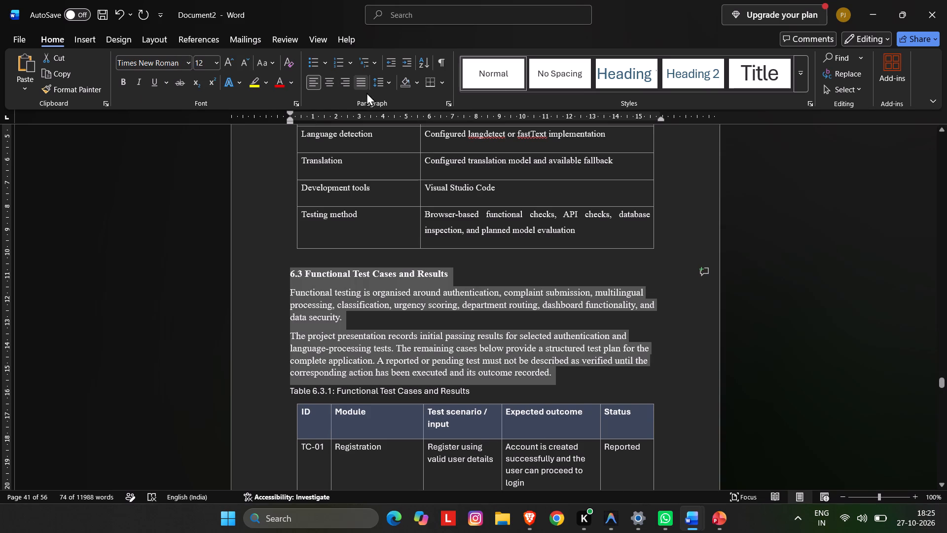
click(360, 87)
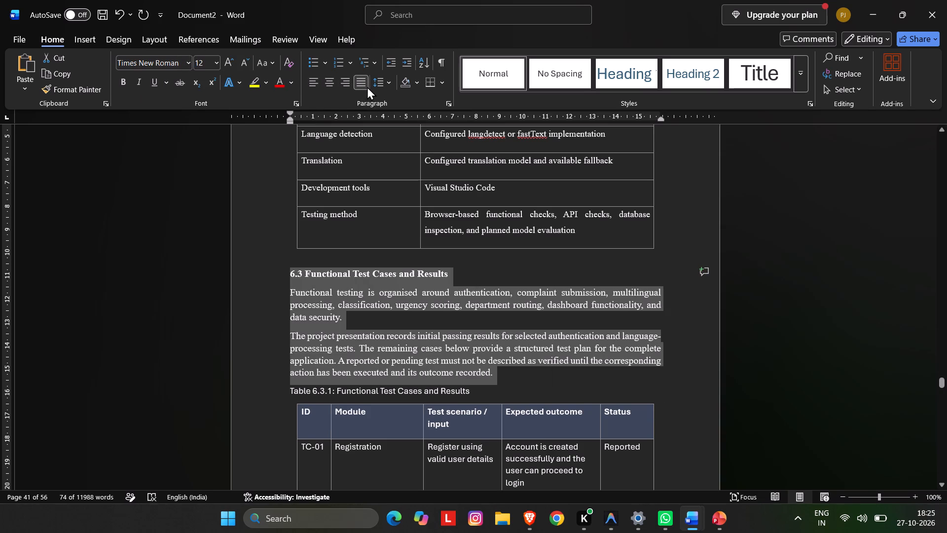
click(386, 81)
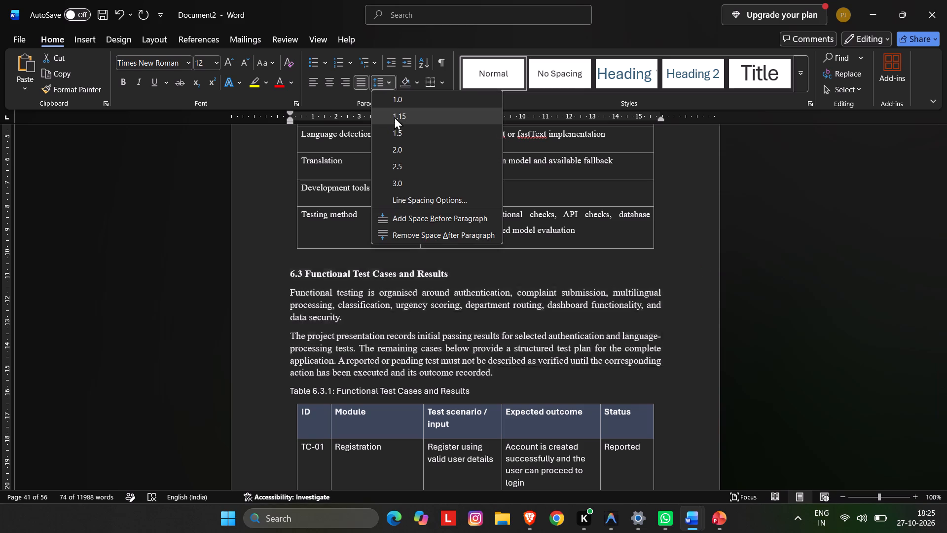
click(401, 130)
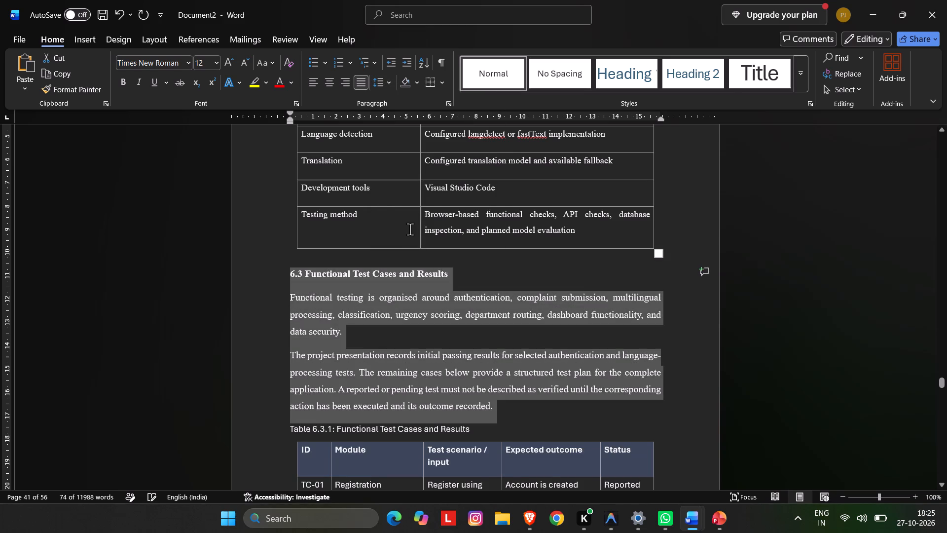
Format the entire functional test cases table, from the header row through TC-22, in Times New Roman with 1.5 line spacing.
scroll(410, 229, down, 10)
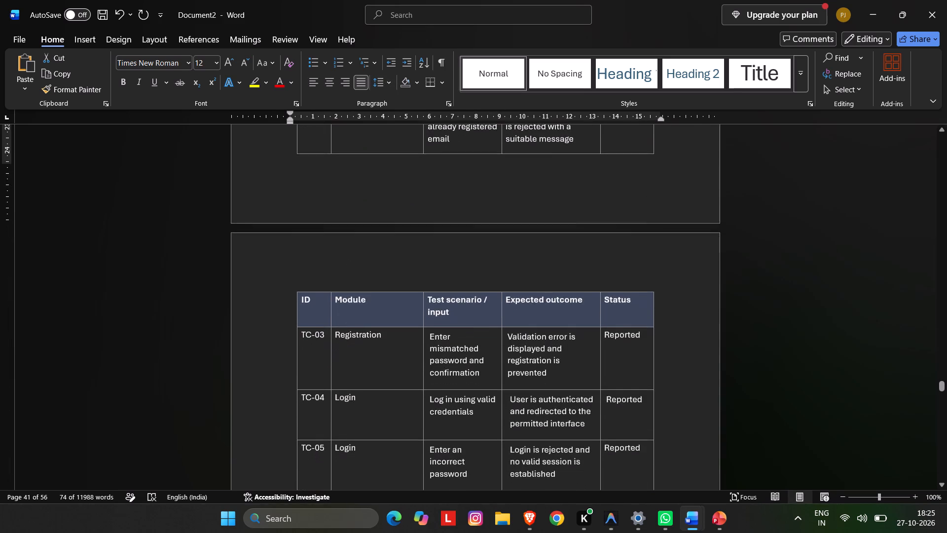
scroll(410, 229, down, 12)
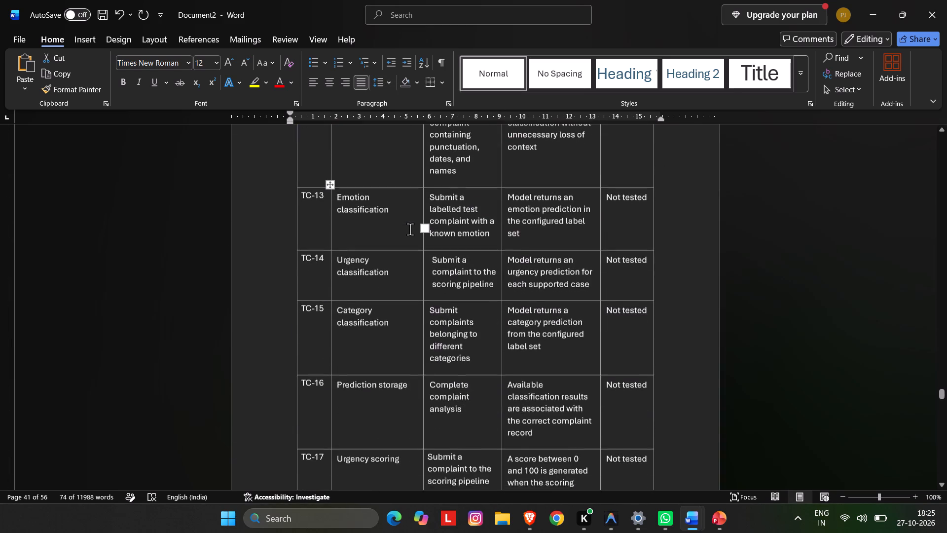
scroll(410, 229, down, 9)
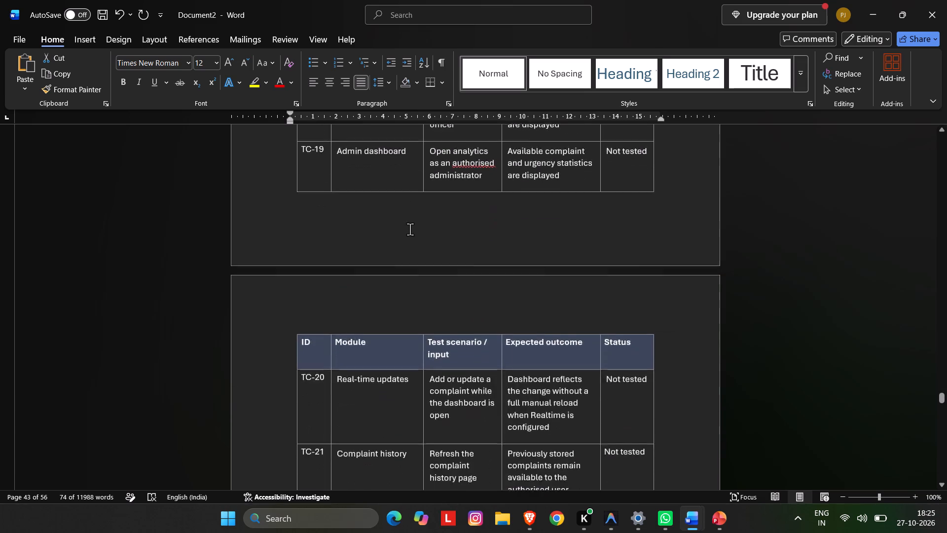
scroll(410, 229, down, 5)
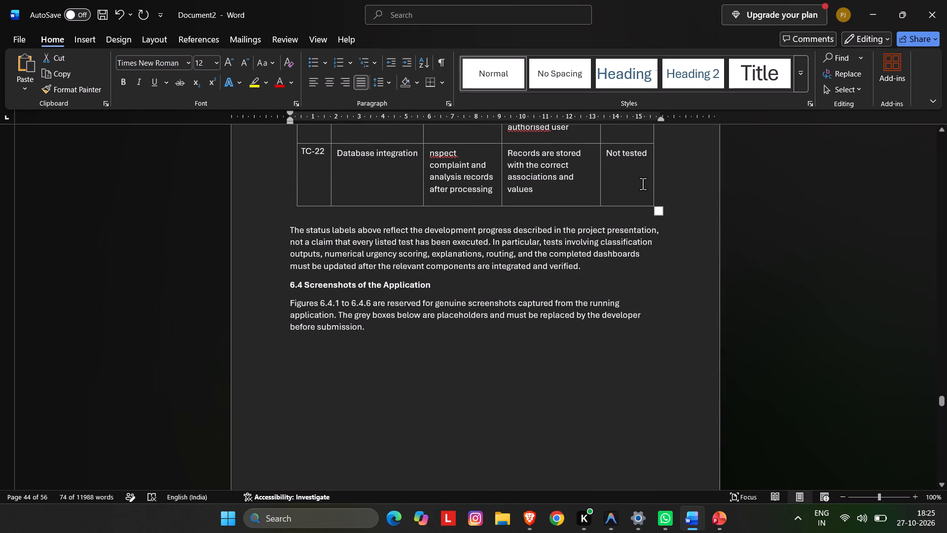
drag(643, 185, 563, 65)
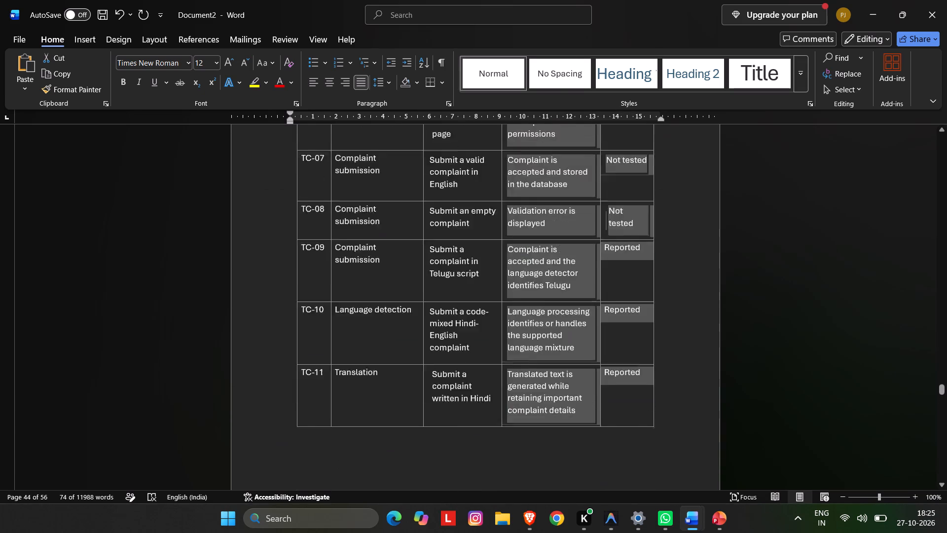
drag(563, 65, 295, 241)
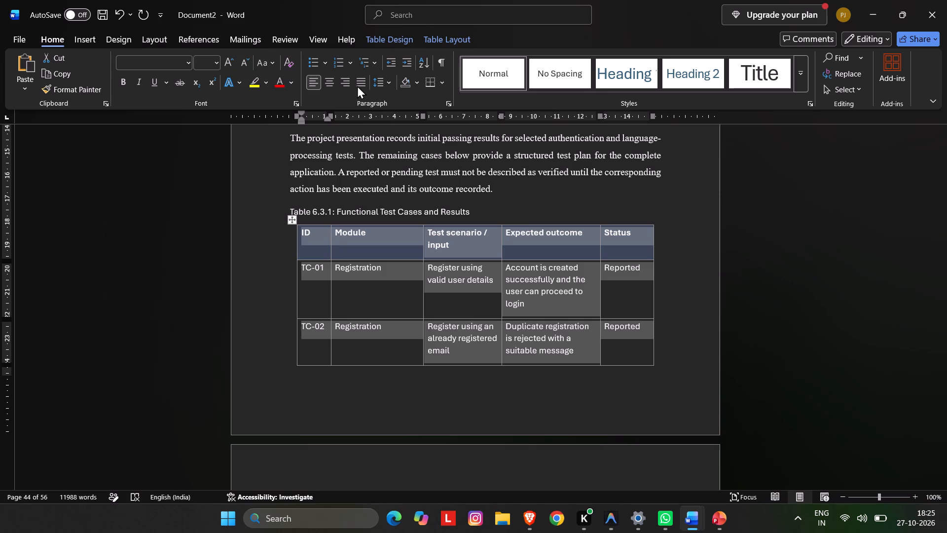
click(379, 82)
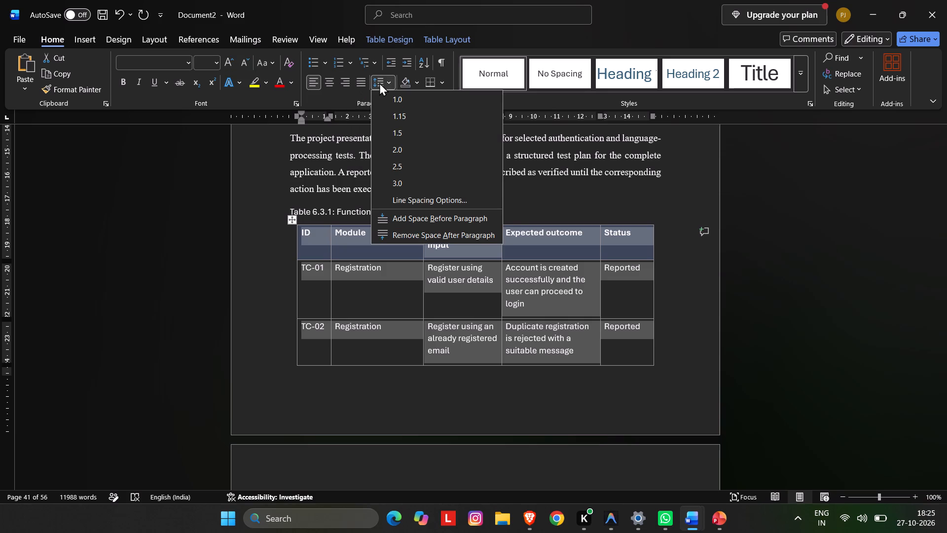
click(391, 134)
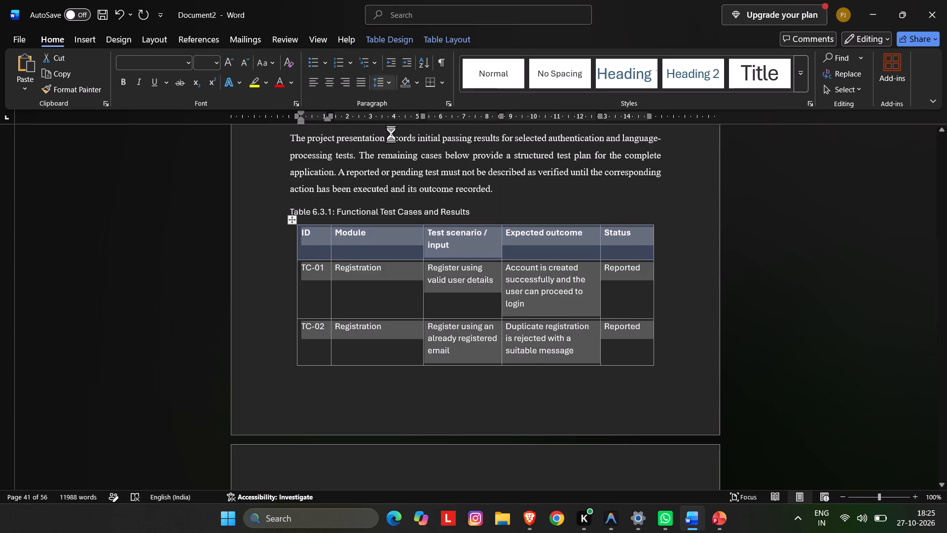
click(189, 60)
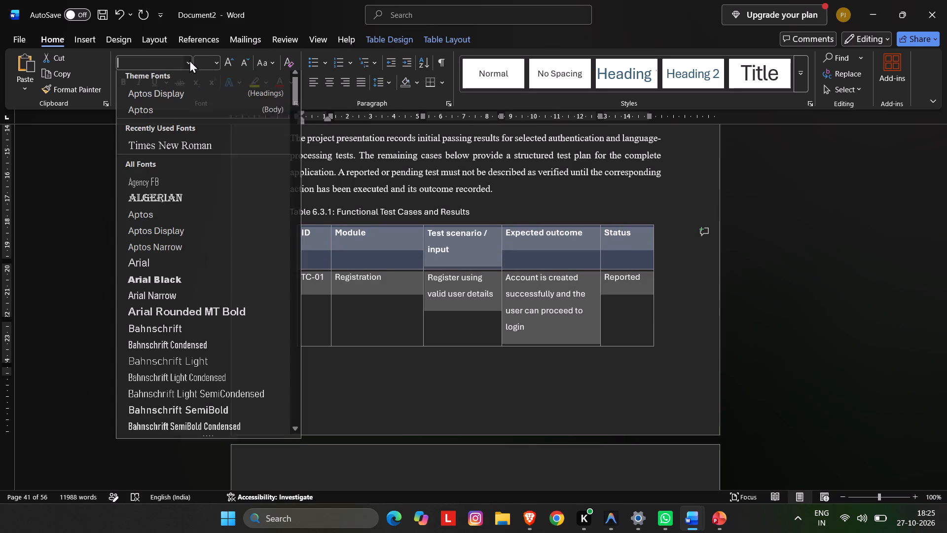
click(166, 156)
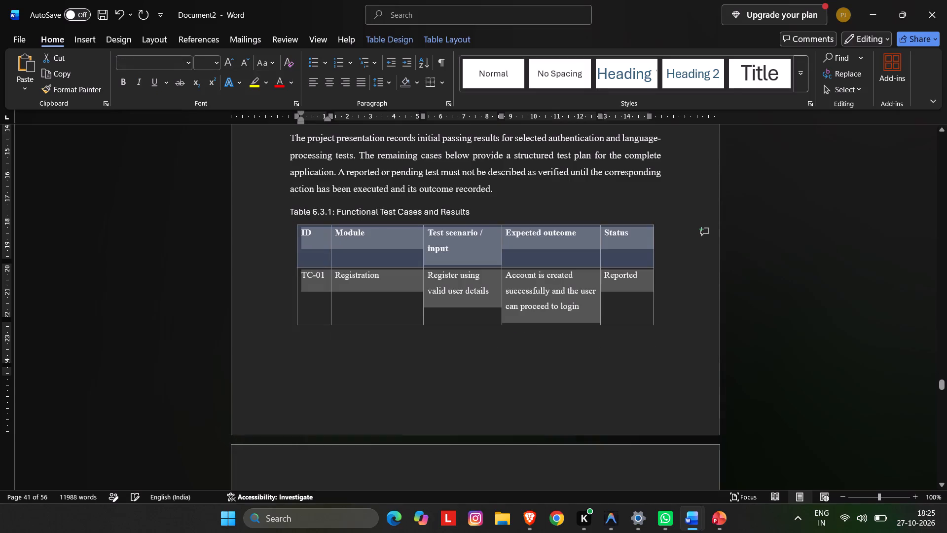
Format the status labels paragraph below the test cases table, the 6.4 Screenshots heading and its paragraph in Times New Roman, size 12, justified.
scroll(539, 326, down, 20)
scroll(539, 326, down, 6)
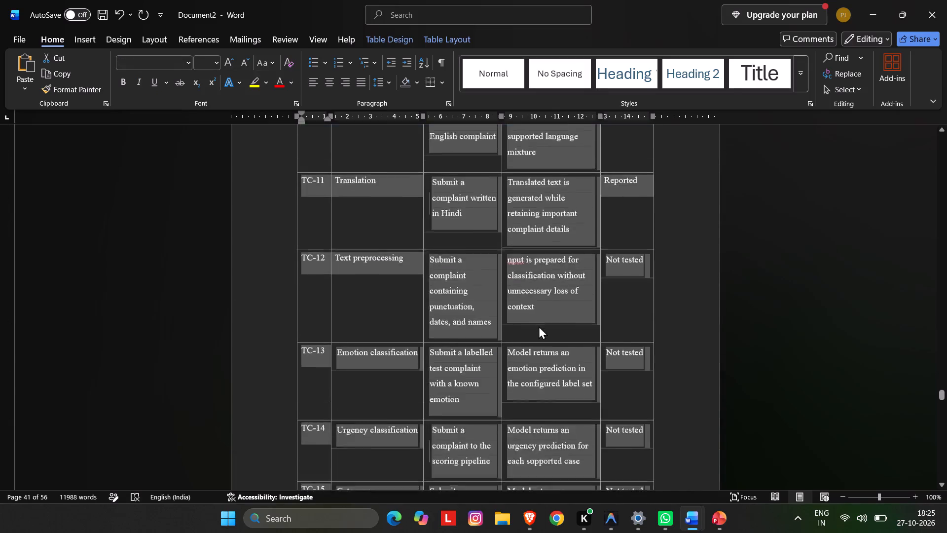
scroll(539, 326, down, 10)
scroll(539, 326, up, 6)
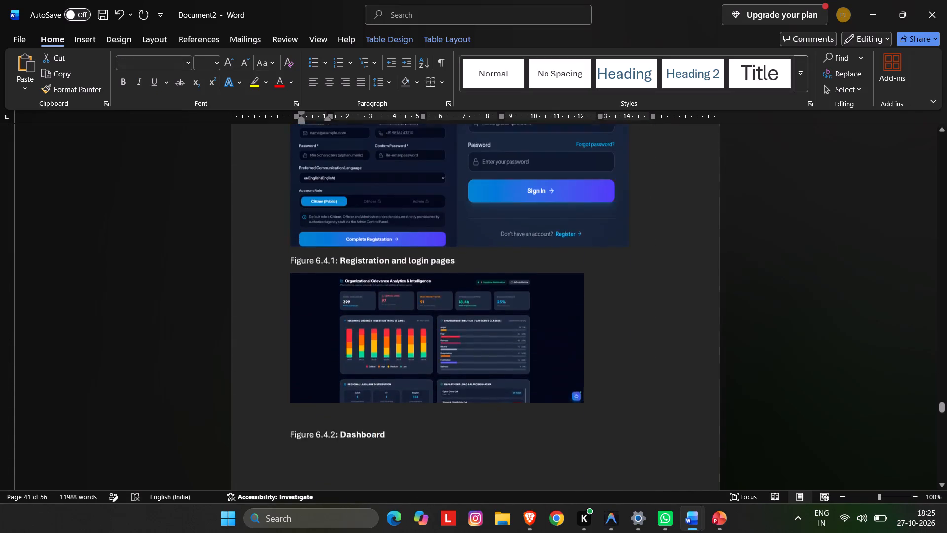
scroll(539, 326, up, 4)
scroll(539, 326, down, 7)
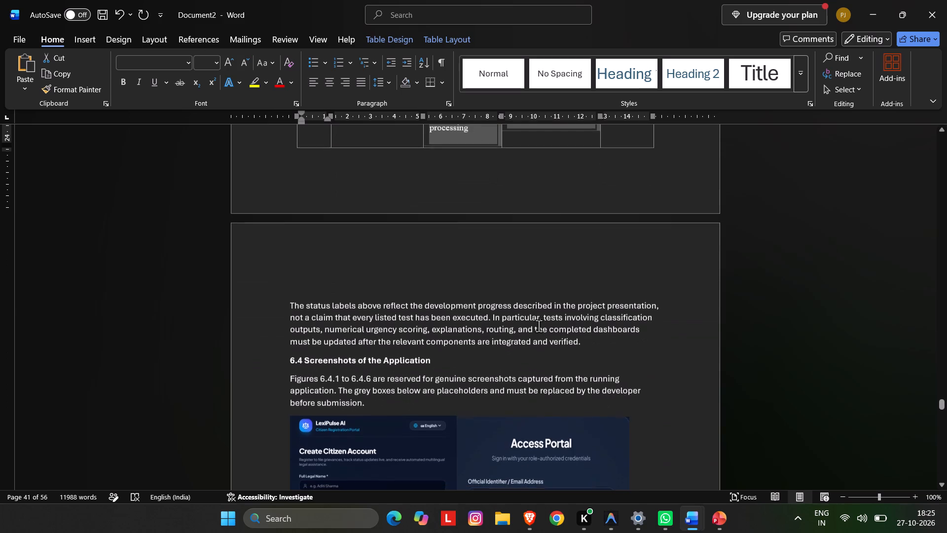
click(473, 266)
drag(286, 300, 376, 395)
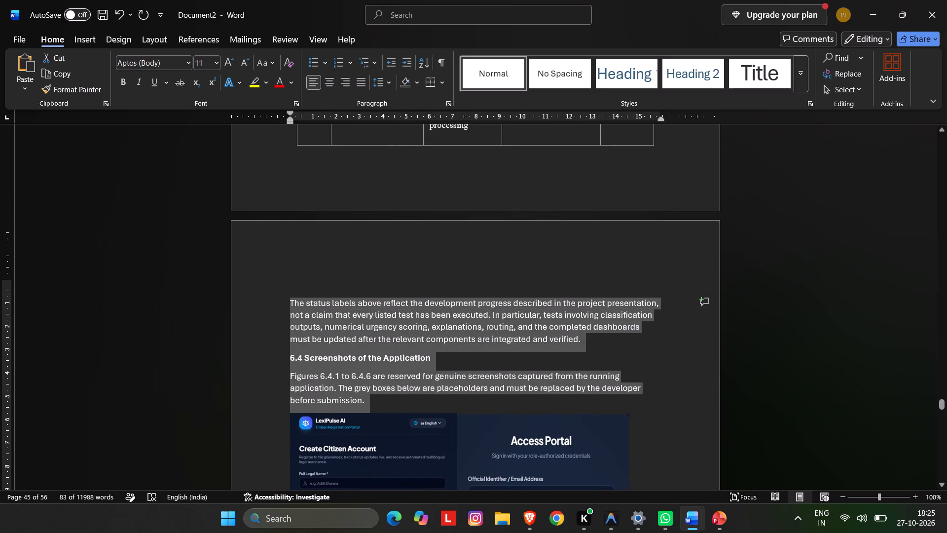
click(190, 64)
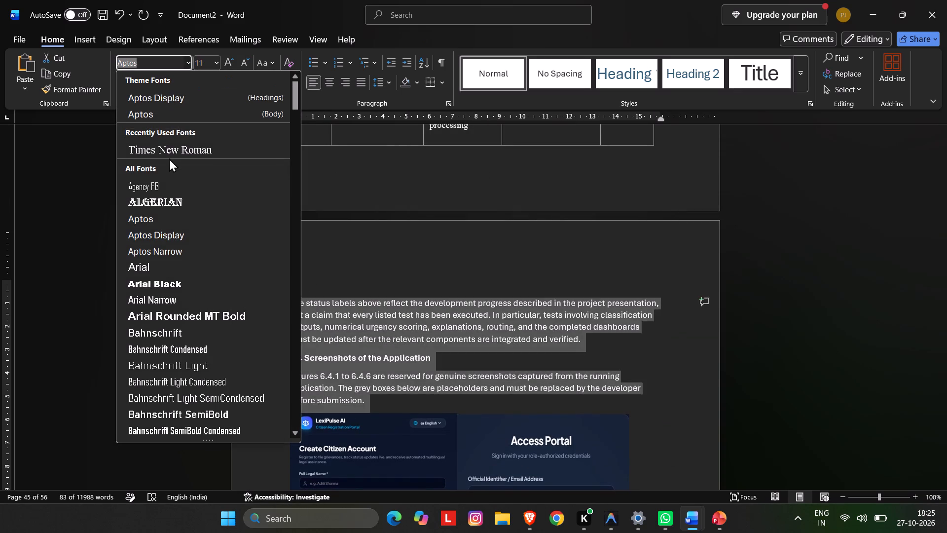
click(169, 154)
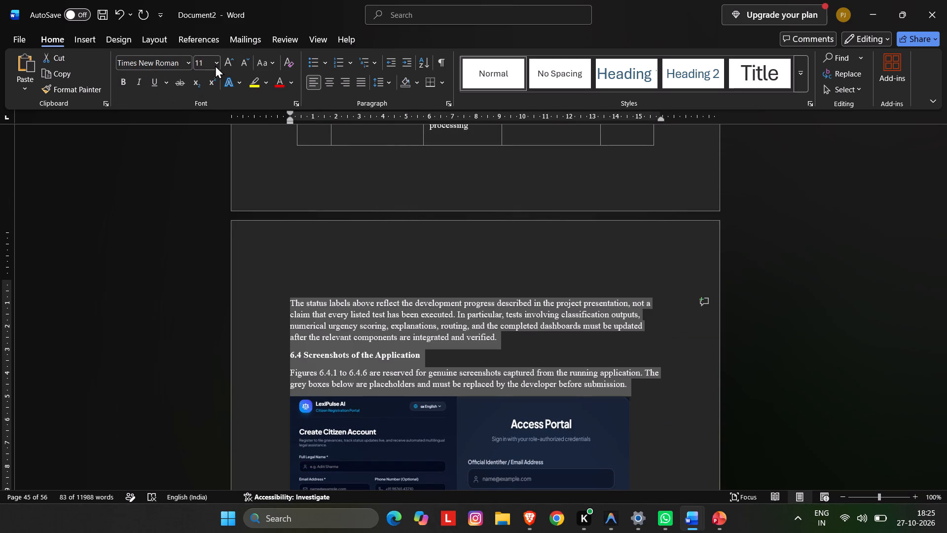
click(215, 65)
click(207, 134)
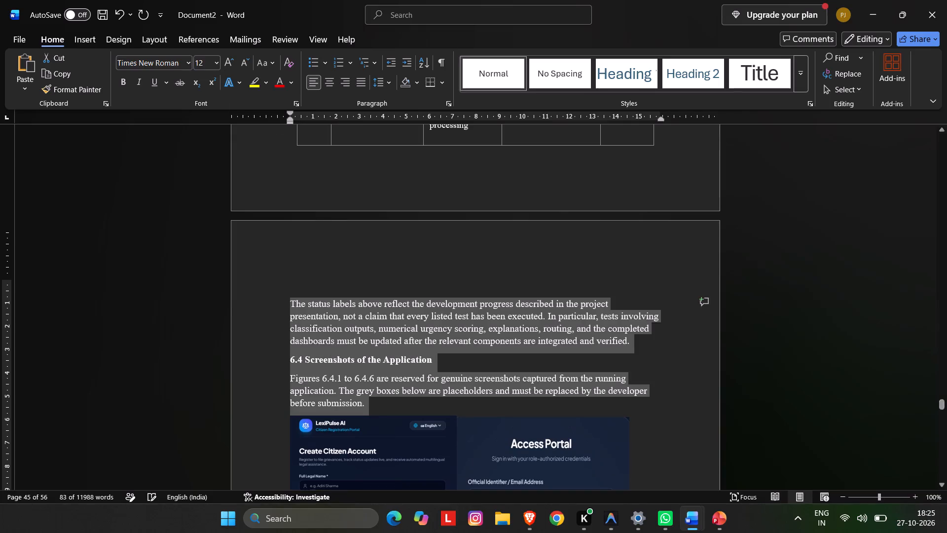
click(359, 79)
Format the text from the 6.5 Discussion heading to "appropriate human review," in Times New Roman, size 12, justified, with 1.5 line spacing.
scroll(393, 258, down, 6)
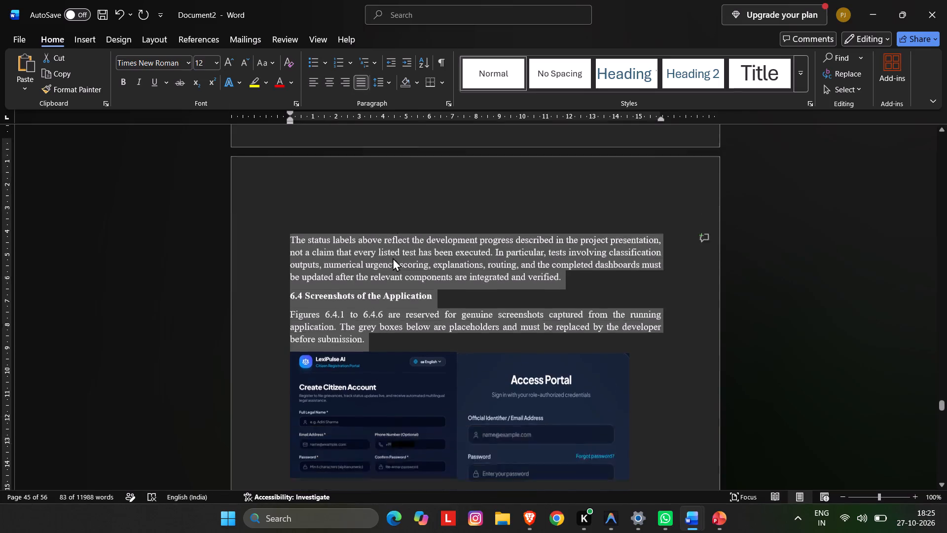
scroll(393, 258, down, 20)
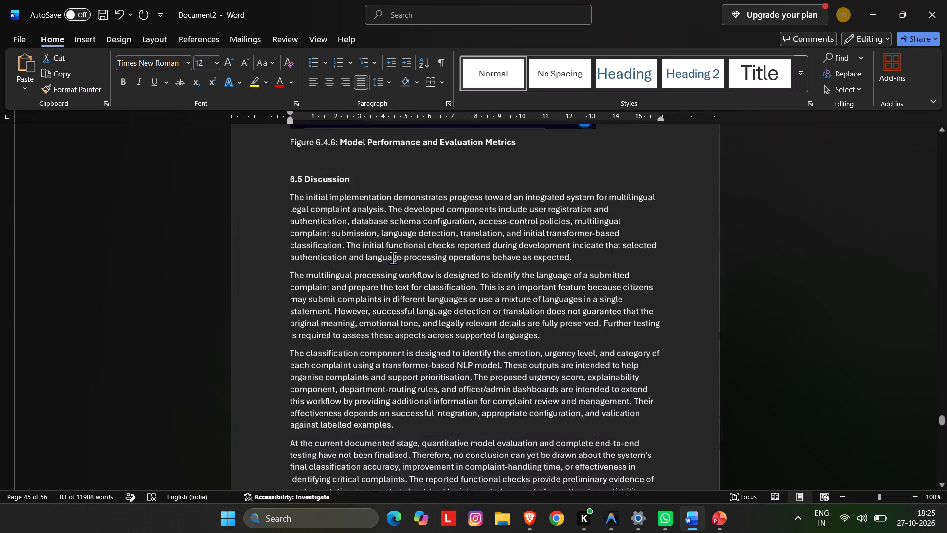
scroll(393, 258, down, 2)
scroll(393, 258, up, 9)
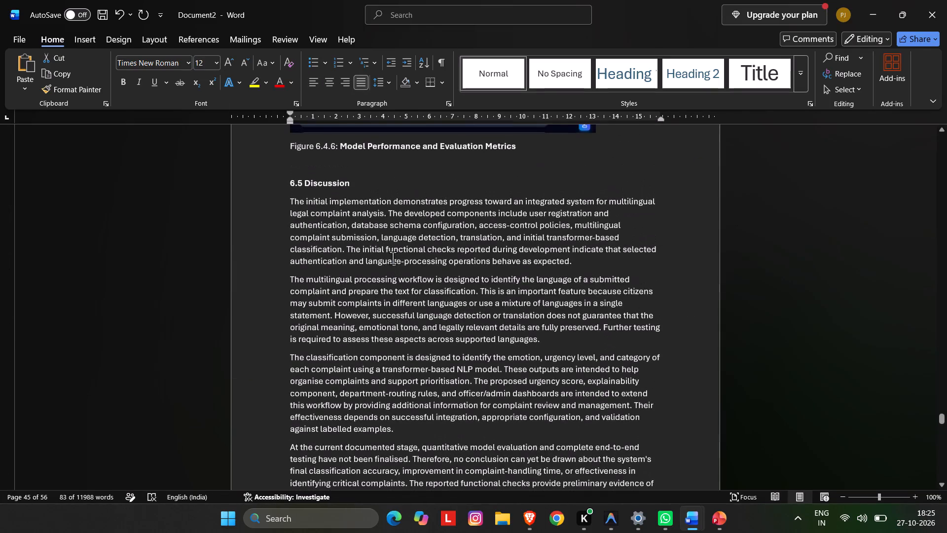
scroll(297, 152, up, 2)
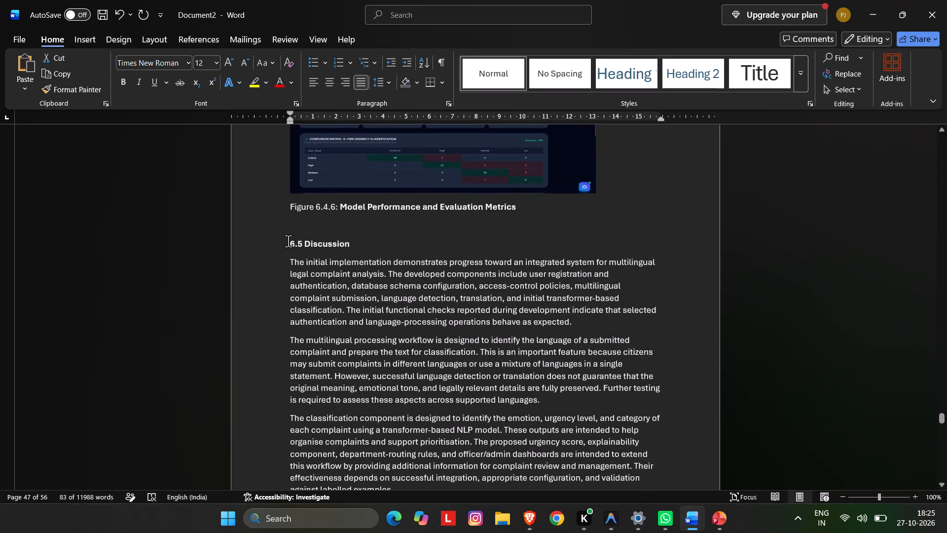
click(291, 242)
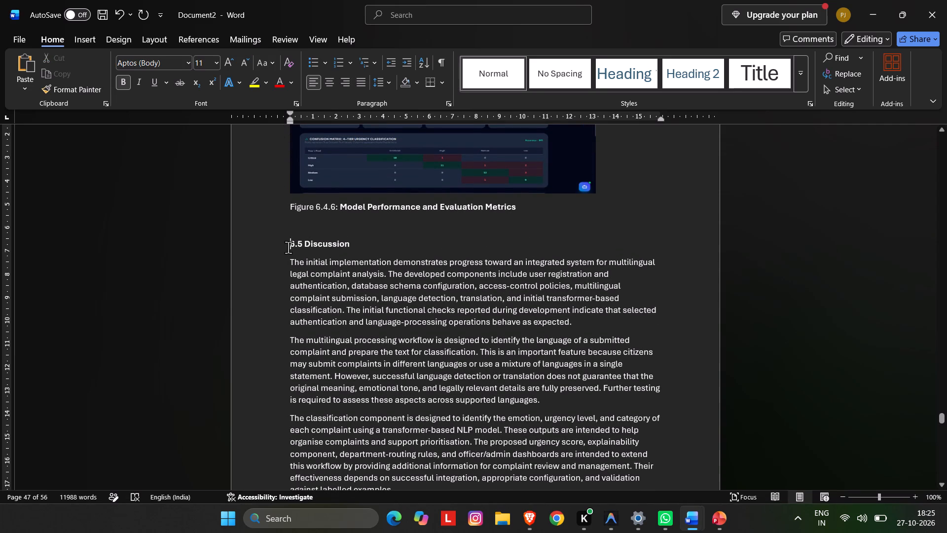
drag(288, 247, 541, 488)
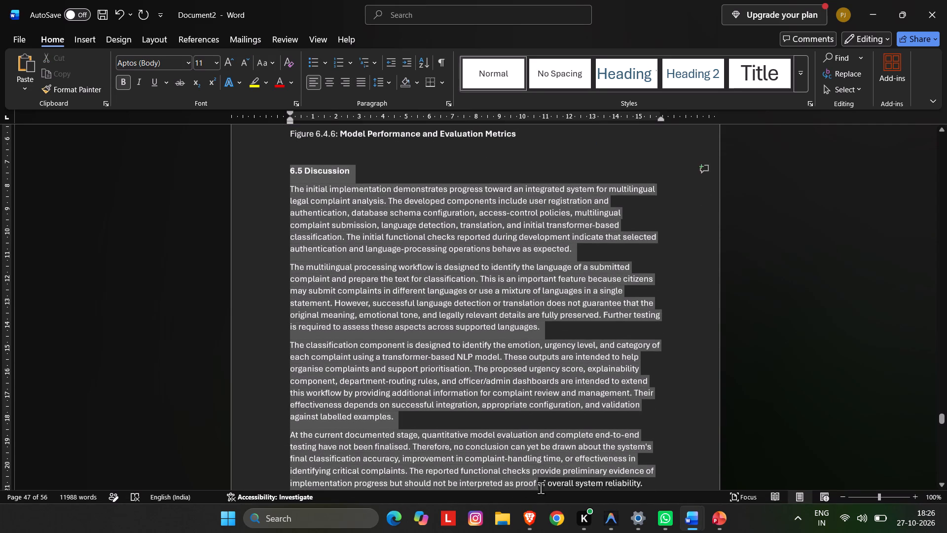
drag(541, 488, 586, 350)
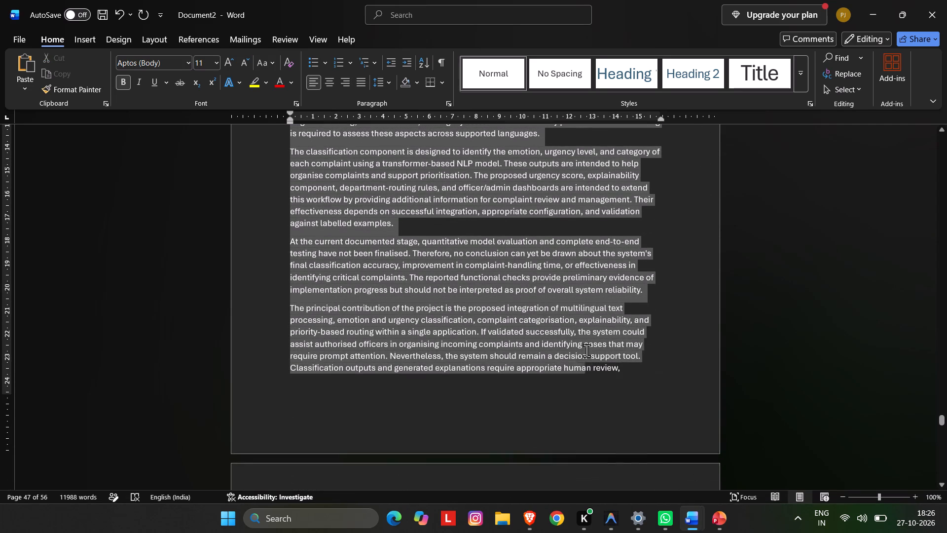
drag(586, 350, 635, 368)
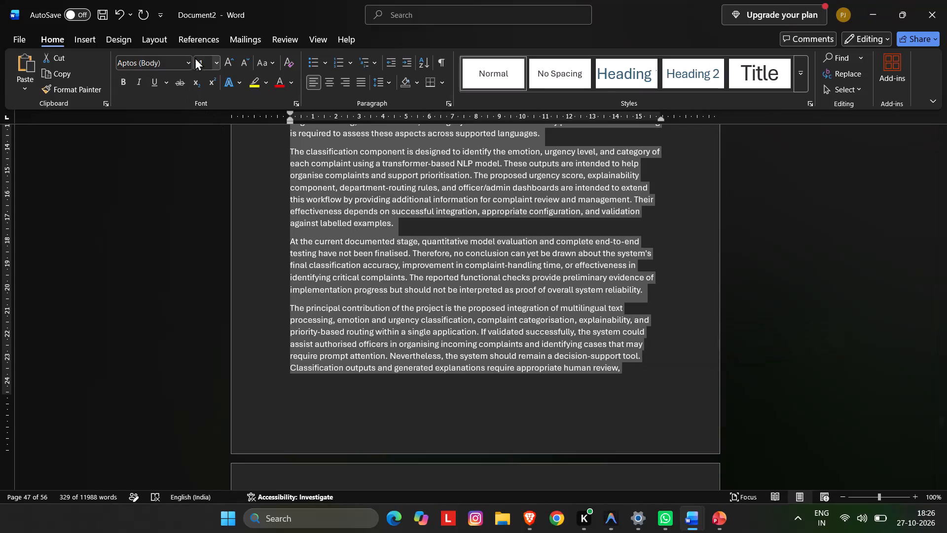
click(187, 61)
click(175, 145)
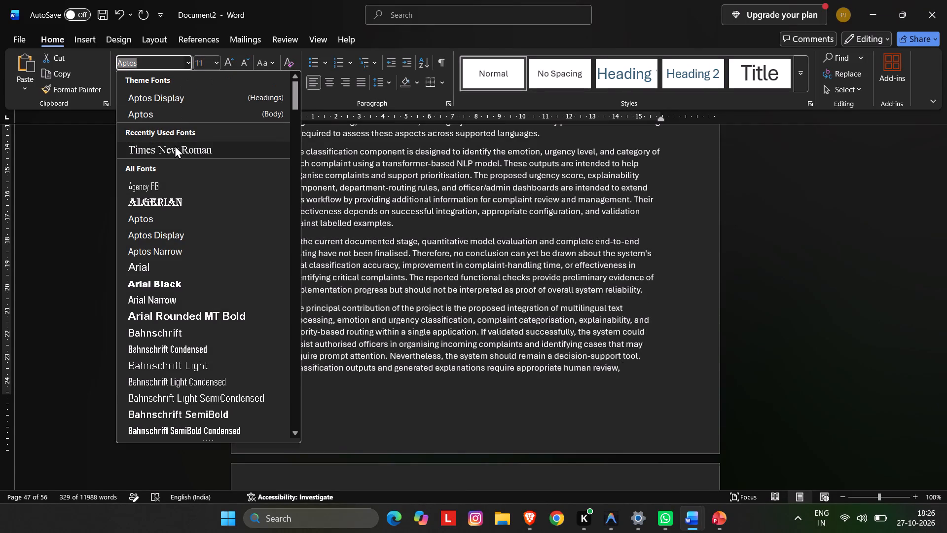
click(216, 60)
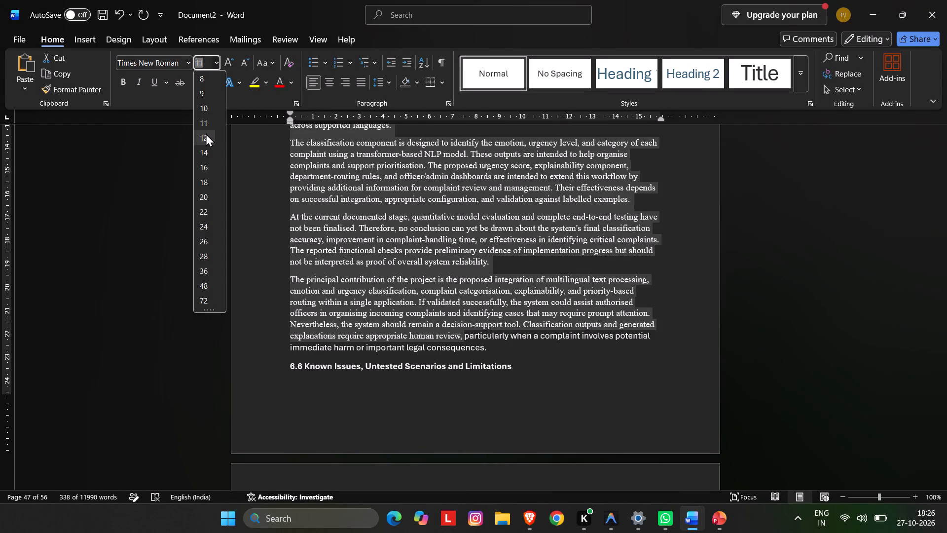
click(206, 135)
click(360, 81)
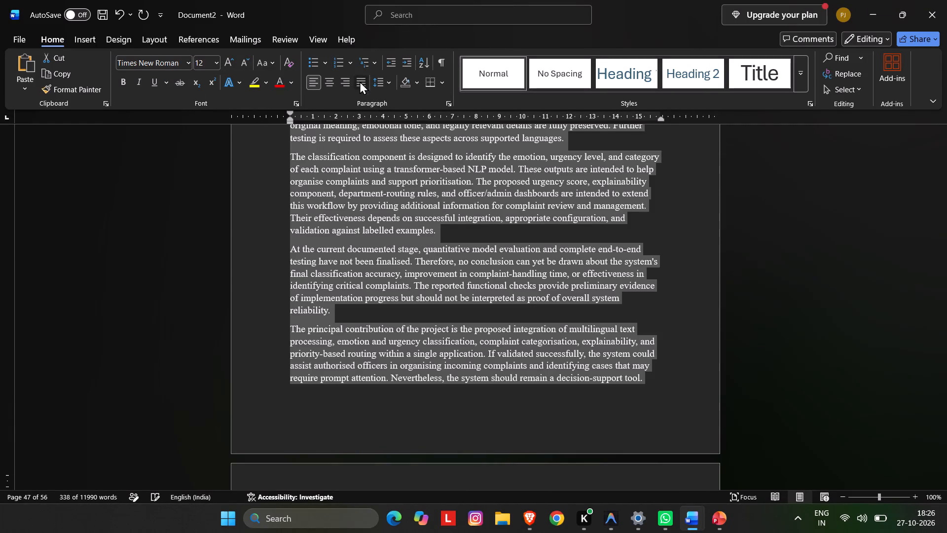
click(388, 79)
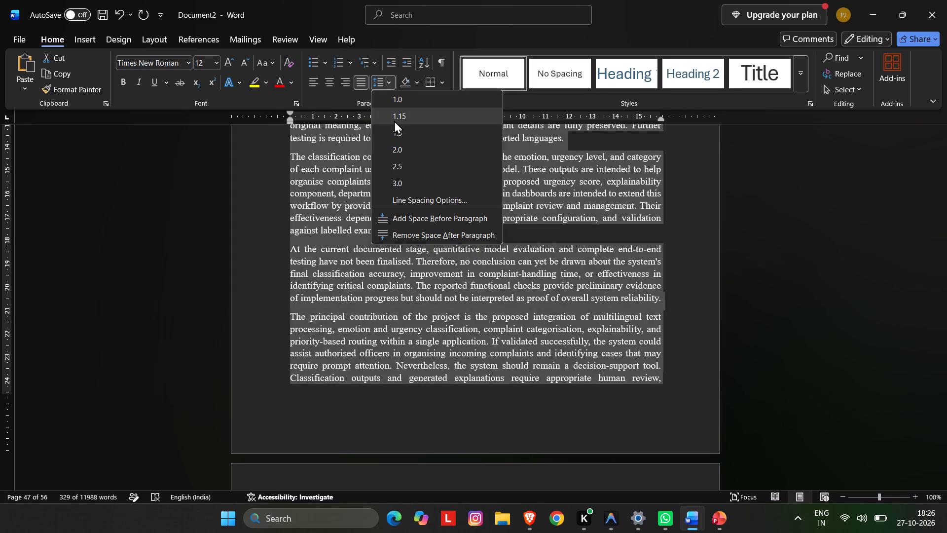
click(398, 127)
Format everything from the rest of the 6.5 paragraph through the Table III.1 caption in Times New Roman, size 12, justified, 1.5 line spacing.
scroll(360, 243, down, 9)
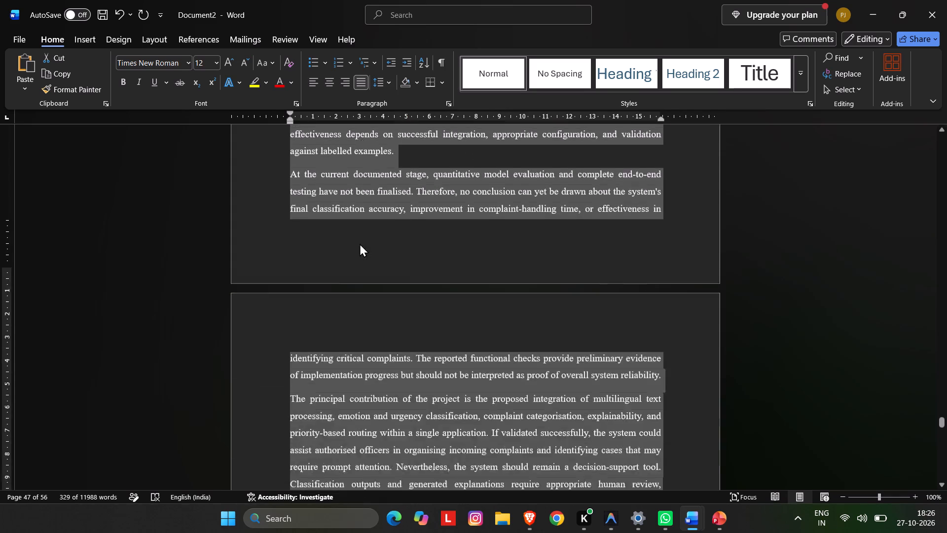
scroll(360, 243, down, 2)
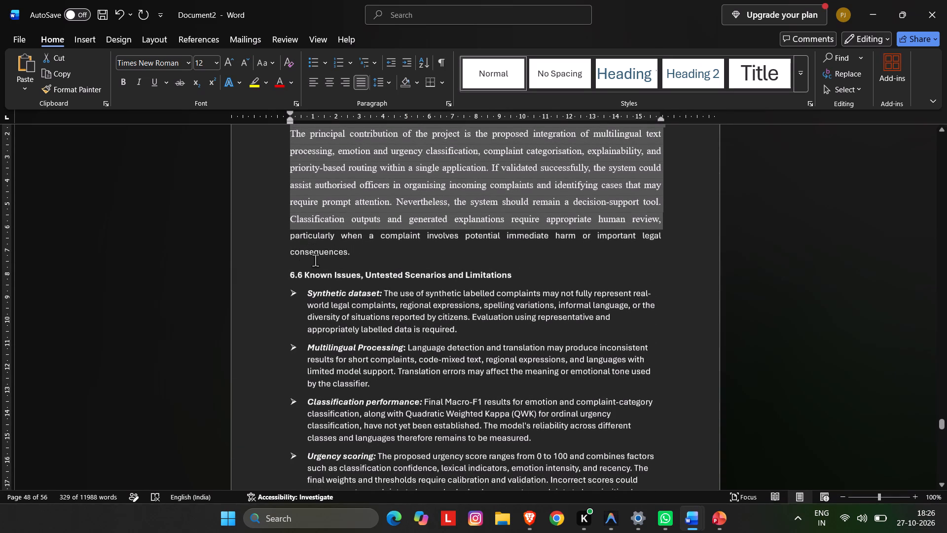
drag(288, 240, 399, 478)
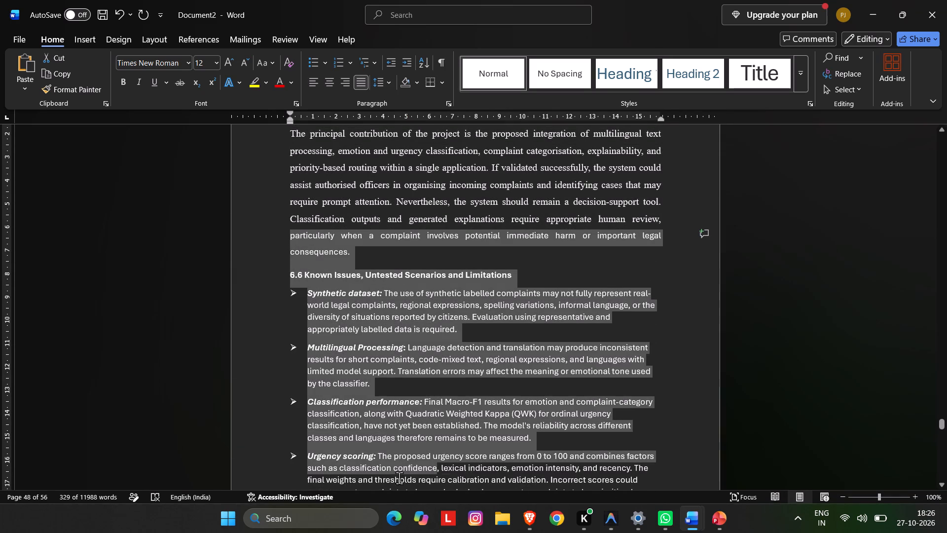
drag(399, 478, 502, 414)
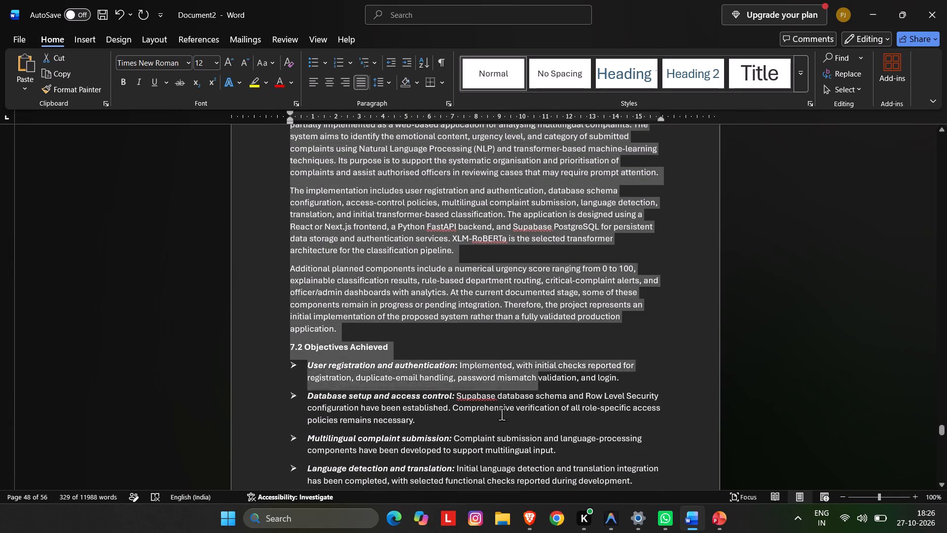
drag(502, 414, 506, 490)
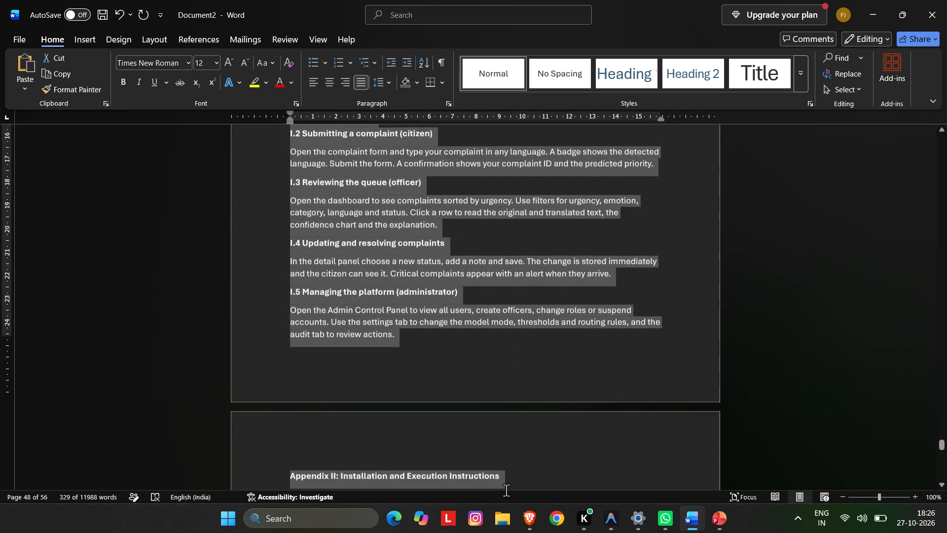
drag(506, 490, 502, 259)
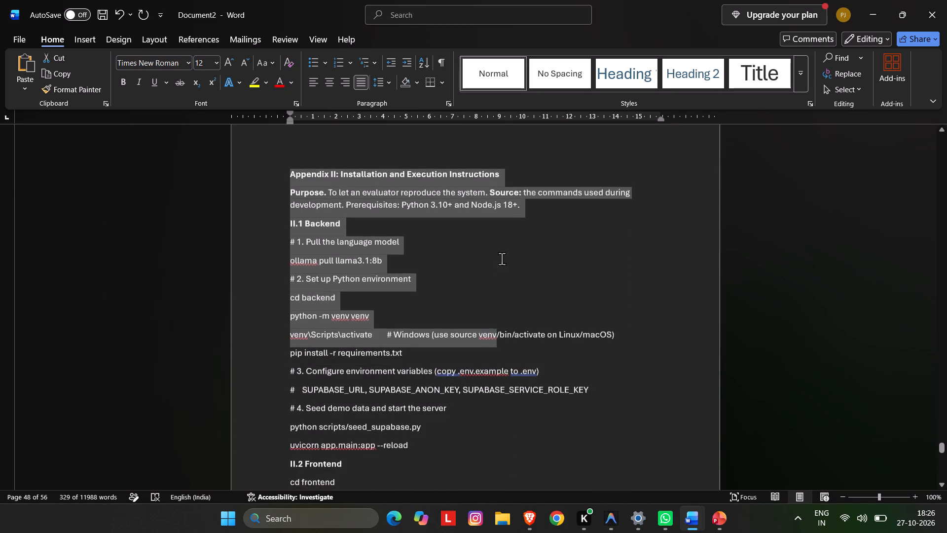
drag(502, 259, 516, 313)
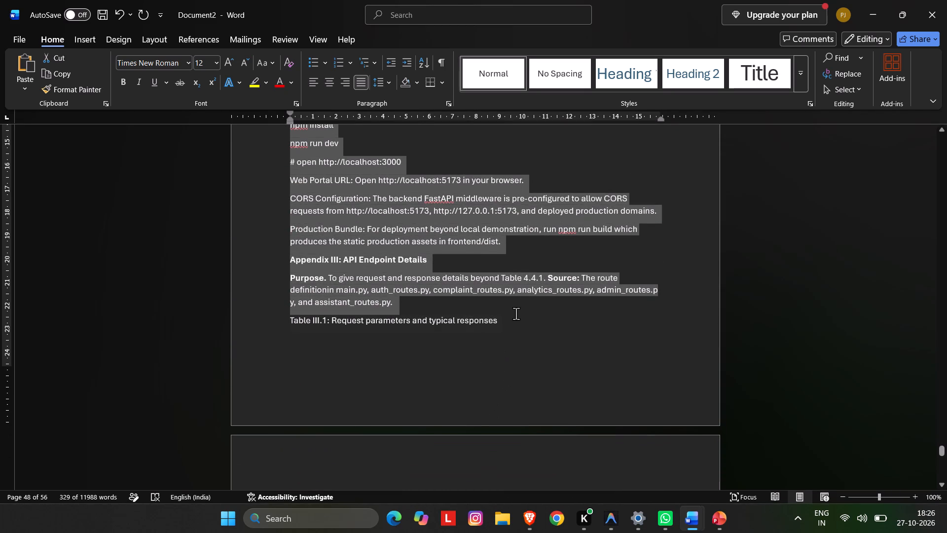
drag(516, 313, 520, 320)
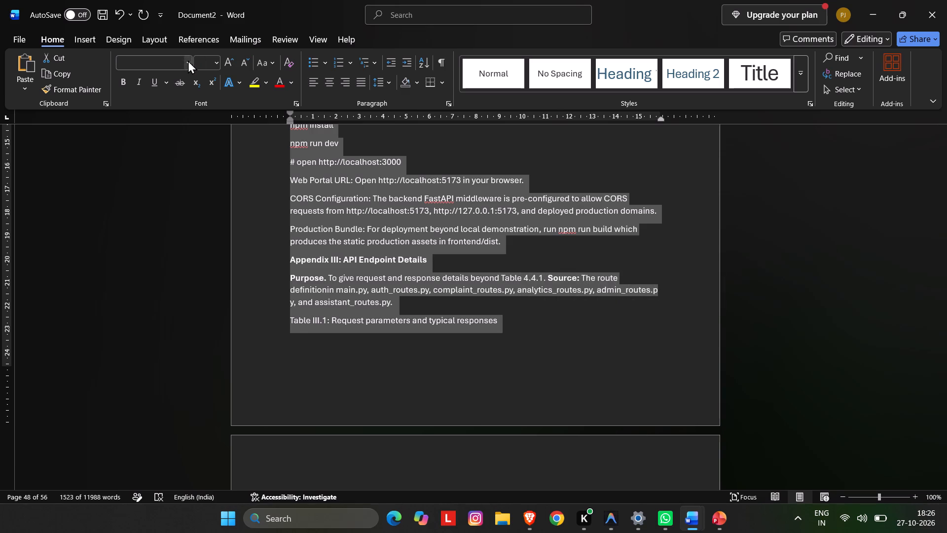
click(188, 60)
click(182, 153)
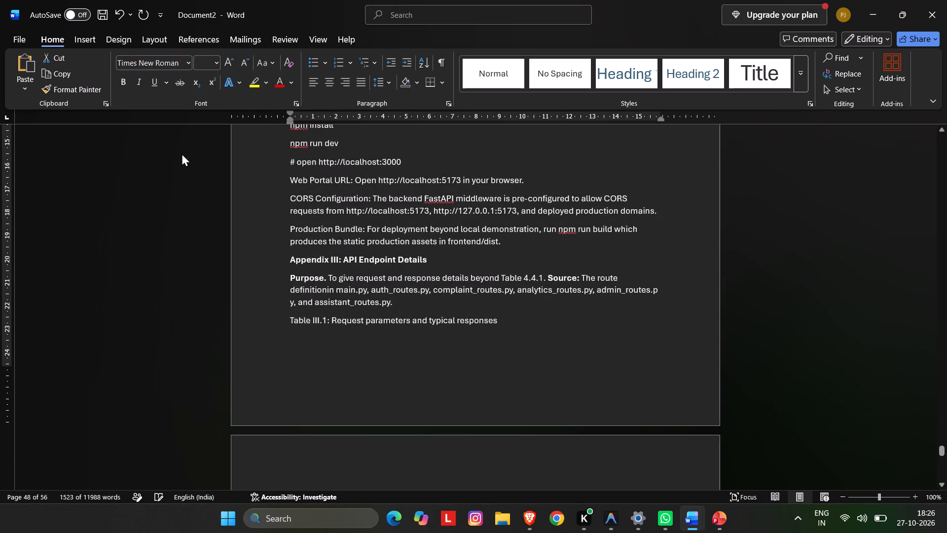
click(217, 59)
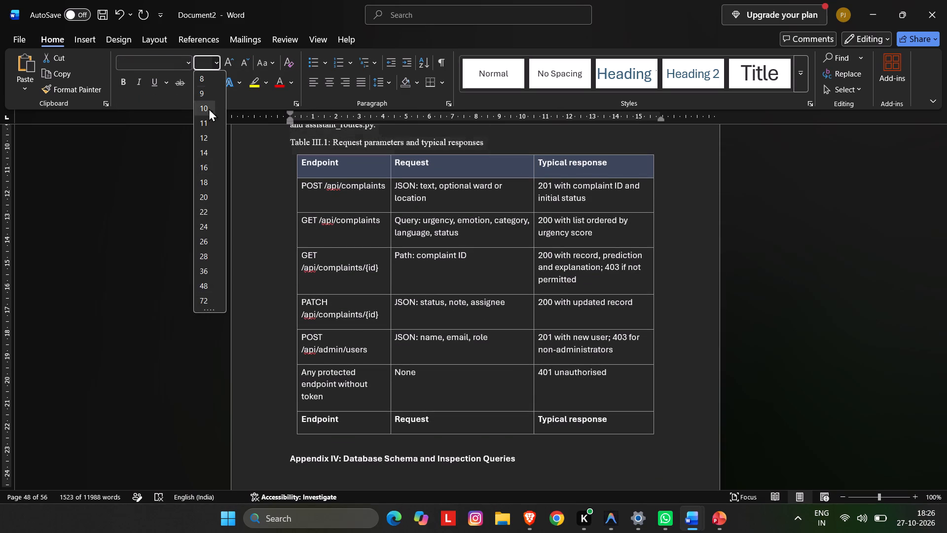
click(214, 135)
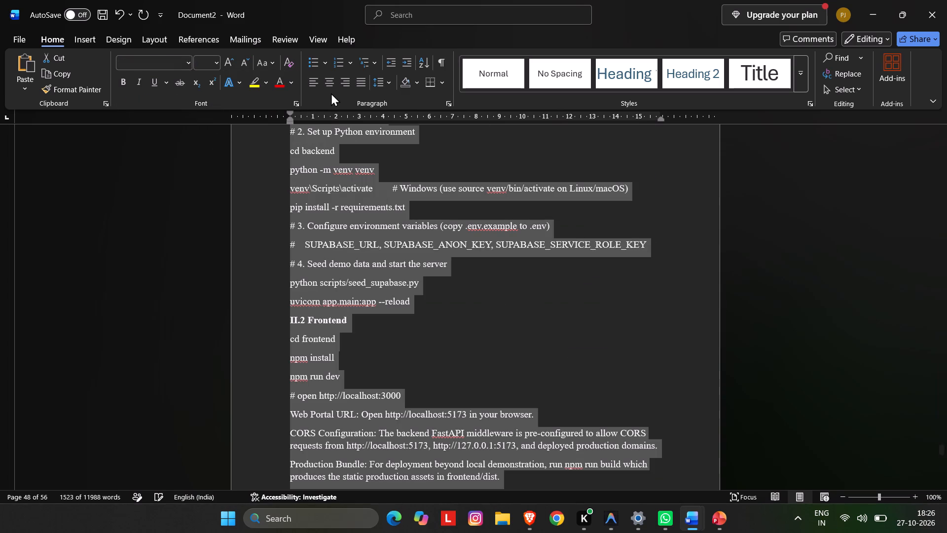
click(360, 83)
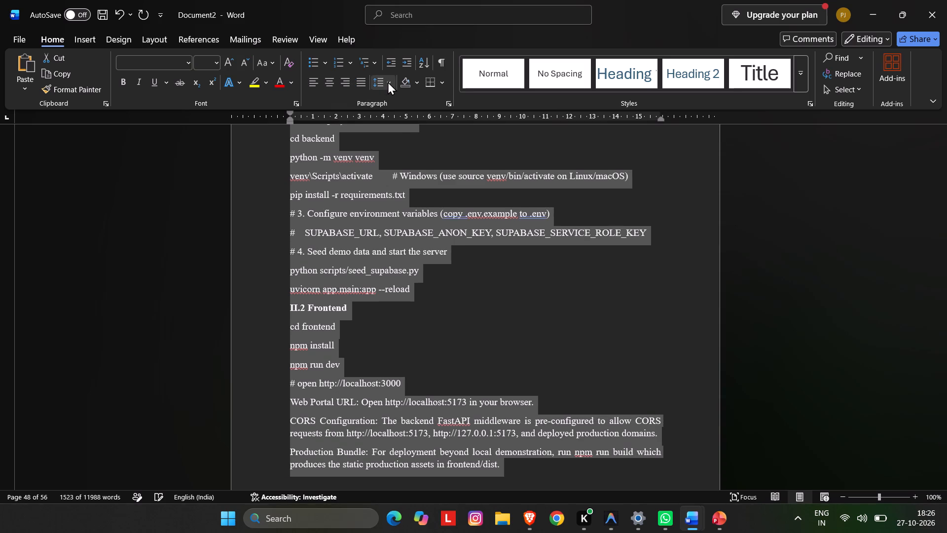
click(389, 81)
click(391, 126)
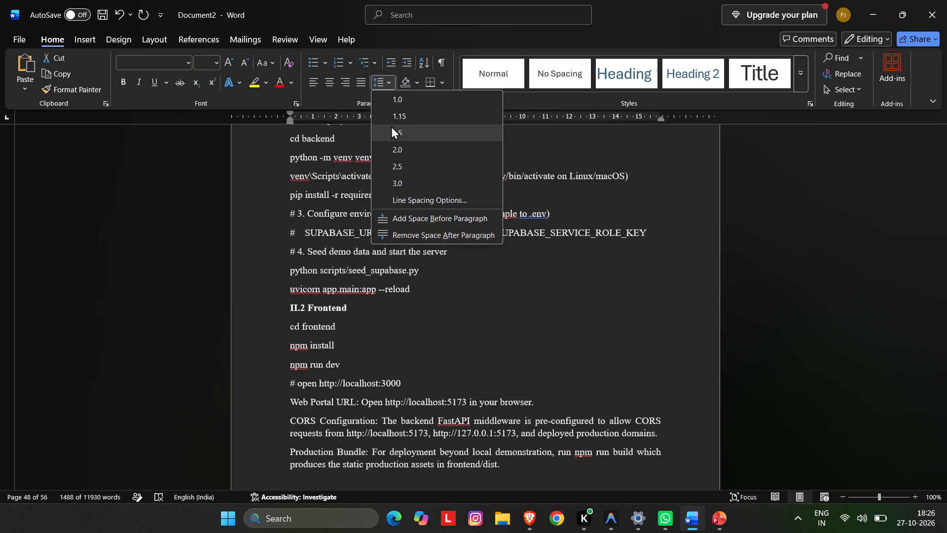
Format the whole request parameters and typical responses table (Table III.1) in Times New Roman, size 12, justified, with 1.5 line spacing.
scroll(368, 312, down, 17)
scroll(368, 312, up, 3)
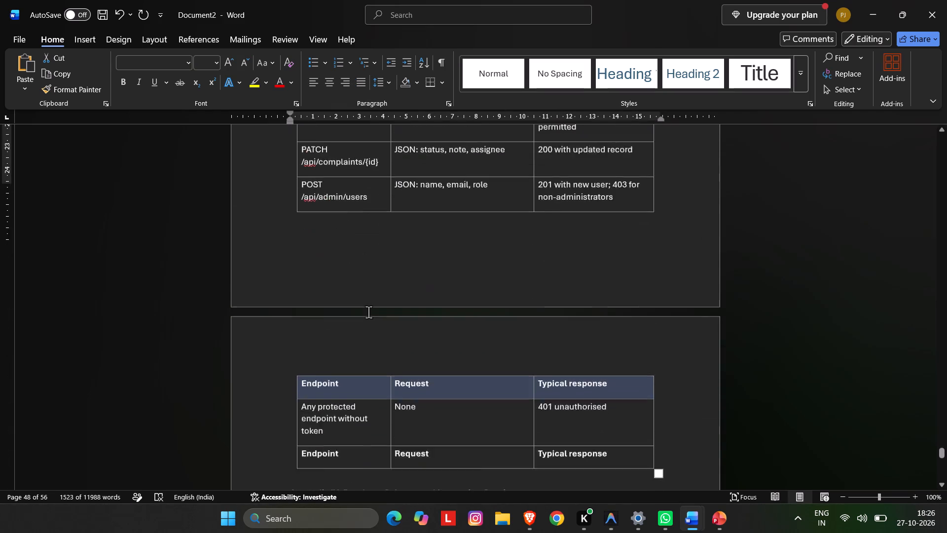
scroll(368, 312, up, 4)
scroll(368, 312, down, 14)
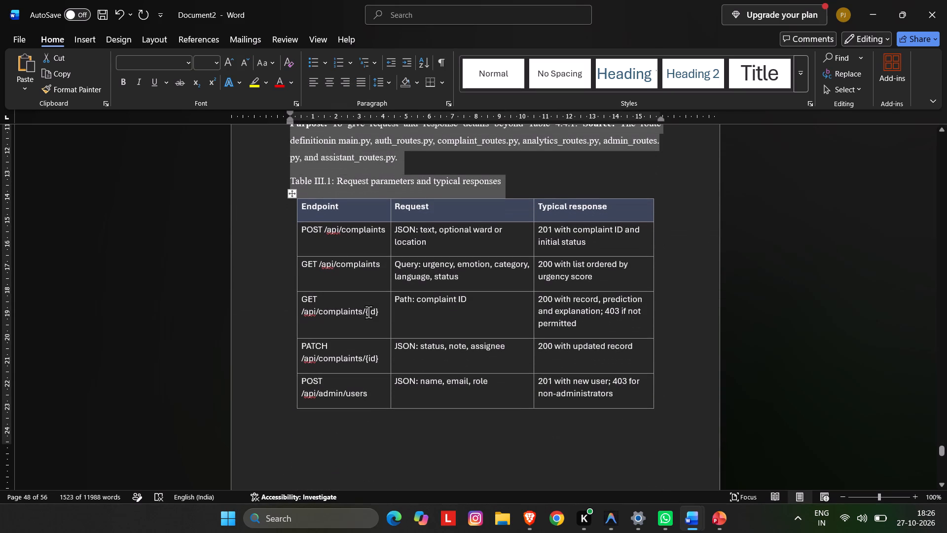
drag(304, 209, 435, 532)
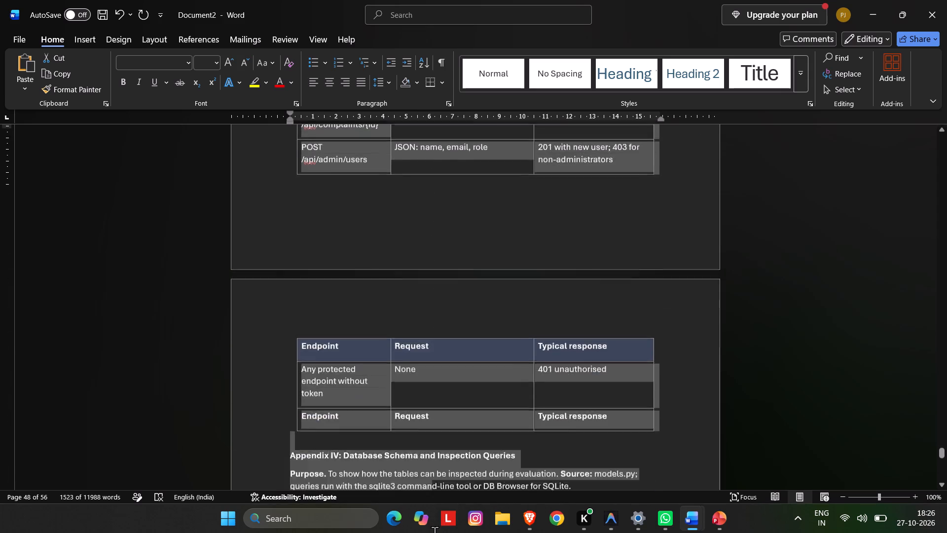
drag(435, 532, 621, 177)
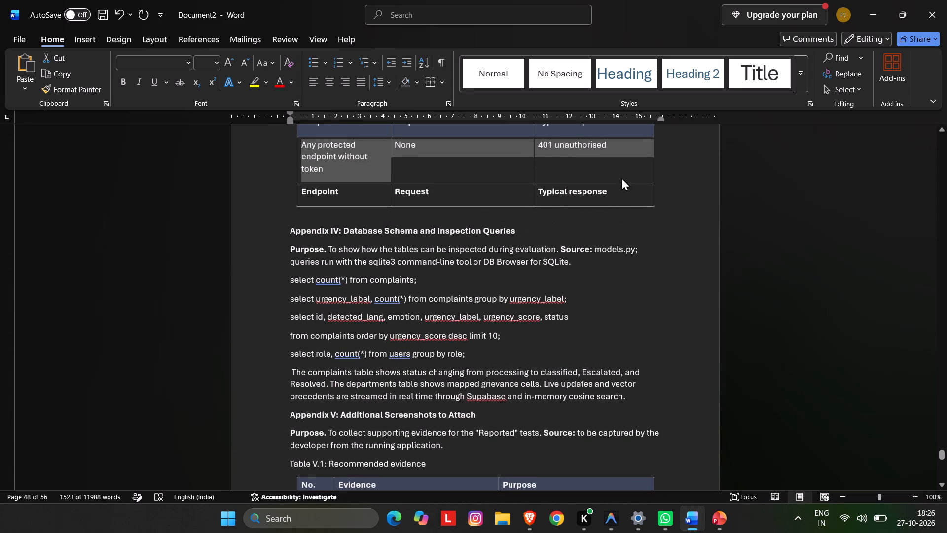
drag(621, 177, 611, 197)
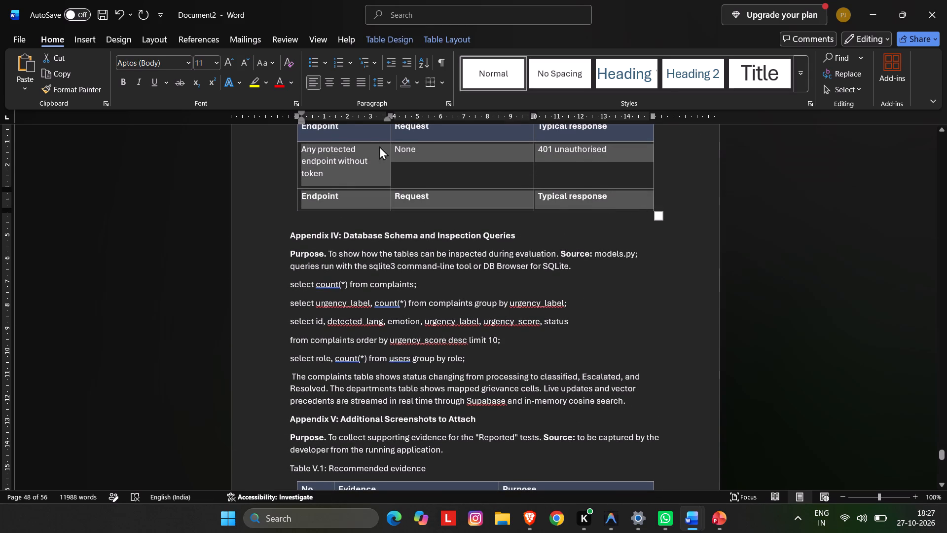
click(187, 64)
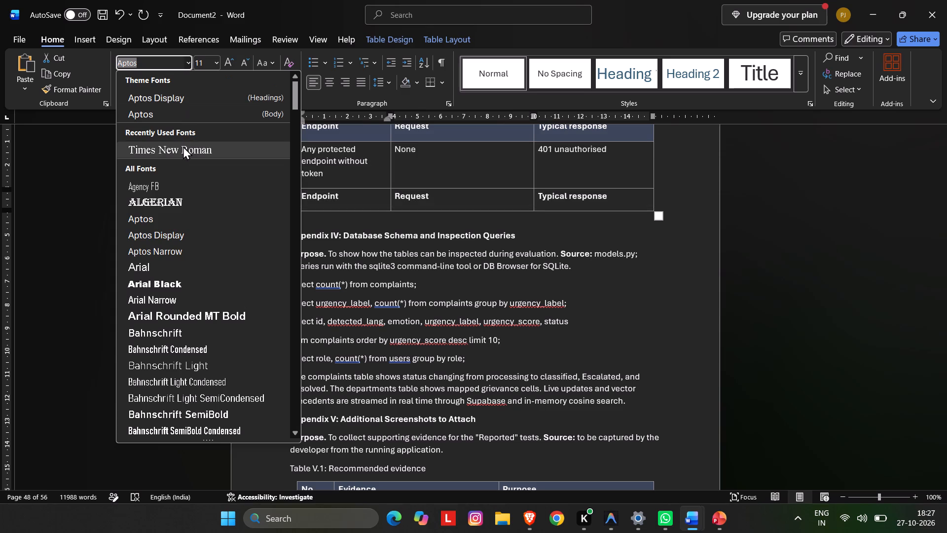
click(183, 147)
click(215, 63)
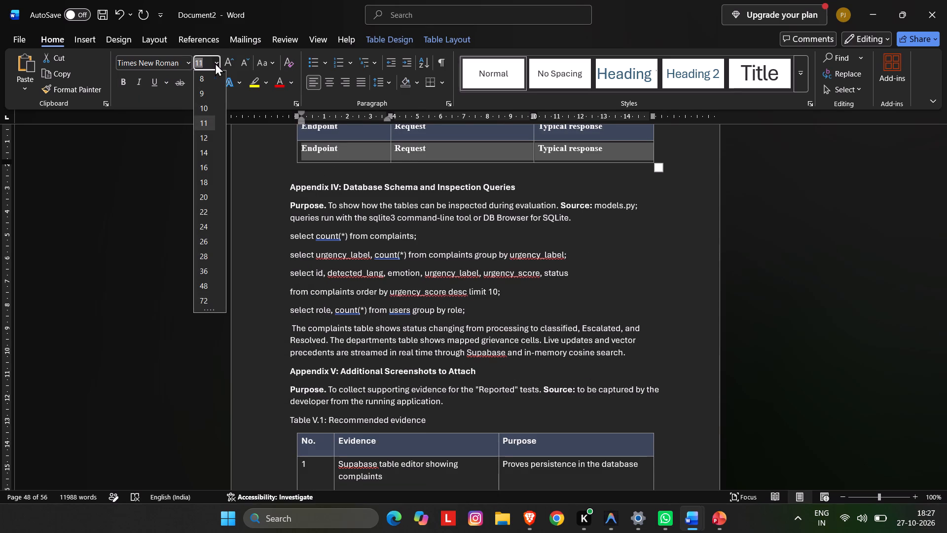
click(205, 136)
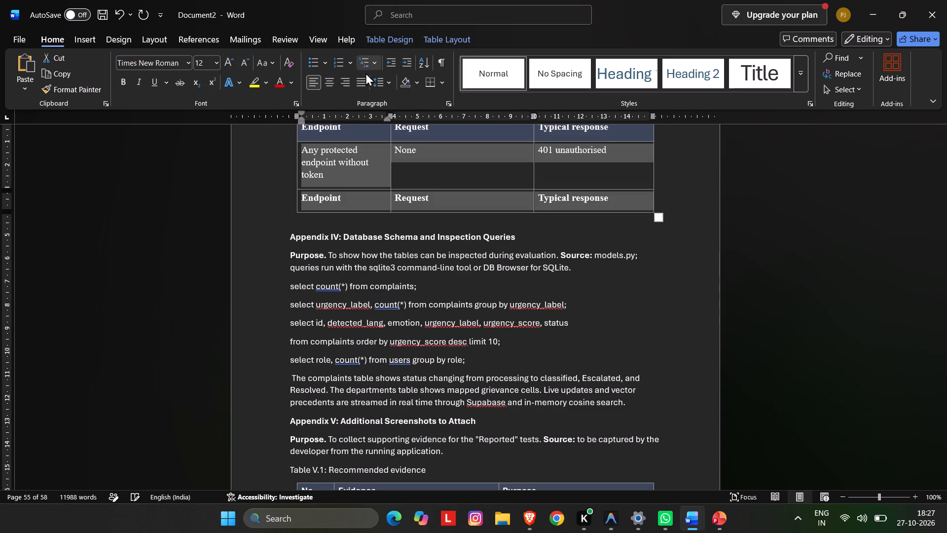
click(360, 80)
click(384, 81)
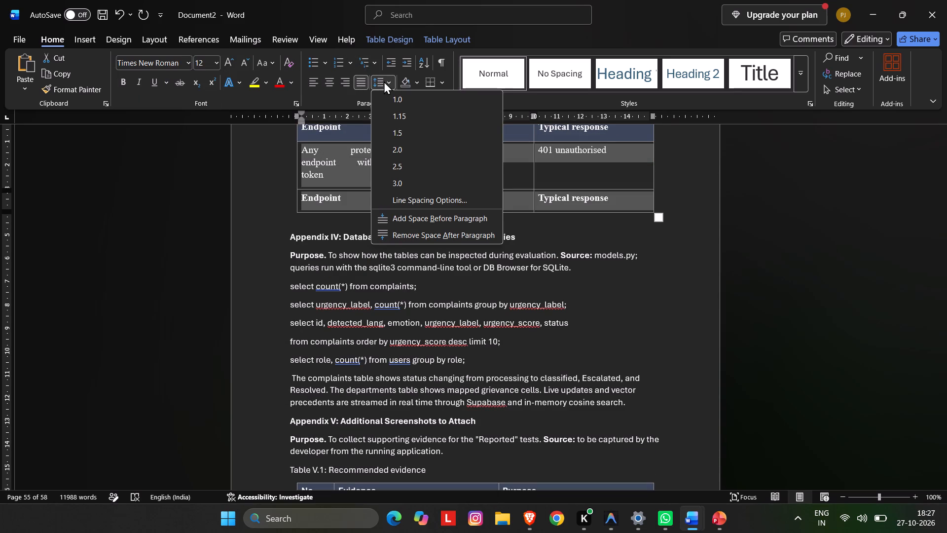
click(391, 135)
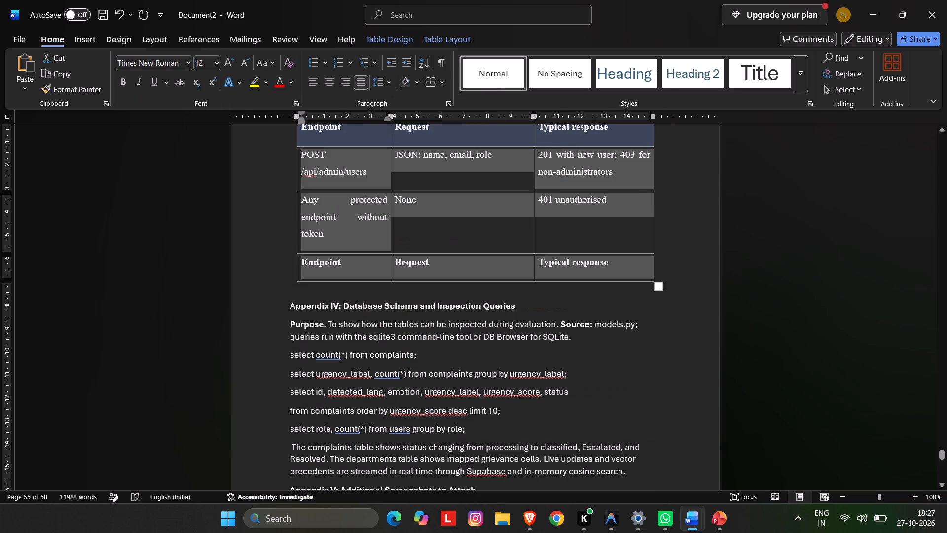
click(269, 286)
Format the text from the Appendix IV heading through the Table V.1 caption in Times New Roman, size 12, justified, with 1.5 line spacing.
scroll(269, 286, down, 2)
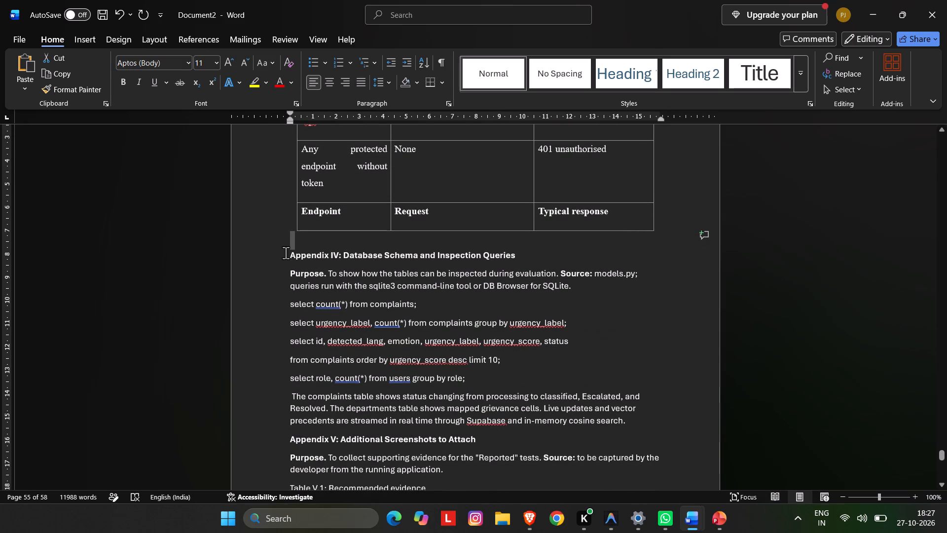
drag(289, 253, 435, 475)
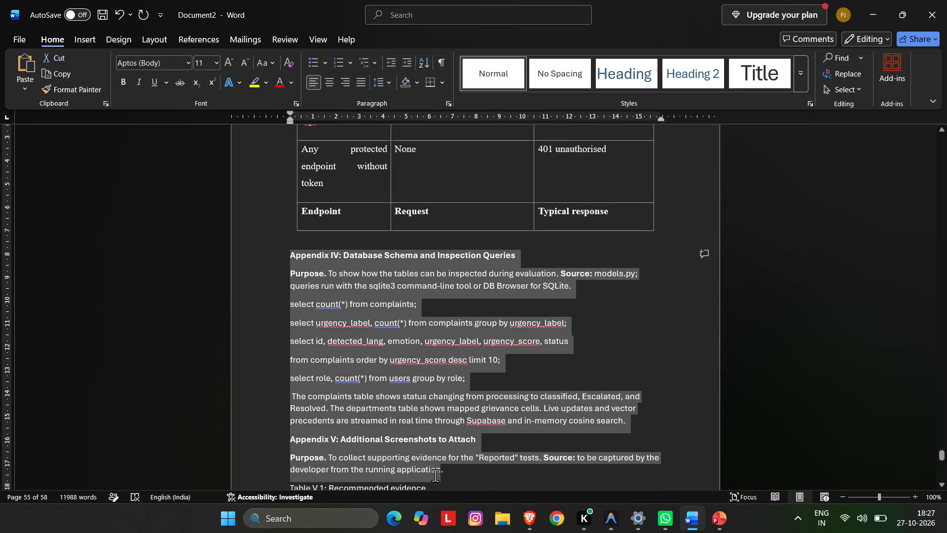
drag(435, 475, 562, 169)
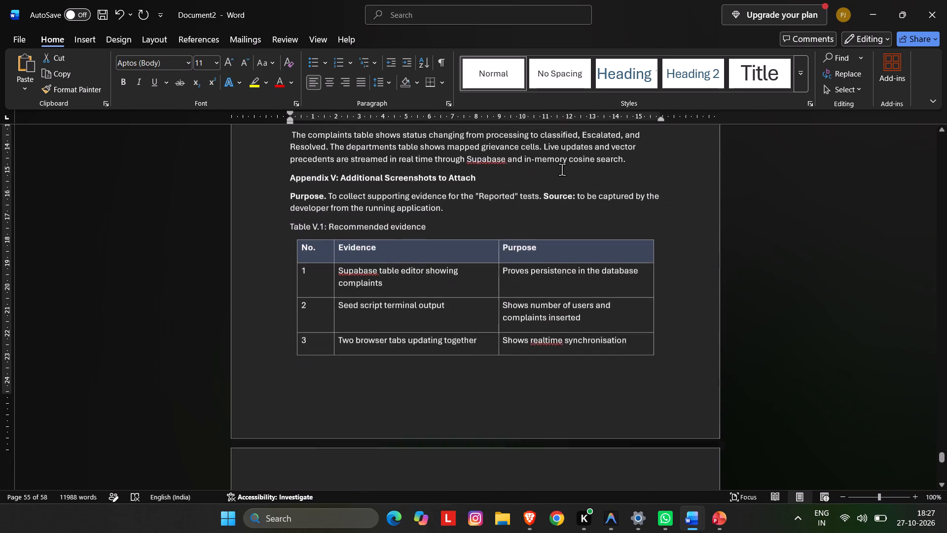
drag(562, 169, 485, 237)
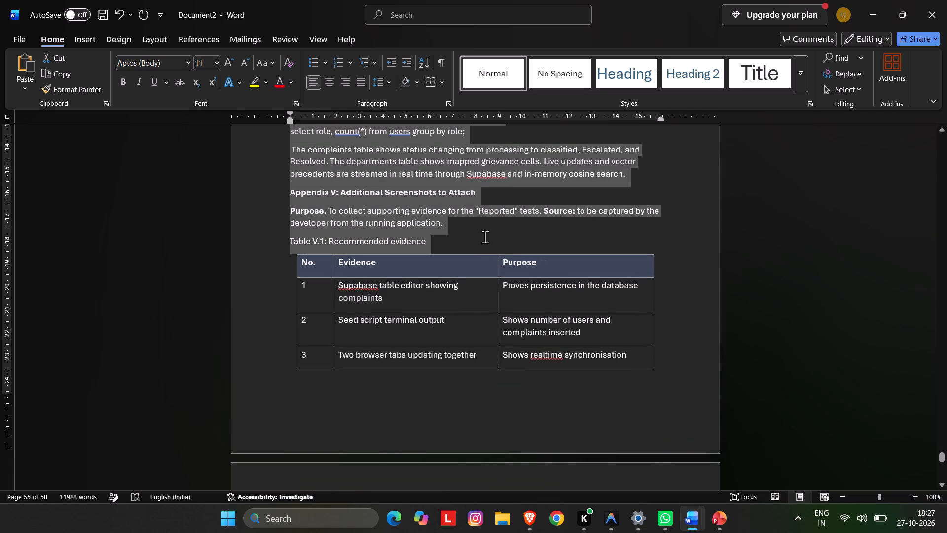
drag(485, 237, 486, 237)
click(189, 60)
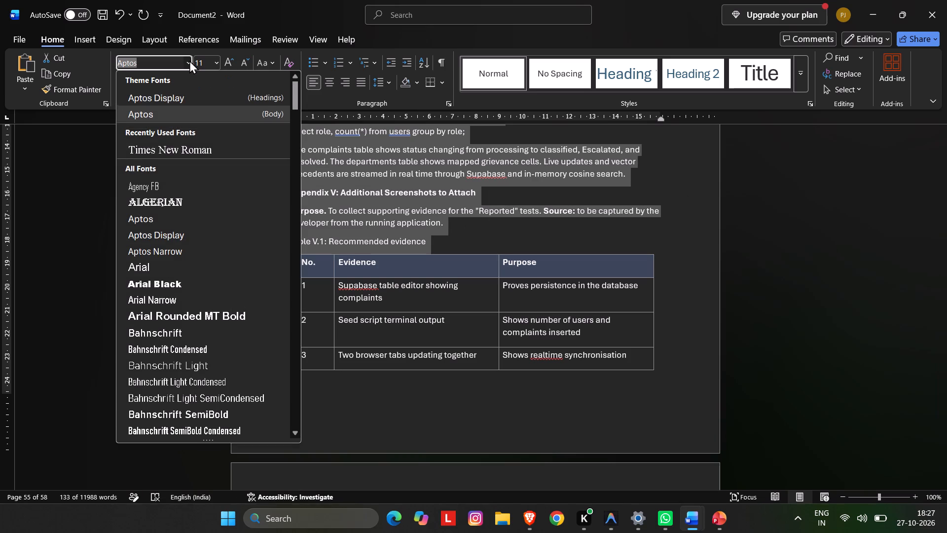
click(180, 149)
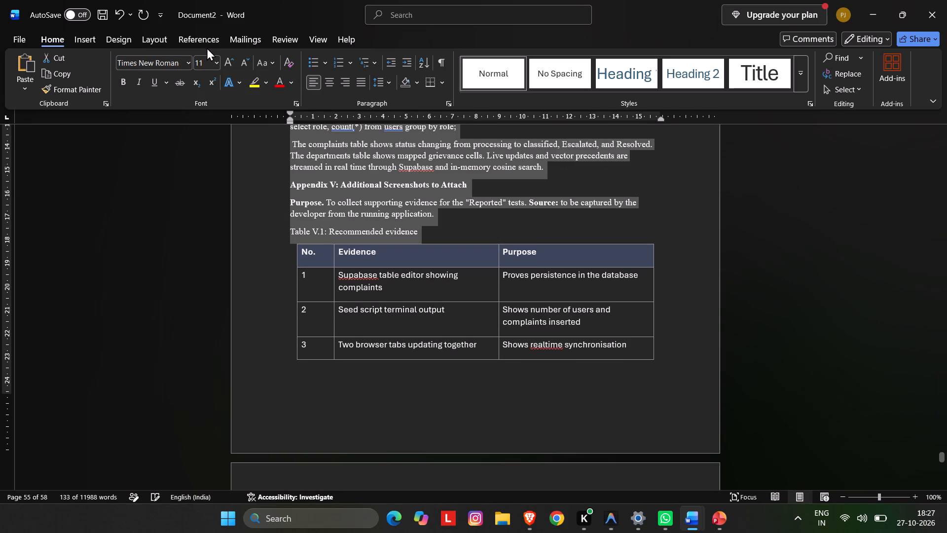
click(215, 57)
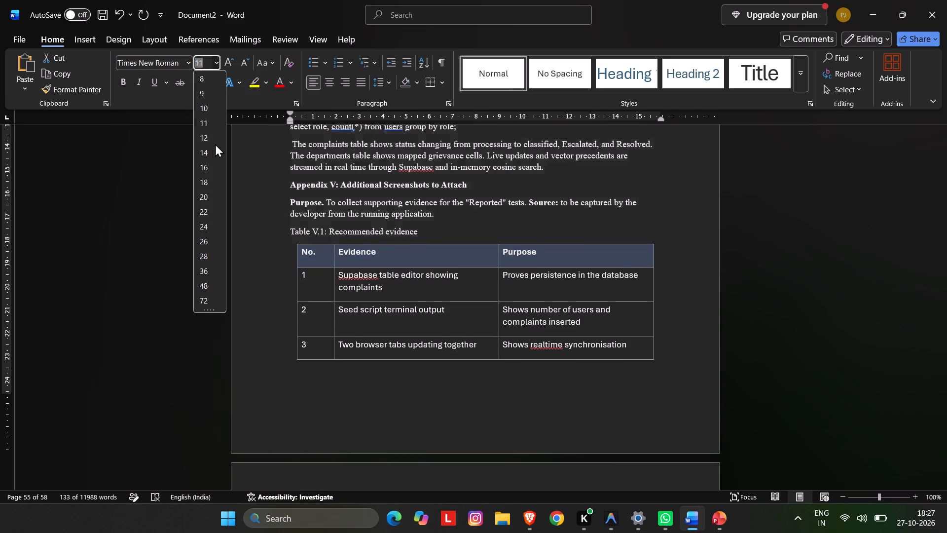
click(210, 137)
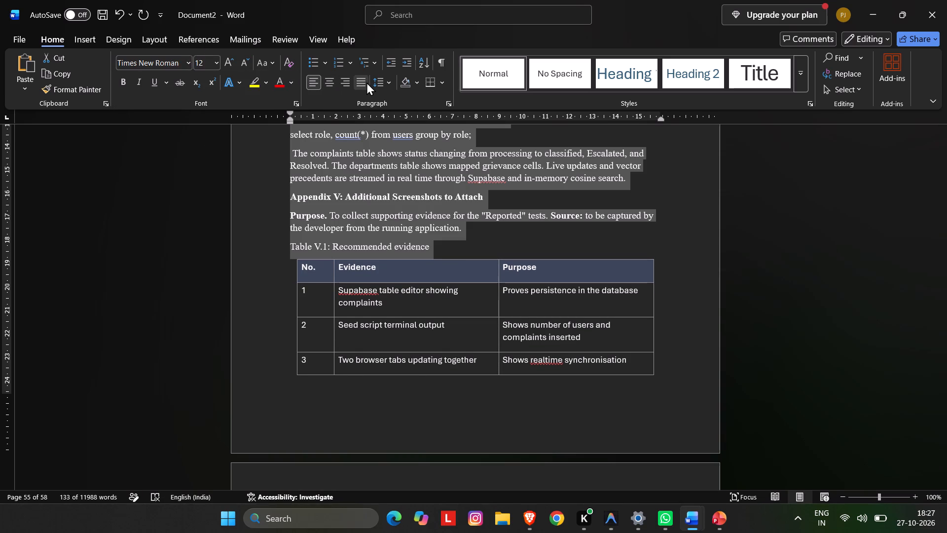
click(359, 84)
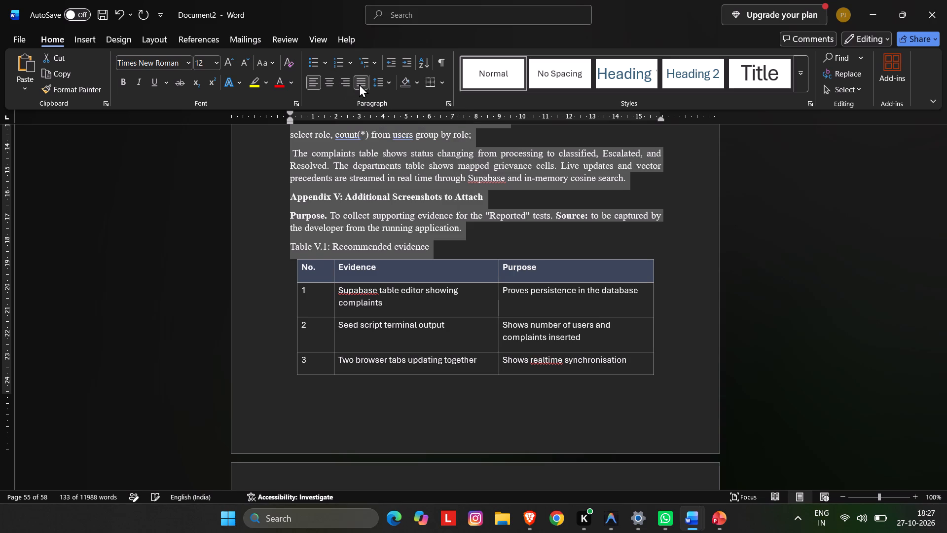
click(389, 86)
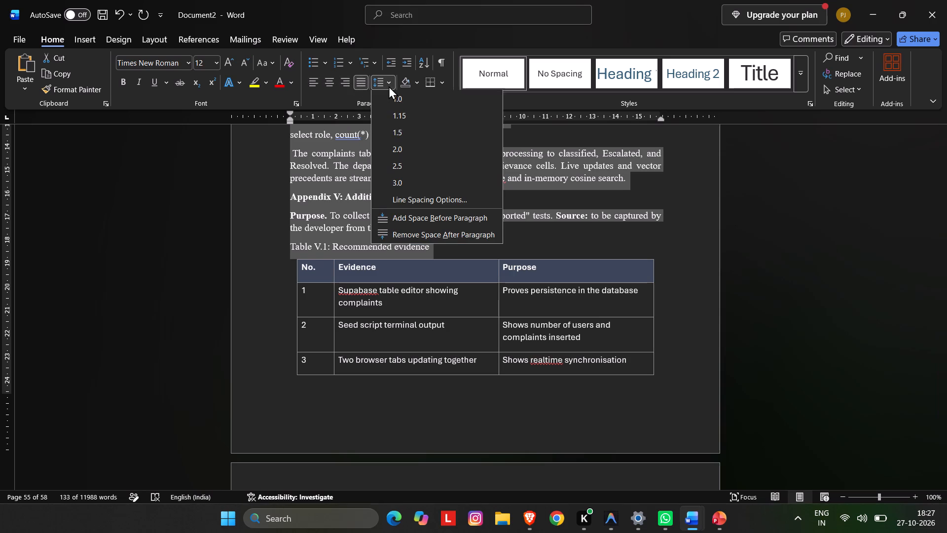
click(403, 133)
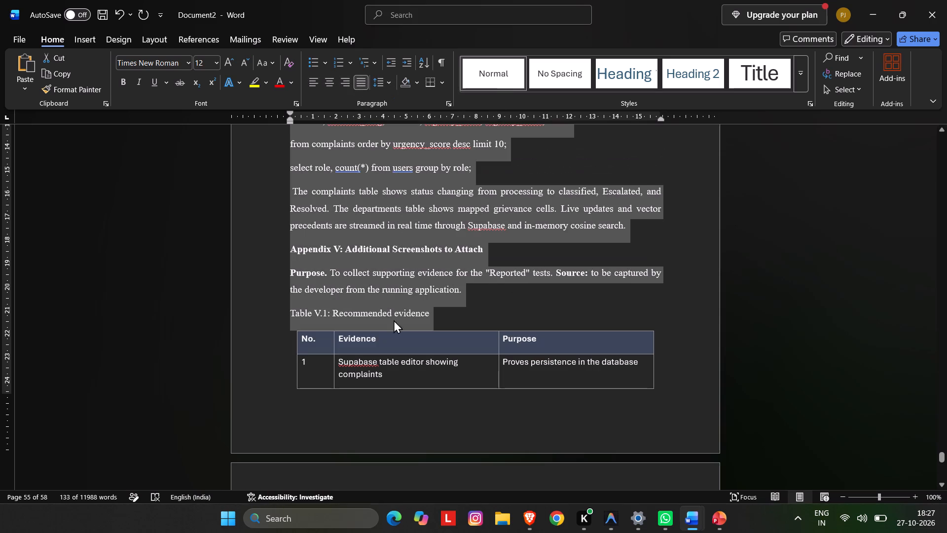
Format the whole recommended evidence table (Table V.1) in Times New Roman, size 12, justified, with 1.5 line spacing.
scroll(386, 408, down, 2)
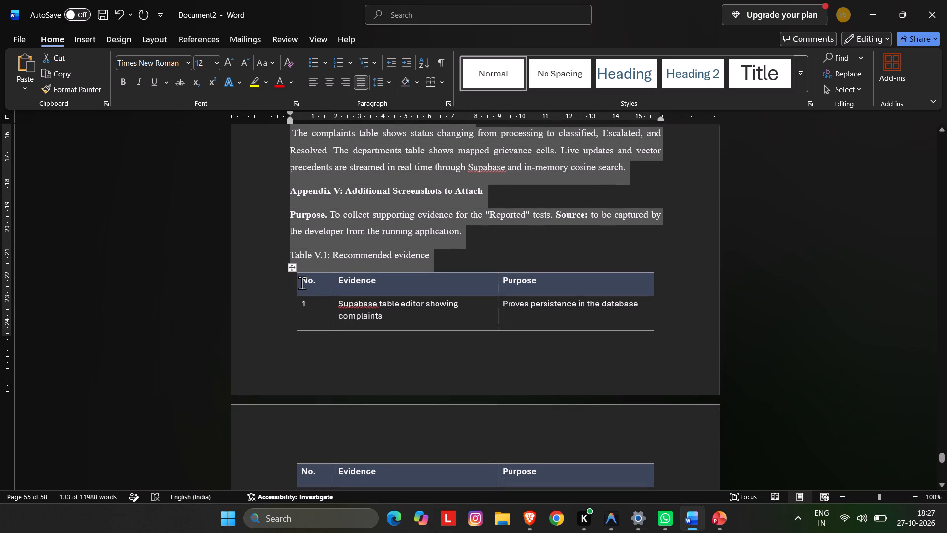
drag(302, 283, 440, 504)
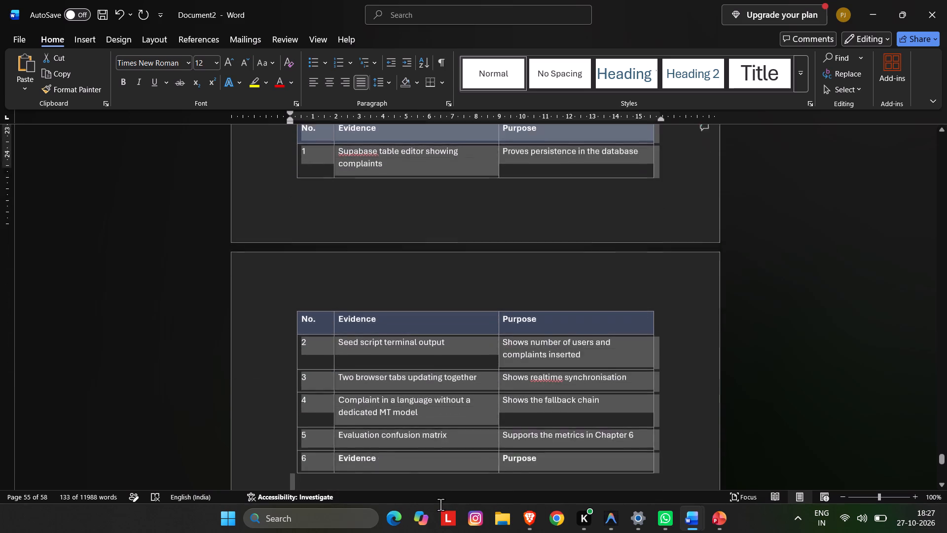
drag(440, 504, 543, 344)
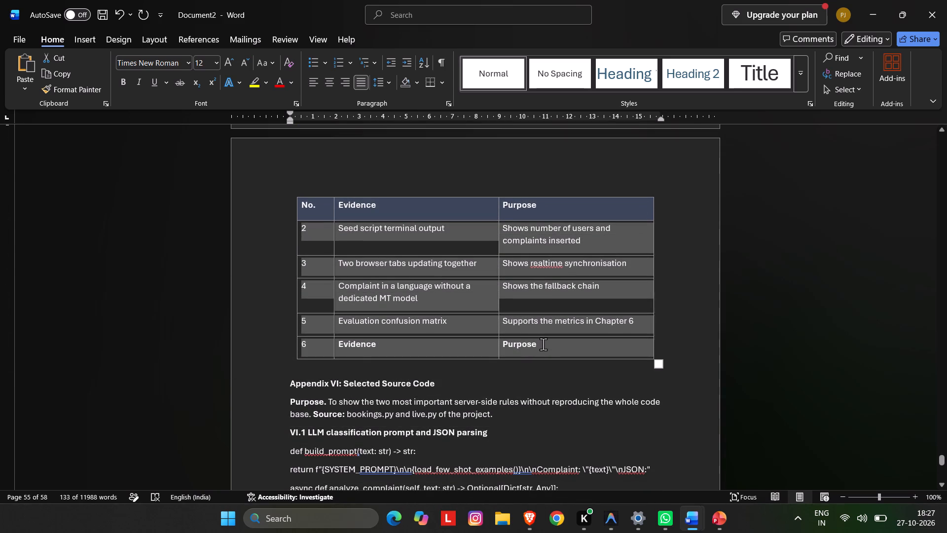
click(187, 61)
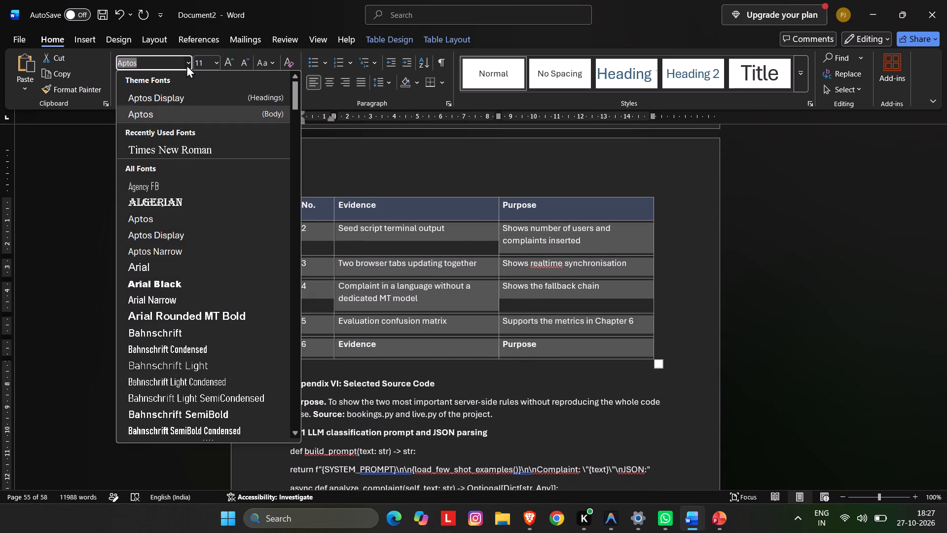
click(176, 150)
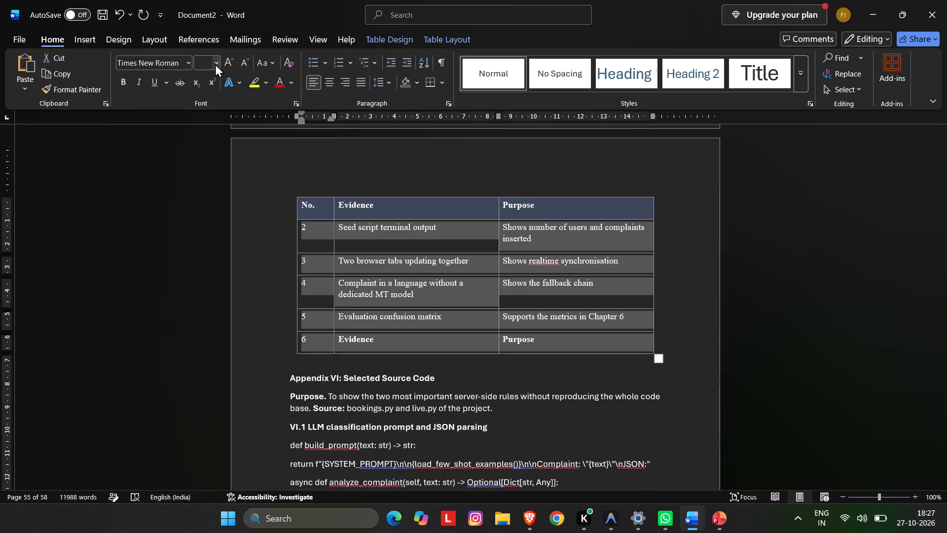
click(215, 64)
click(209, 134)
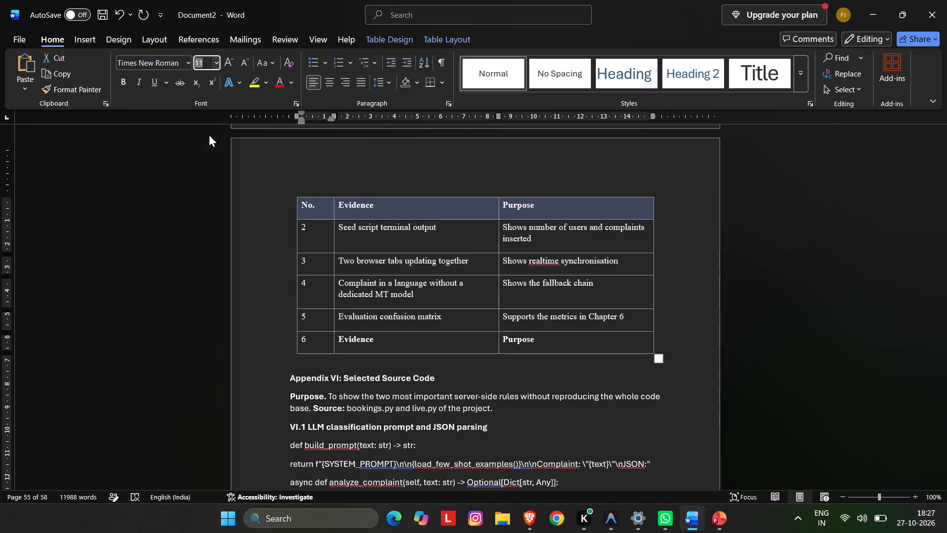
click(363, 82)
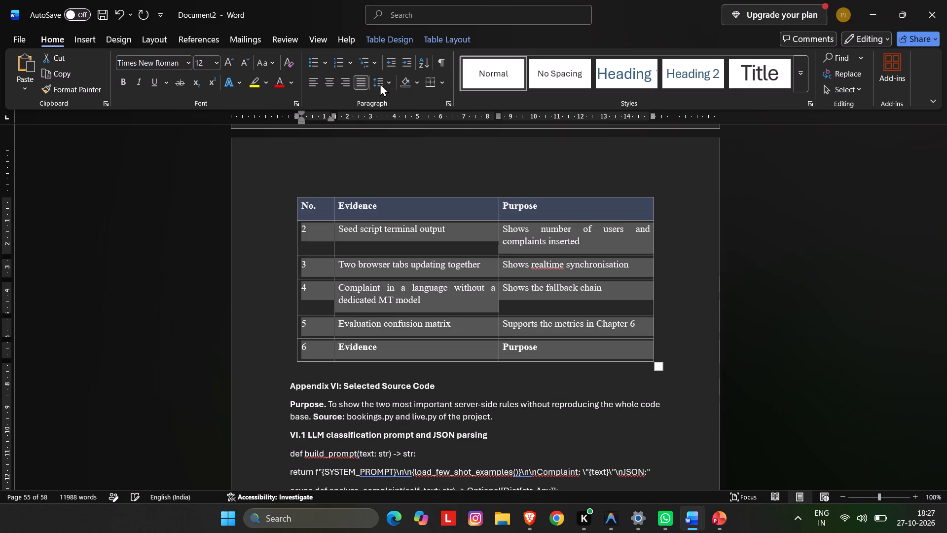
click(388, 84)
click(393, 132)
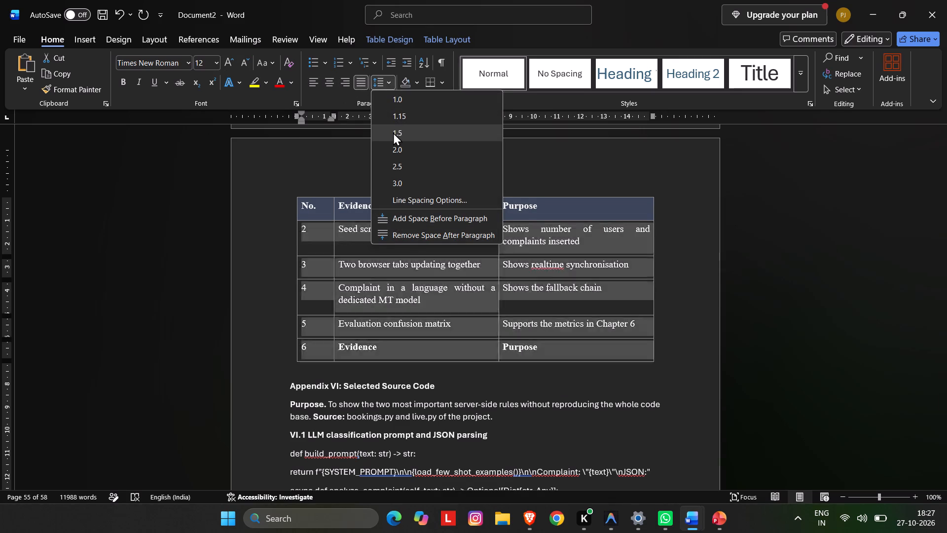
Format everything from the Appendix VI heading through reference [27] in Times New Roman, size 12, justified, with 1.5 line spacing.
scroll(279, 402, down, 7)
scroll(279, 402, up, 1)
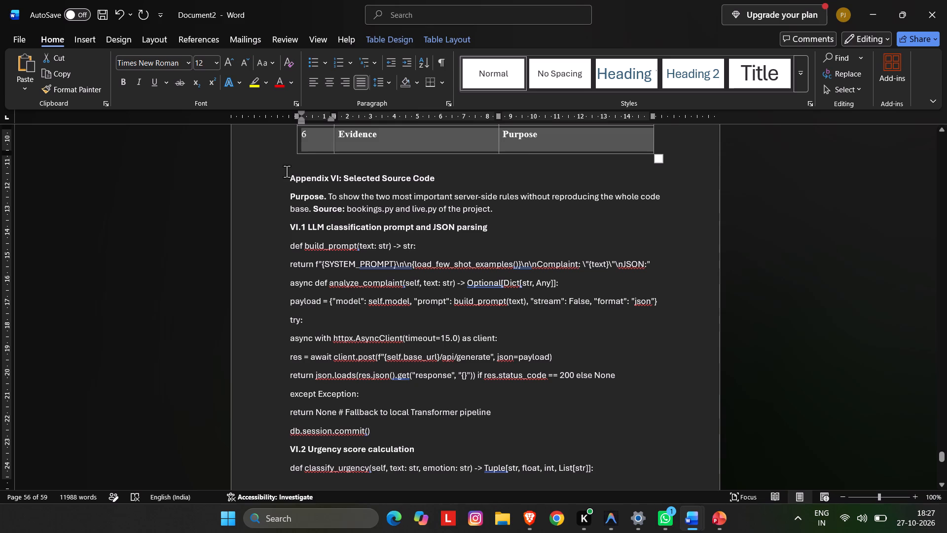
drag(287, 171, 546, 478)
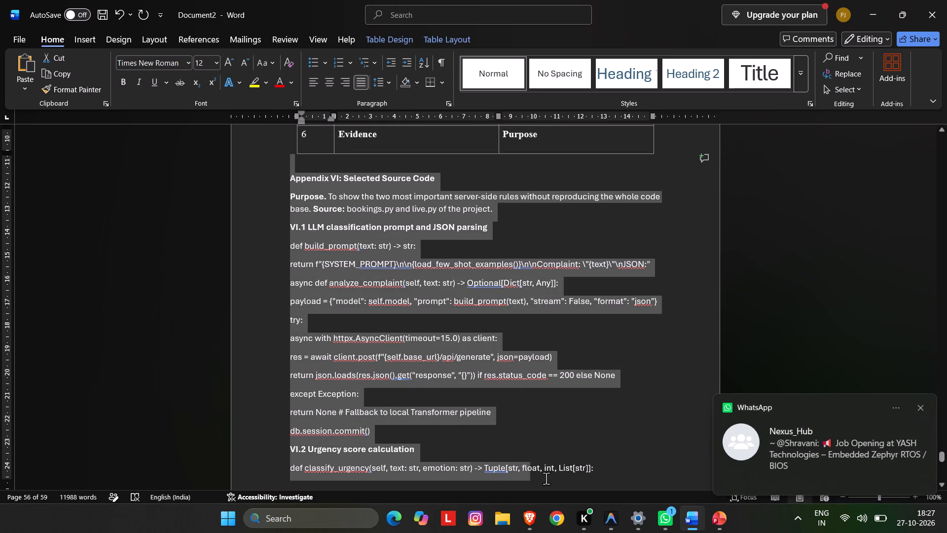
drag(546, 478, 553, 484)
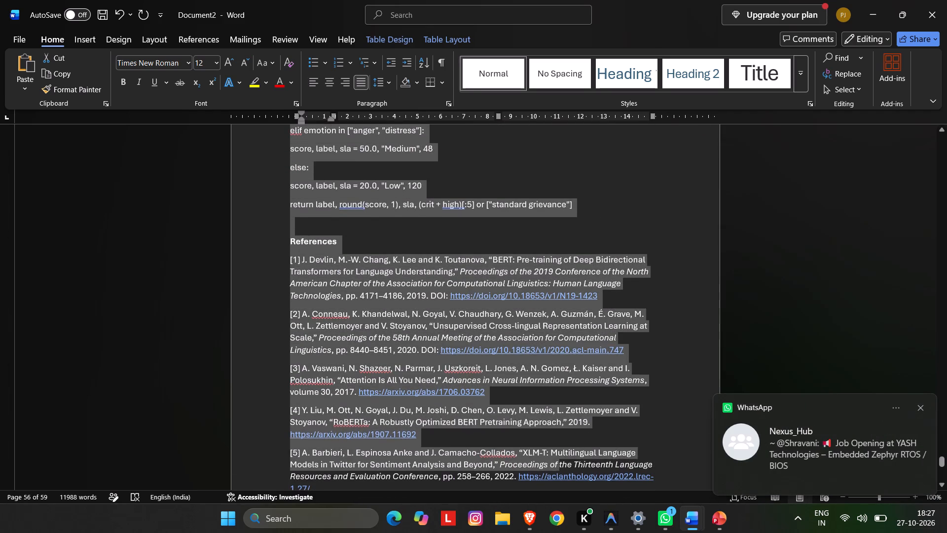
drag(553, 484, 580, 513)
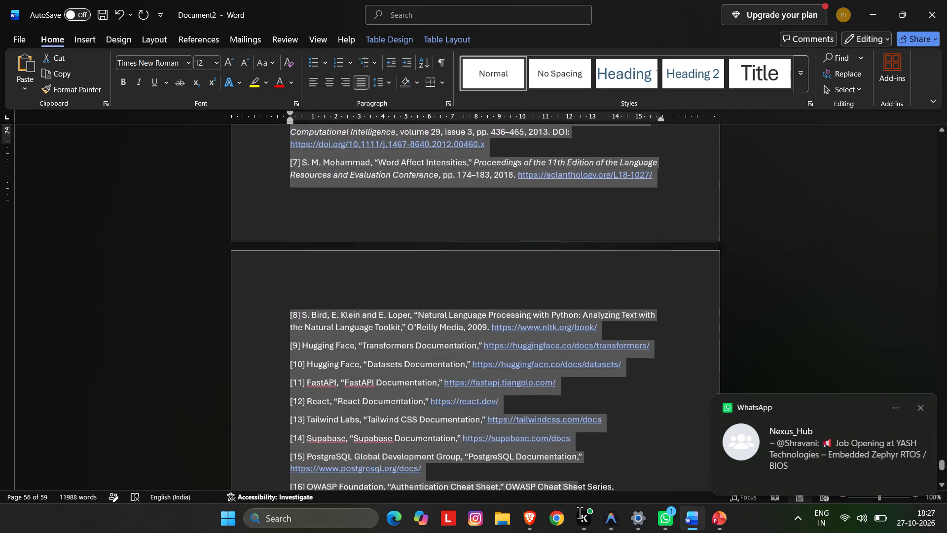
drag(580, 513, 609, 348)
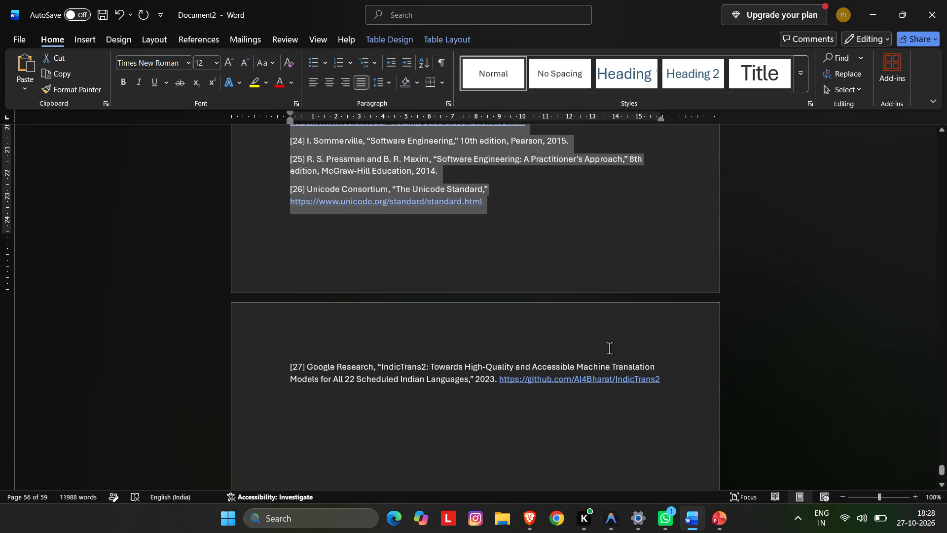
drag(609, 348, 680, 376)
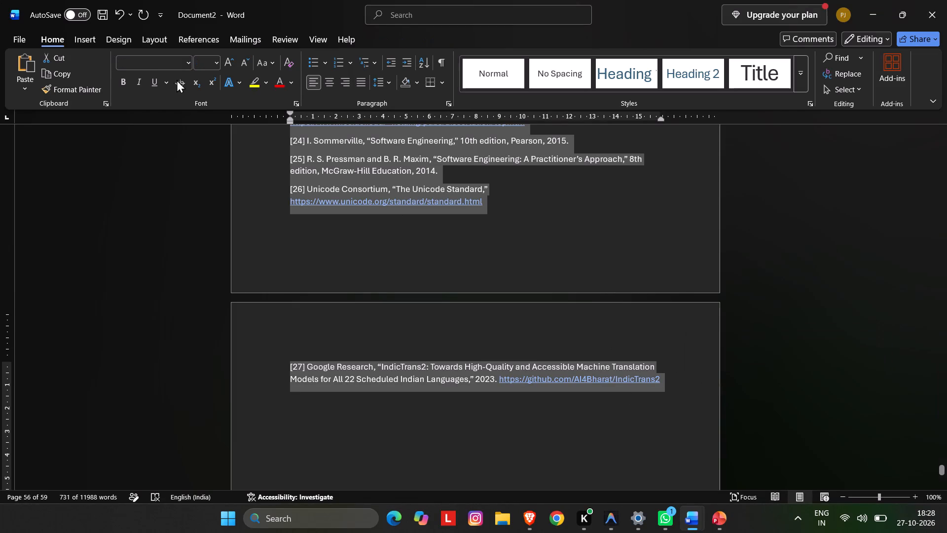
click(187, 64)
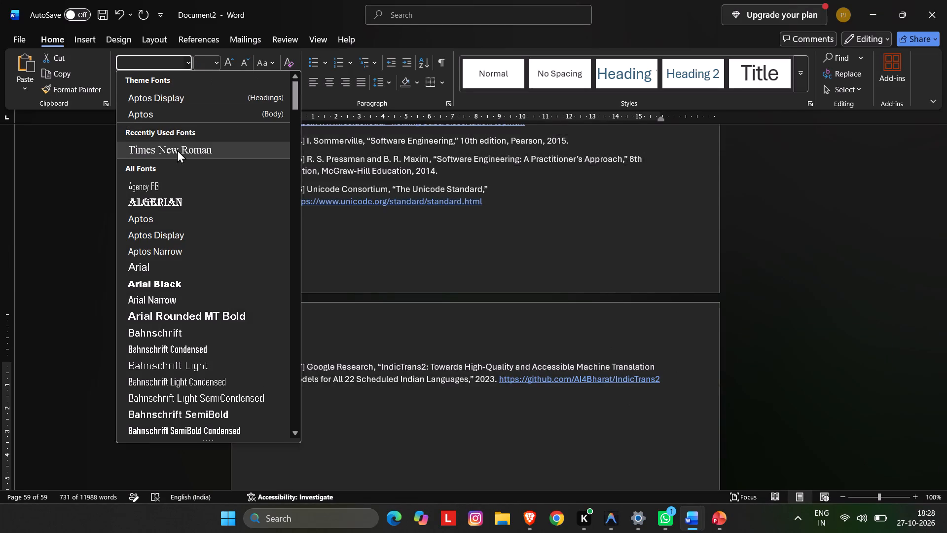
click(177, 148)
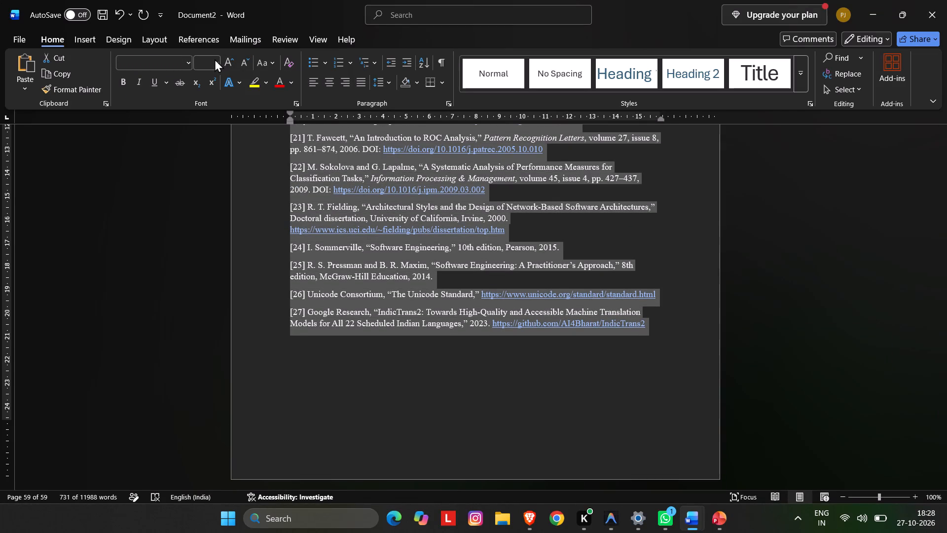
click(215, 59)
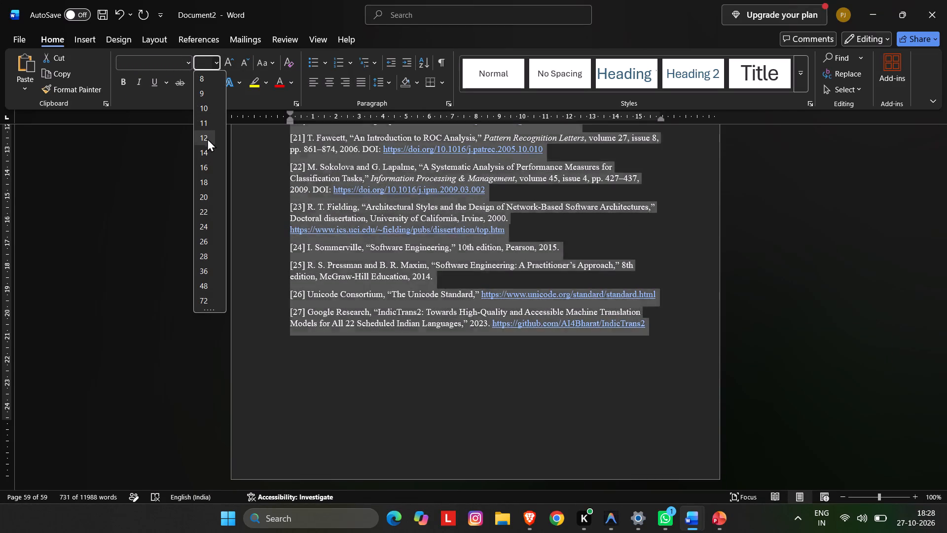
click(207, 137)
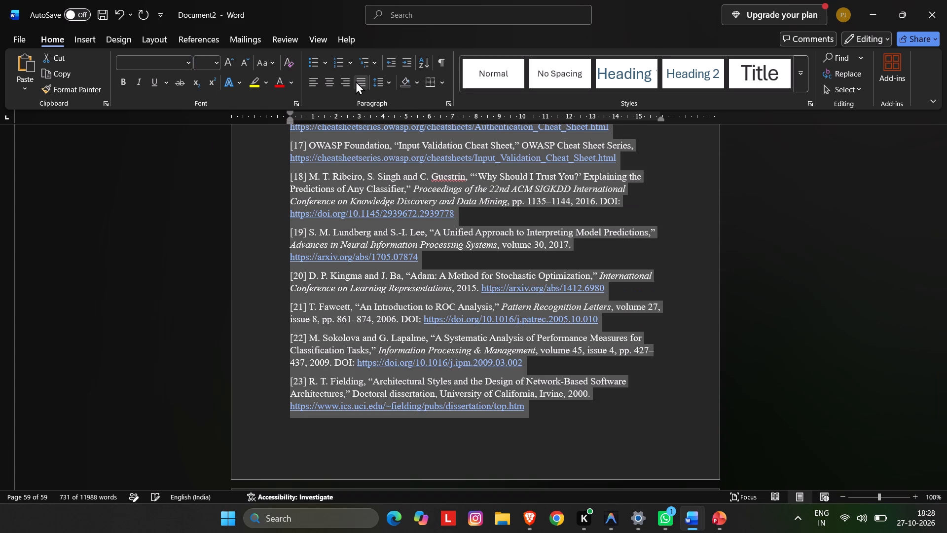
click(358, 81)
click(390, 82)
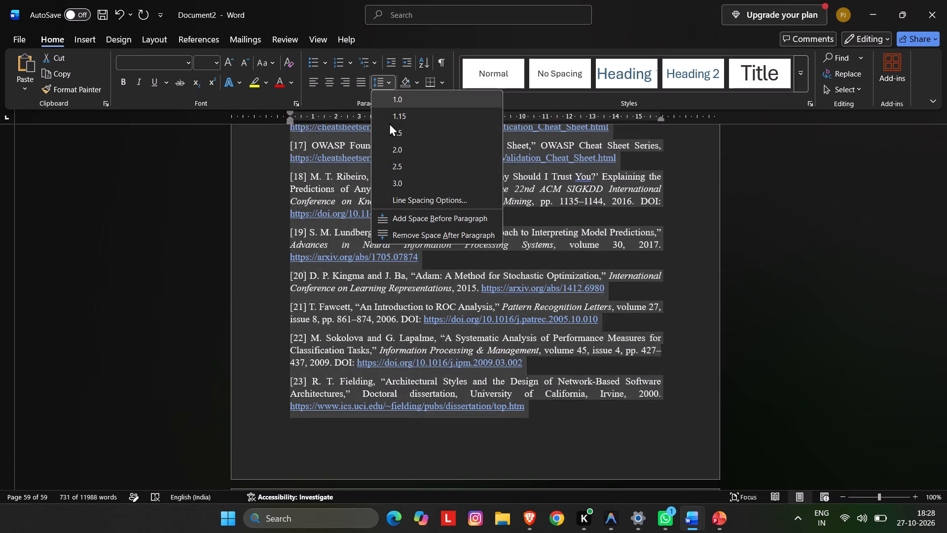
click(390, 133)
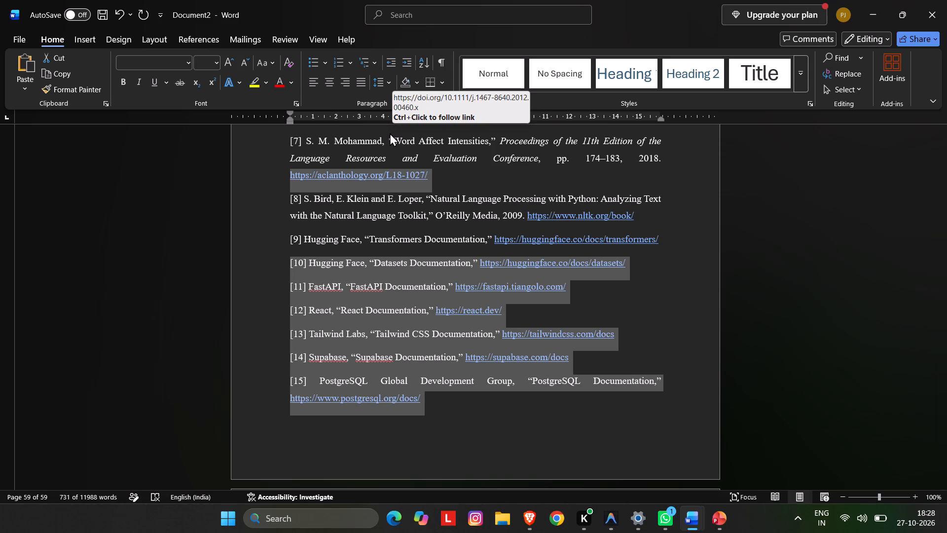
Format the cover page text from the project title through the year 2026 in size 12, justified, with 1.5 line spacing.
scroll(390, 133, up, 4)
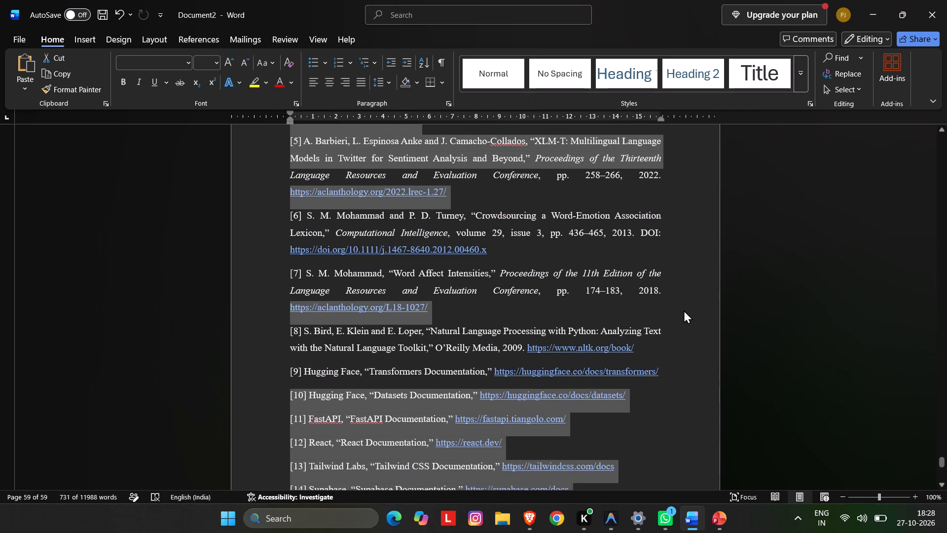
click(684, 310)
scroll(684, 310, up, 12)
scroll(684, 310, up, 11)
scroll(684, 310, up, 14)
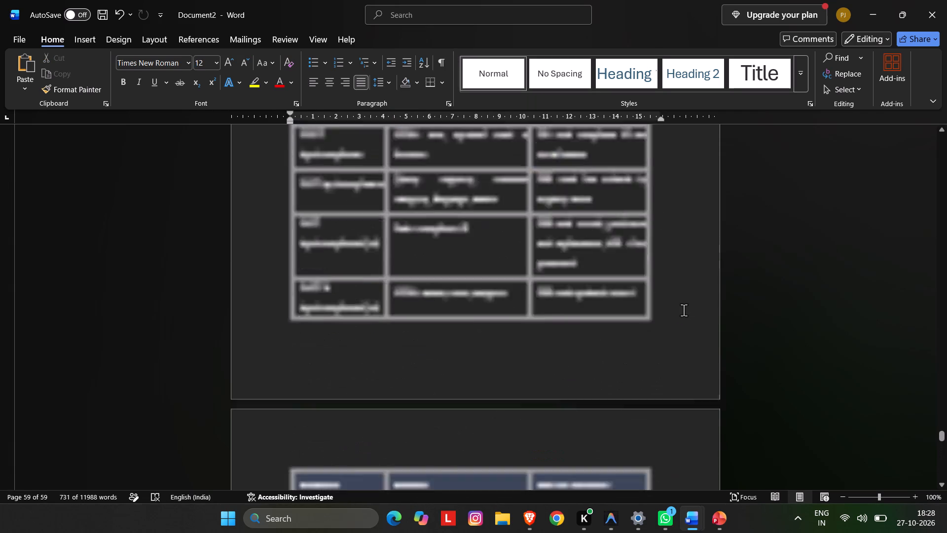
scroll(684, 310, up, 8)
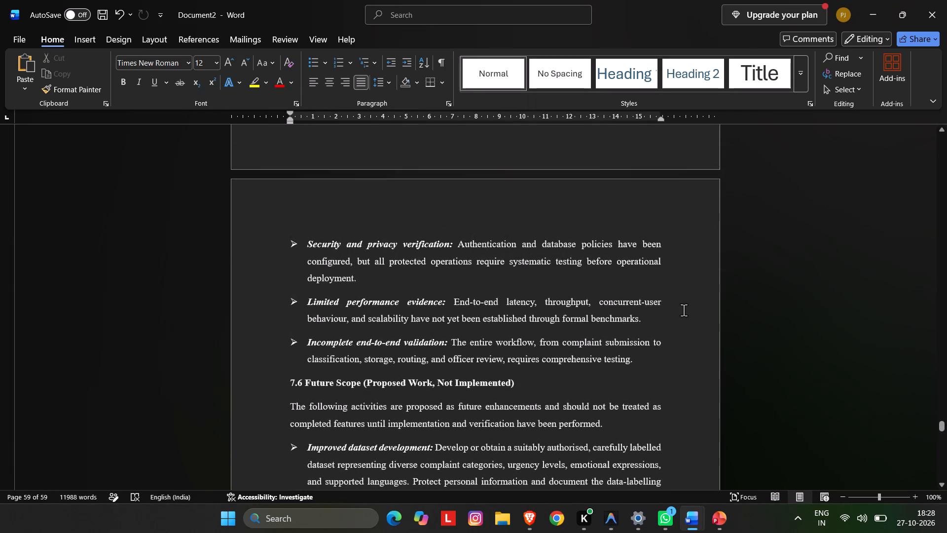
scroll(684, 310, up, 20)
scroll(684, 310, up, 20)
scroll(684, 310, up, 20)
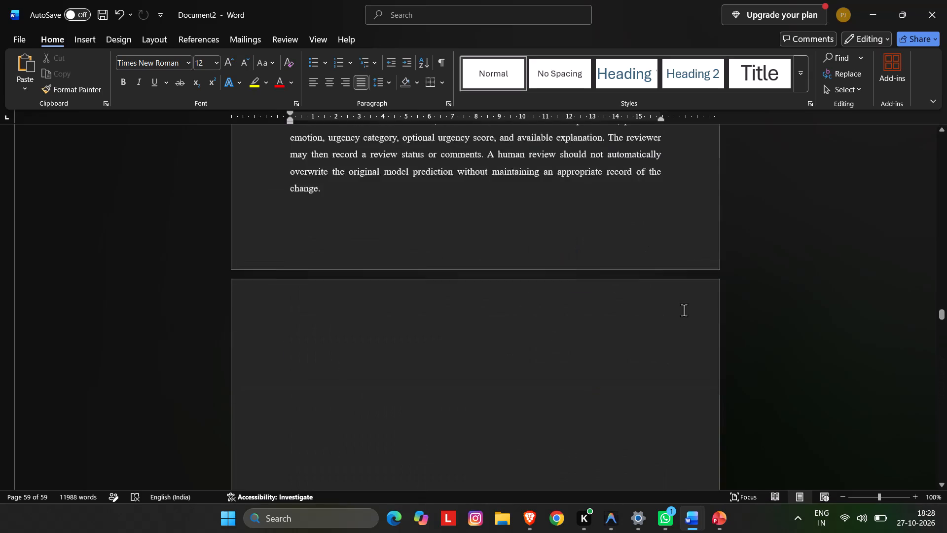
scroll(684, 310, up, 15)
scroll(684, 310, down, 9)
scroll(684, 310, up, 9)
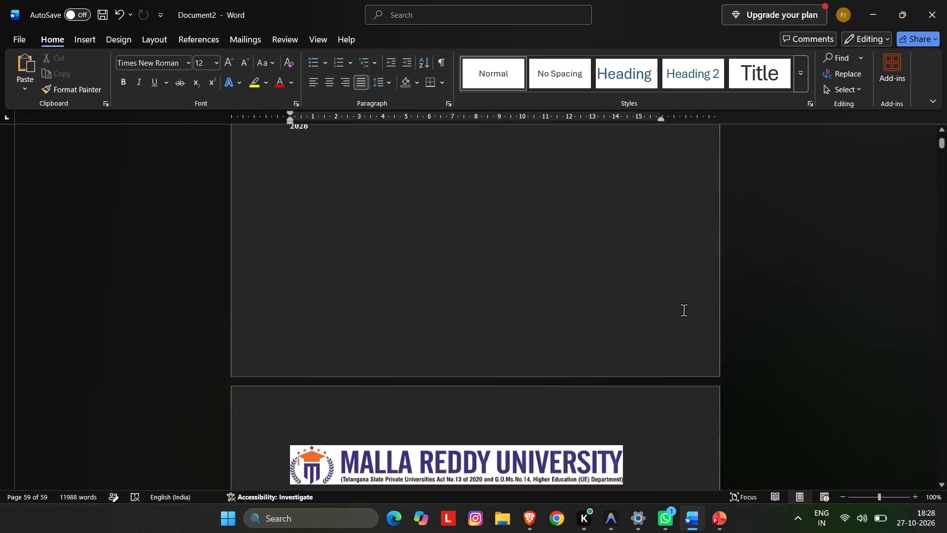
scroll(684, 310, up, 7)
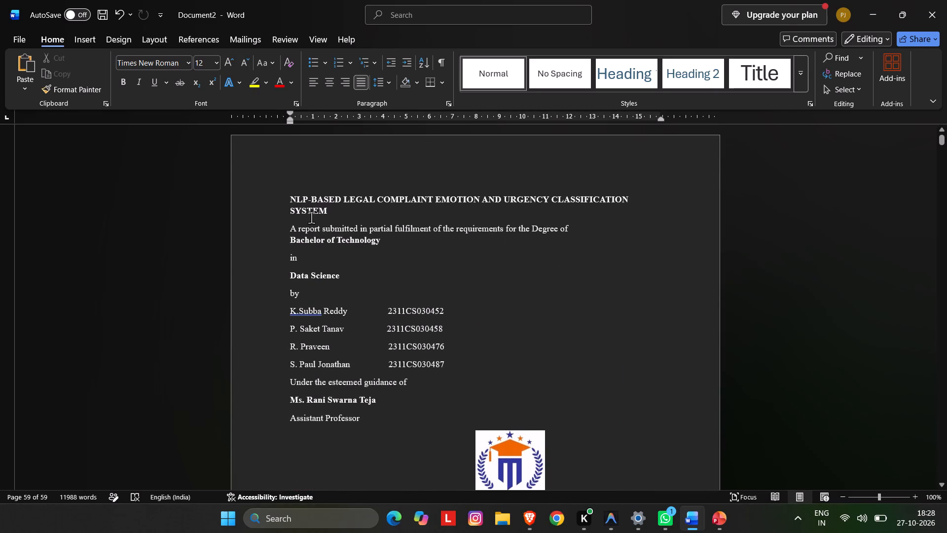
drag(286, 198, 408, 462)
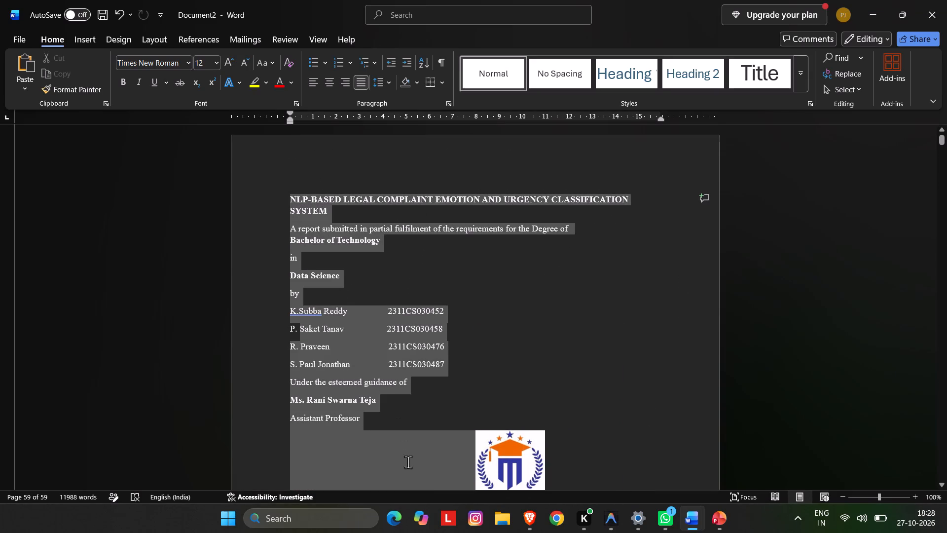
drag(408, 462, 416, 438)
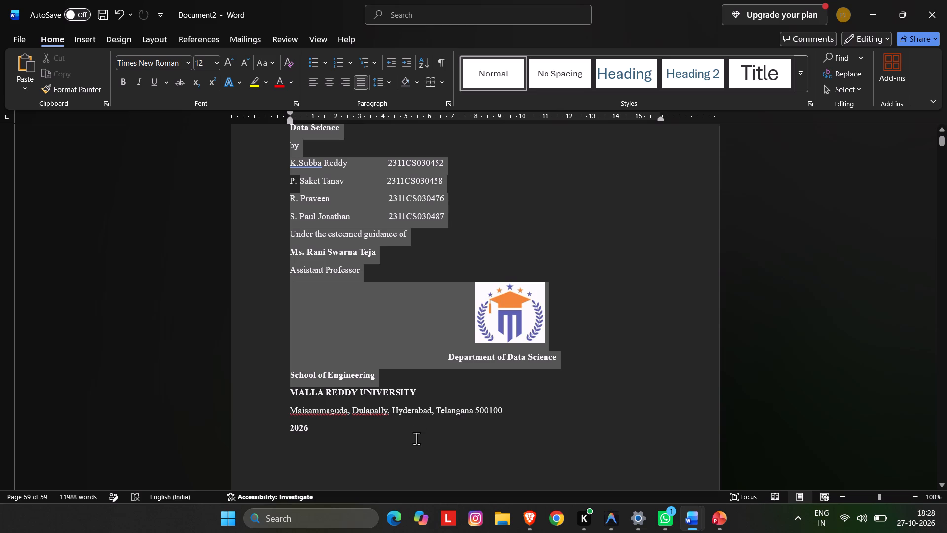
drag(416, 438, 416, 439)
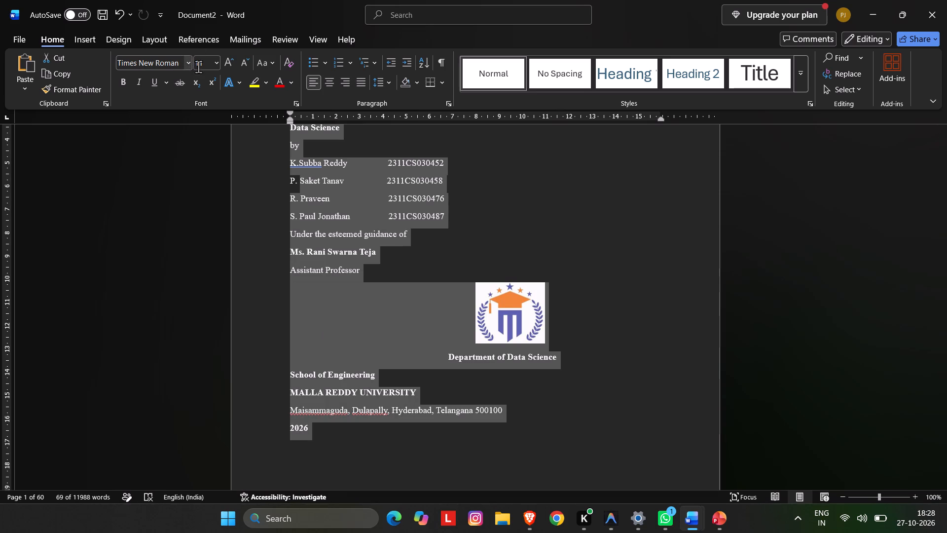
click(214, 65)
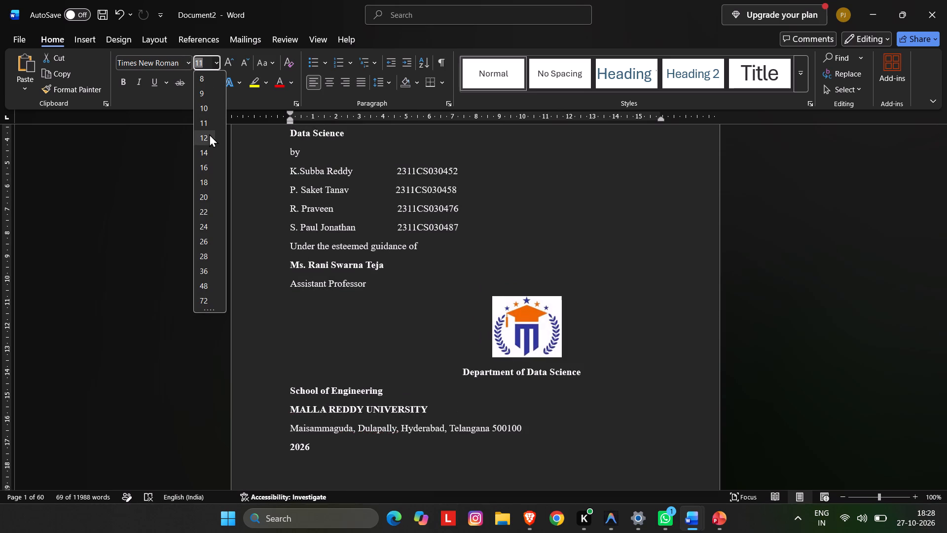
click(209, 134)
click(366, 77)
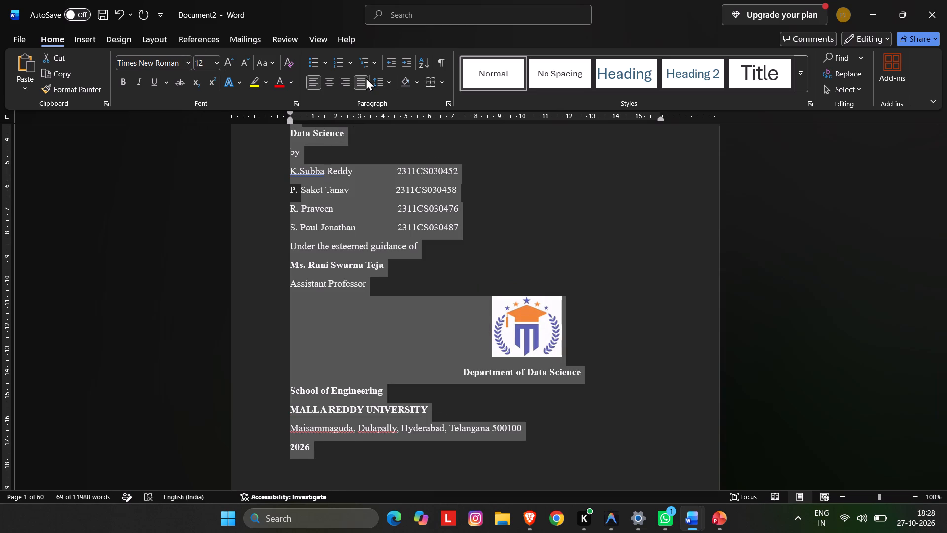
click(382, 80)
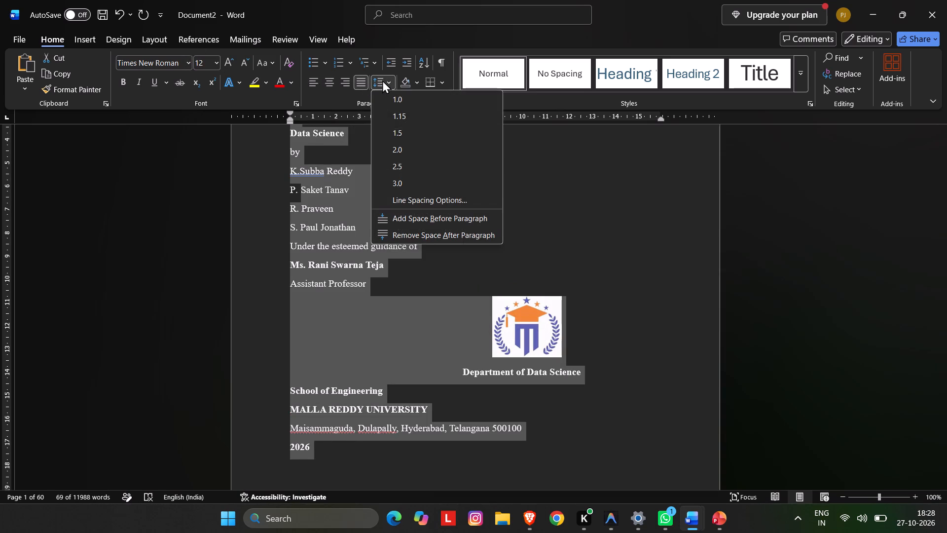
click(399, 129)
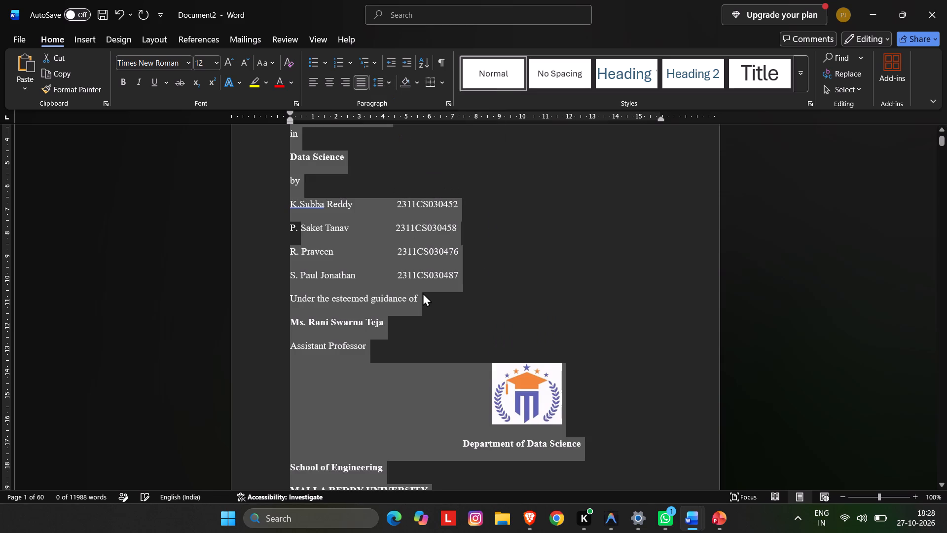
Shift the first student's name and roll number line on the cover page toward the centre with 20 leading spaces.
scroll(423, 293, up, 1)
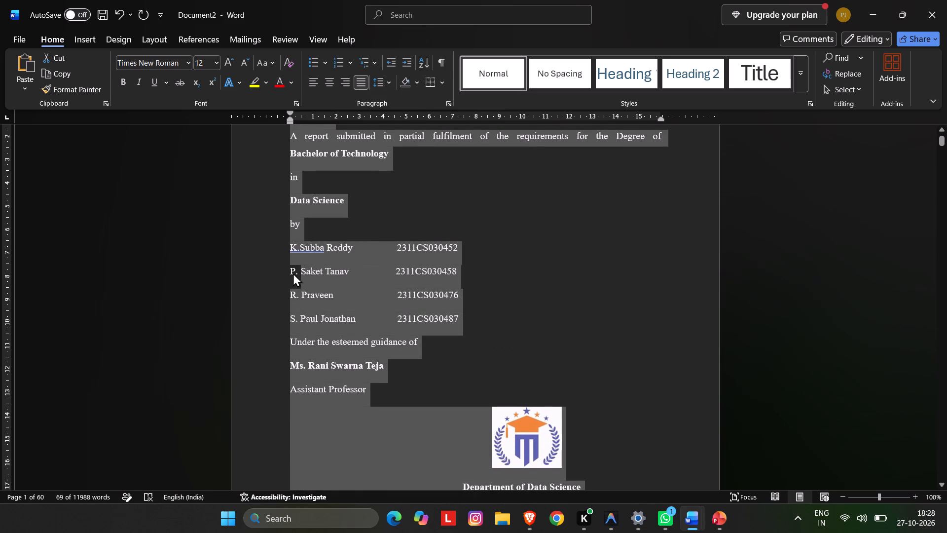
click(290, 271)
key(Left)
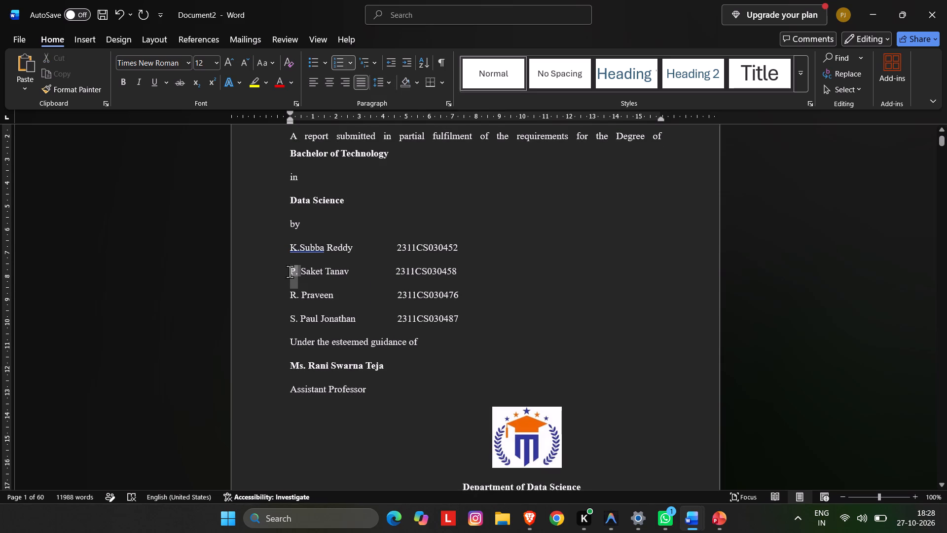
key(Left)
click(290, 271)
click(291, 250)
key(space)
key(space)
key(space)
key(space)
key(space)
key(space)
key(space)
key(space)
key(space)
key(space)
key(space)
key(space)
key(space)
key(space)
key(space)
key(space)
key(space)
key(space)
key(space)
key(space)
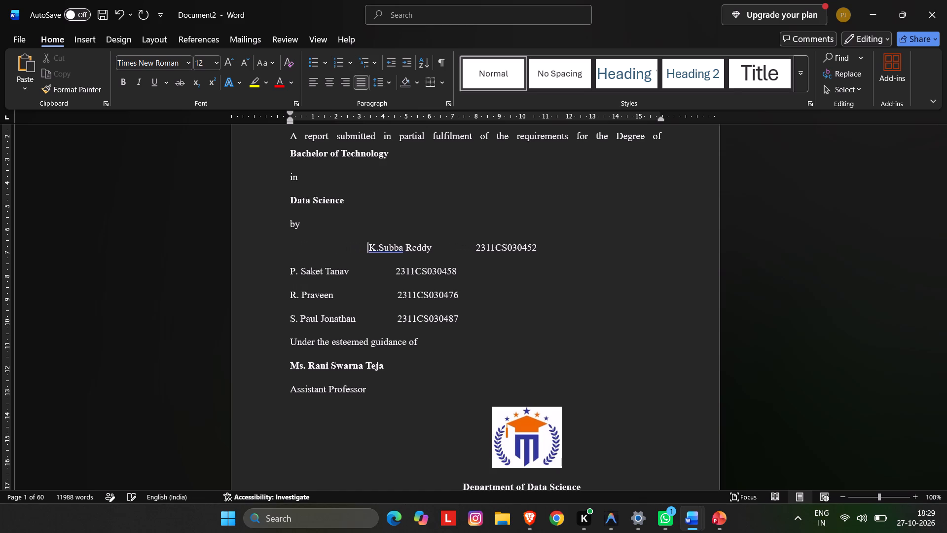
Remove the "P." list label from the second student's line and shift the line toward the centre with 25 leading spaces.
click(288, 277)
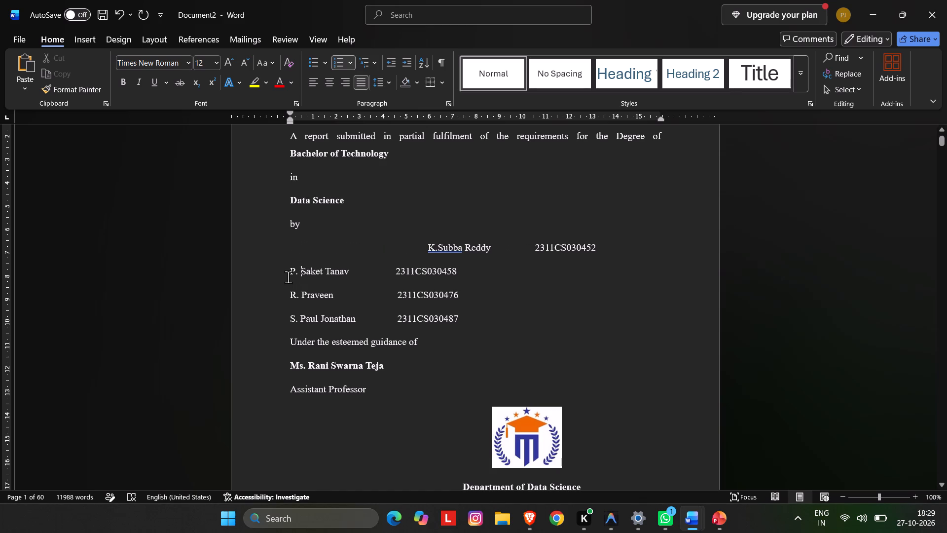
key(BackSpace)
key(space)
key(space)
key(space)
key(space)
key(space)
key(space)
key(space)
key(space)
key(space)
key(space)
key(space)
key(space)
key(space)
key(space)
key(space)
key(space)
key(space)
key(space)
key(space)
key(space)
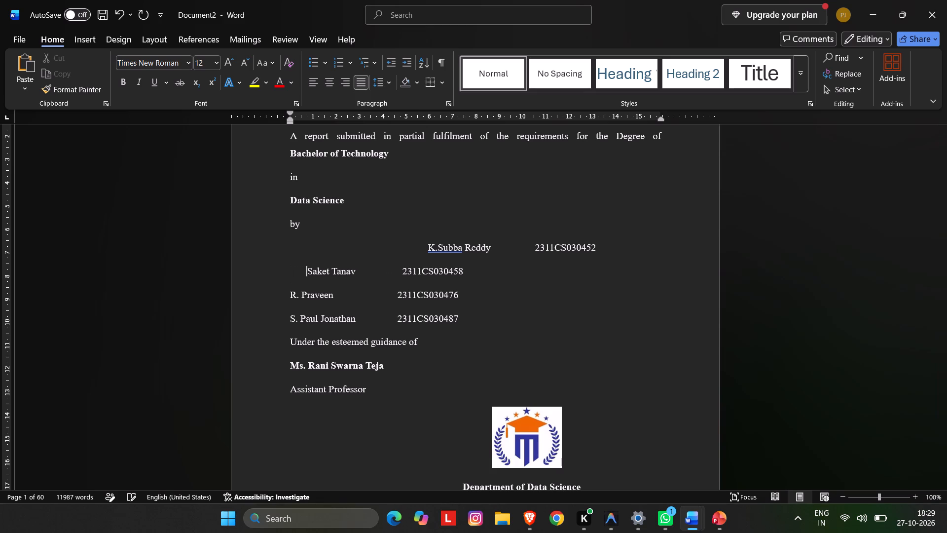
key(space)
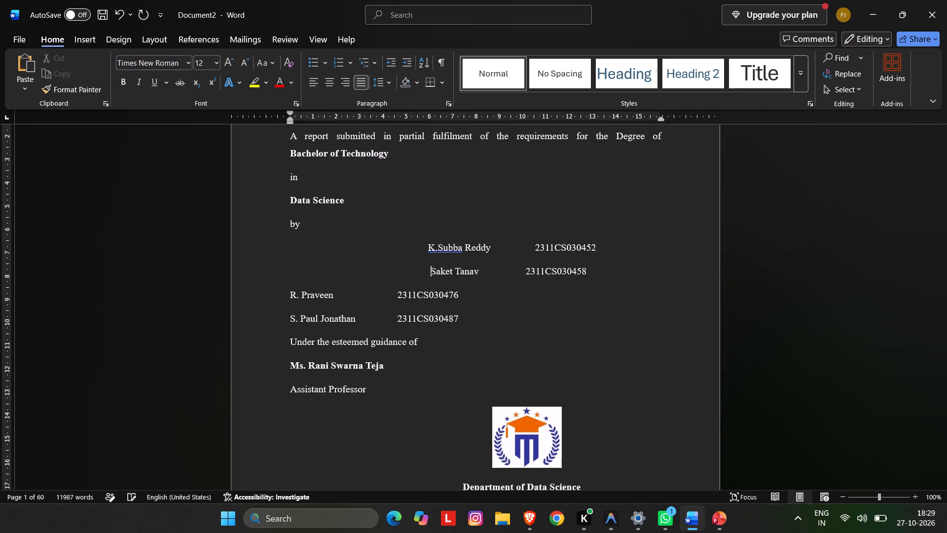
key(space)
key(space)
key(space)
key(space)
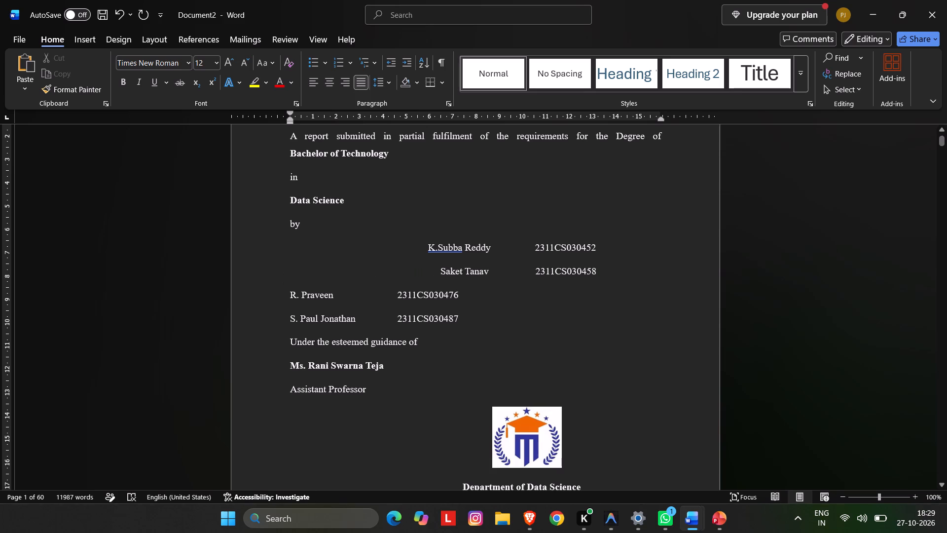
Shift the third student's name and roll number line toward the centre with 20 leading spaces.
click(290, 294)
key(space)
key(space)
key(space)
key(space)
key(space)
key(space)
key(space)
key(space)
key(space)
key(space)
key(space)
key(space)
key(space)
key(space)
key(space)
key(space)
key(space)
key(space)
key(space)
key(space)
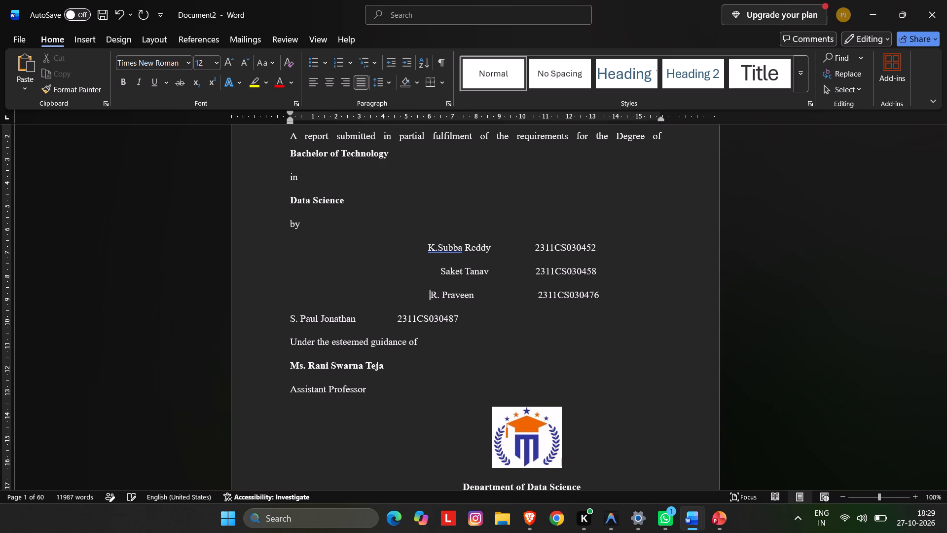
Remove one leading space from the third student's line so it aligns with the first student's line.
key(BackSpace)
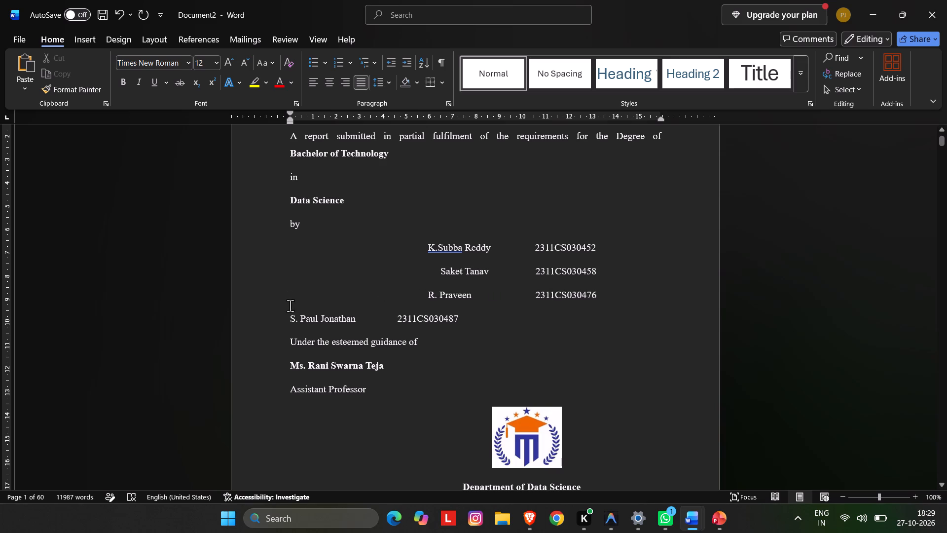
Shift the fourth student's name and roll number line toward the centre with leading spaces, aligned with the third student's line.
click(288, 314)
key(space)
key(space)
key(space)
key(space)
key(space)
key(space)
key(space)
key(space)
key(space)
key(space)
key(space)
key(space)
key(space)
key(space)
key(space)
key(space)
key(space)
key(space)
key(space)
key(space)
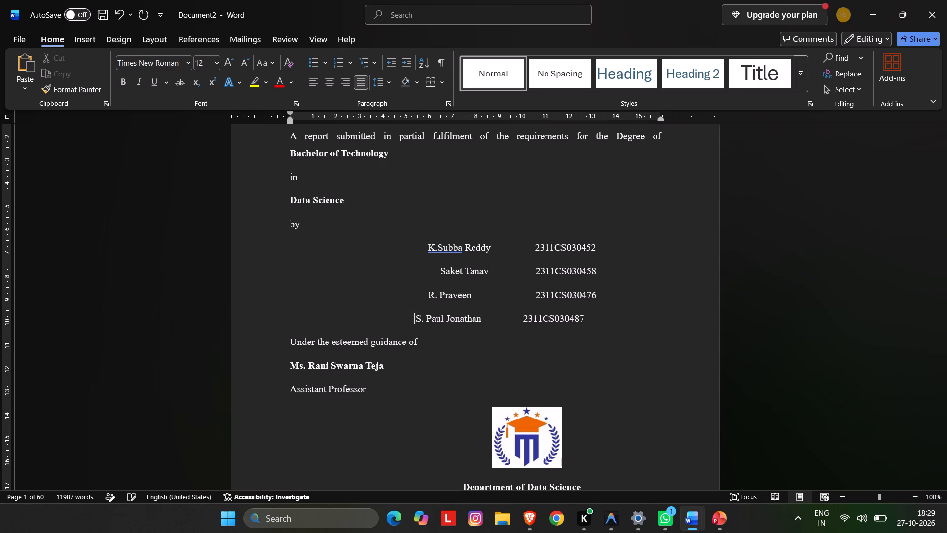
key(space)
key(space)
key(space)
key(space)
key(space)
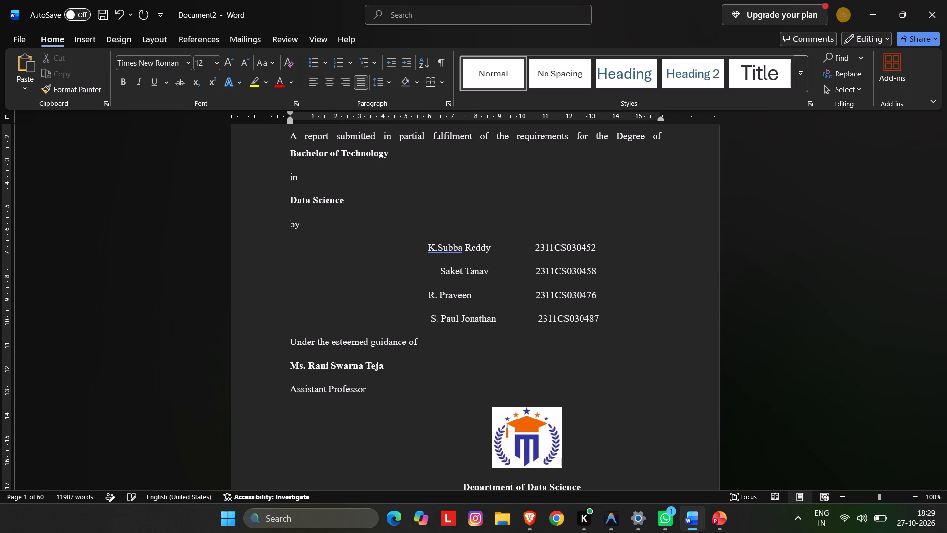
key(BackSpace)
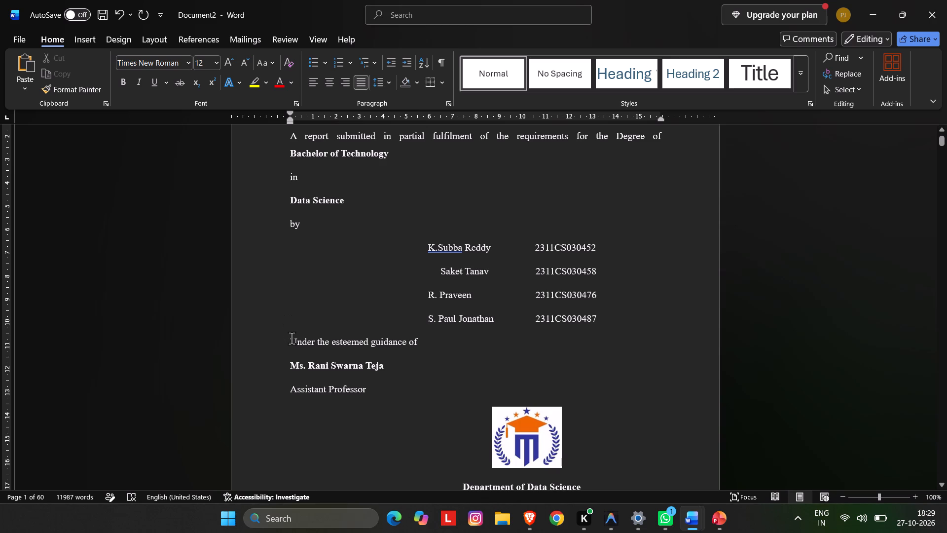
Shift the "Under the esteemed guidance of" line toward the centre of the cover page with leading spaces.
click(291, 338)
key(space)
key(space)
key(space)
key(space)
key(space)
key(space)
key(space)
key(space)
key(space)
key(space)
key(space)
key(space)
key(space)
key(space)
key(space)
key(space)
key(space)
key(space)
key(space)
key(space)
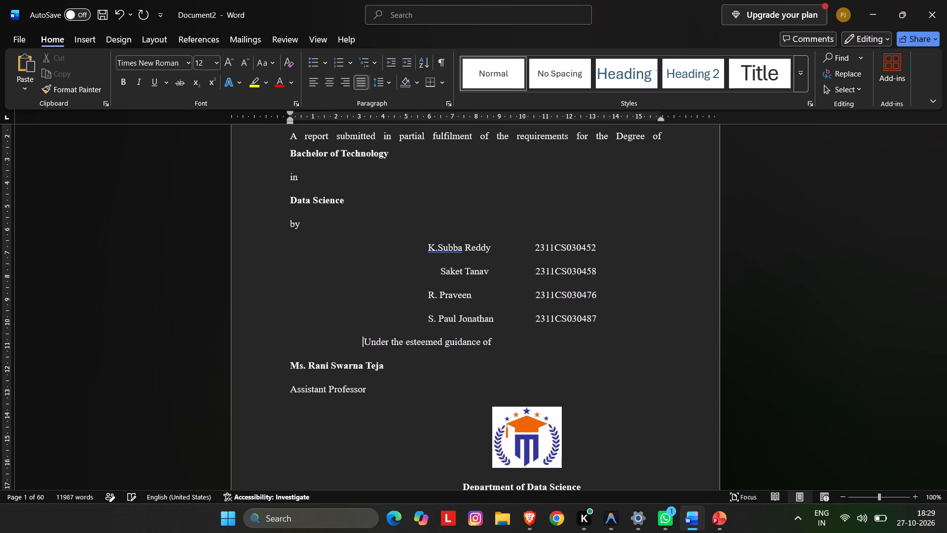
key(space)
key(space)
key(space)
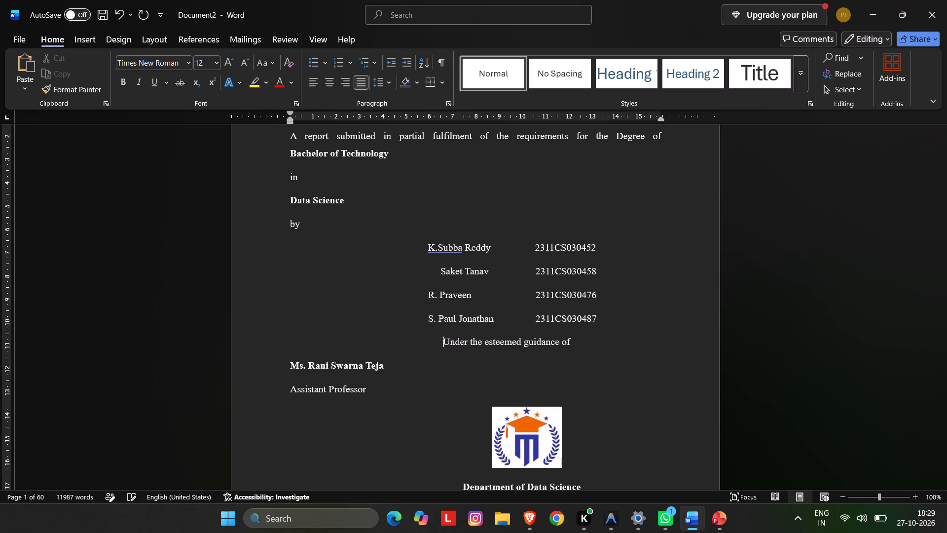
key(space)
key(space)
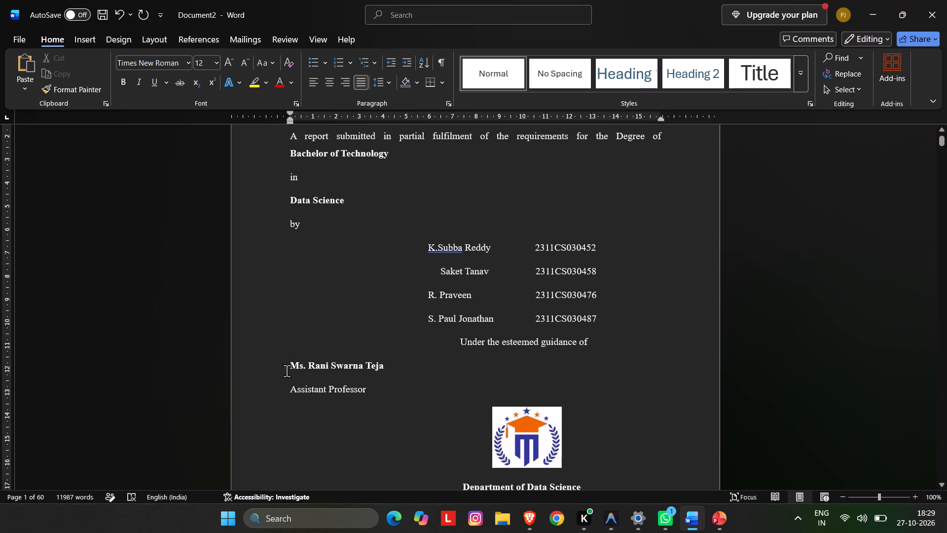
Shift the bold guide's name line toward the centre with leading spaces, beneath the "Under the esteemed guidance of" line.
click(290, 368)
key(space)
key(space)
key(space)
key(space)
key(space)
key(space)
key(space)
key(space)
key(space)
key(space)
key(space)
key(space)
key(space)
key(space)
key(space)
key(space)
key(space)
key(space)
key(space)
key(space)
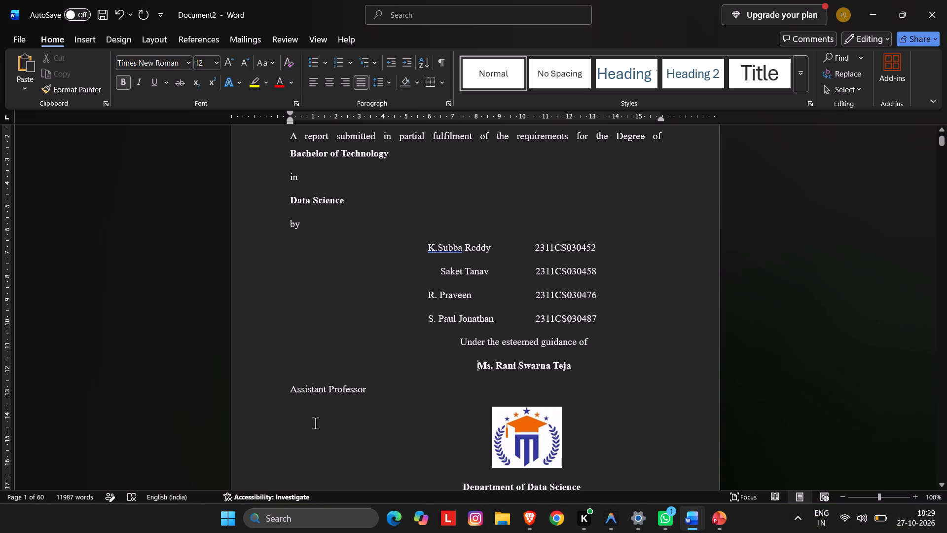
Shift the "Assistant Professor" line toward the centre with leading spaces, beneath the guide's name.
click(287, 387)
key(space)
key(space)
key(space)
key(space)
key(space)
key(space)
key(space)
key(space)
key(space)
key(space)
key(space)
key(space)
key(space)
key(space)
key(space)
key(space)
key(space)
key(space)
key(space)
key(space)
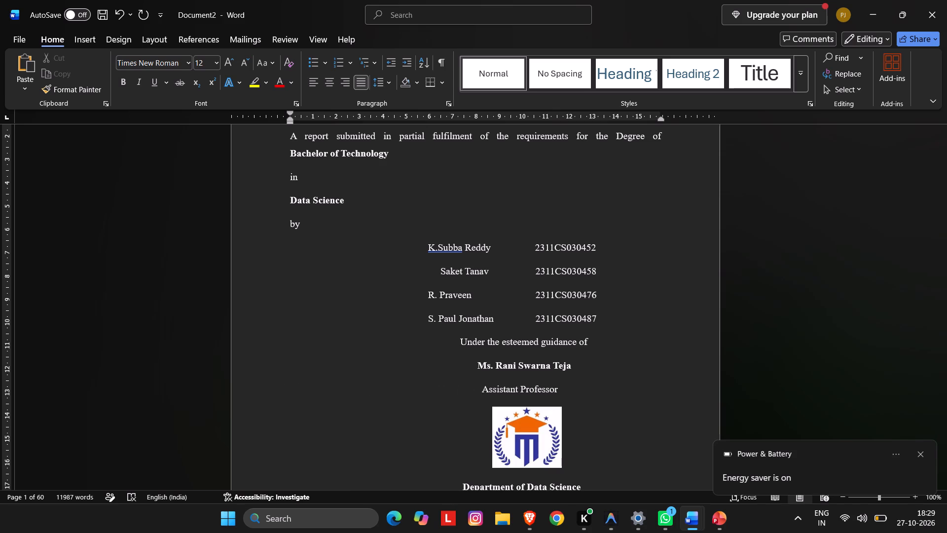
Delete two spaces before the university logo to centre it under the "Assistant Professor" line.
click(476, 447)
key(BackSpace)
key(BackSpace)
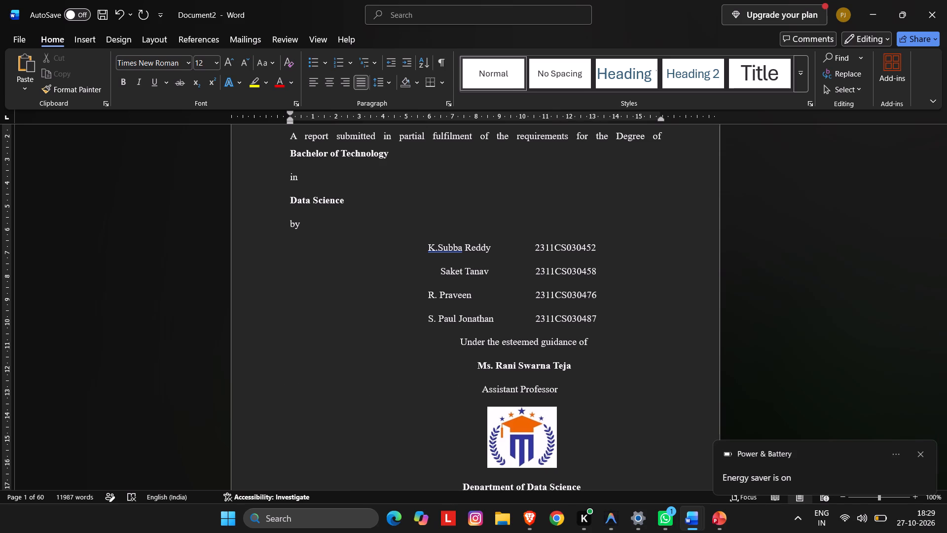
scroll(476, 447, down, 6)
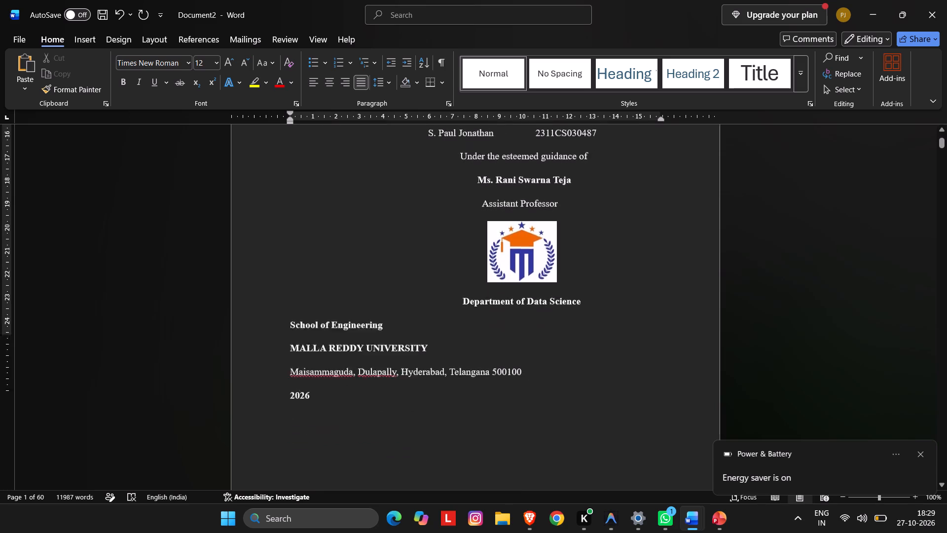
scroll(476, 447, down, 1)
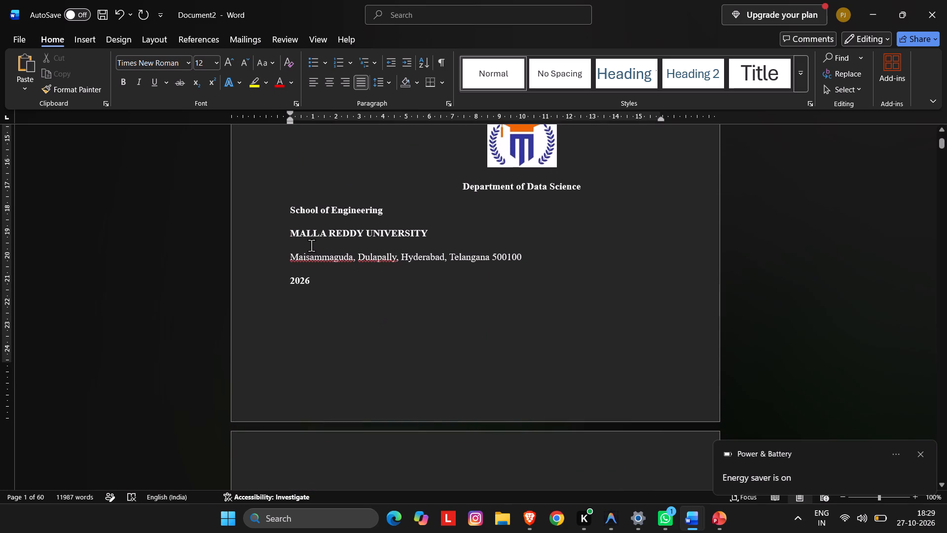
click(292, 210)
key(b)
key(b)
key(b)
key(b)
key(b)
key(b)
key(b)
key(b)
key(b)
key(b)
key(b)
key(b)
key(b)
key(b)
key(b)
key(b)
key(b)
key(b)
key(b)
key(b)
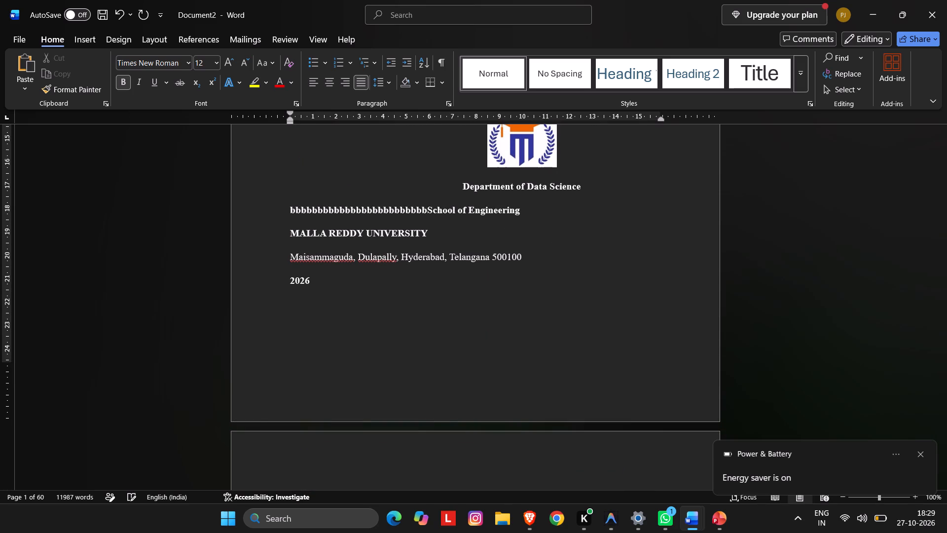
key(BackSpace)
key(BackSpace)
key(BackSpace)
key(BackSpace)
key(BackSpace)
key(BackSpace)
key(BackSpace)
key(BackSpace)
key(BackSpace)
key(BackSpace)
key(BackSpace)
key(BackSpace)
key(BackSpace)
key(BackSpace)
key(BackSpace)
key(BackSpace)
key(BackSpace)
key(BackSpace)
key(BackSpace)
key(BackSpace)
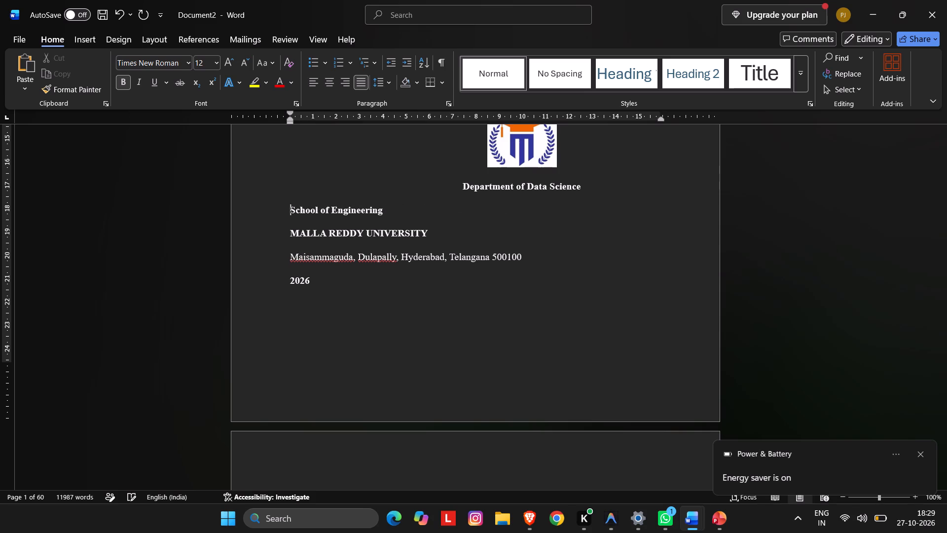
Shift the "School of Engineering" line toward the centre with leading spaces, beneath the "Department of Data Science" line.
key(space)
key(space)
key(space)
key(space)
key(space)
key(space)
key(space)
key(space)
key(space)
key(space)
key(space)
key(space)
key(space)
key(space)
key(space)
key(space)
key(space)
key(space)
key(space)
key(space)
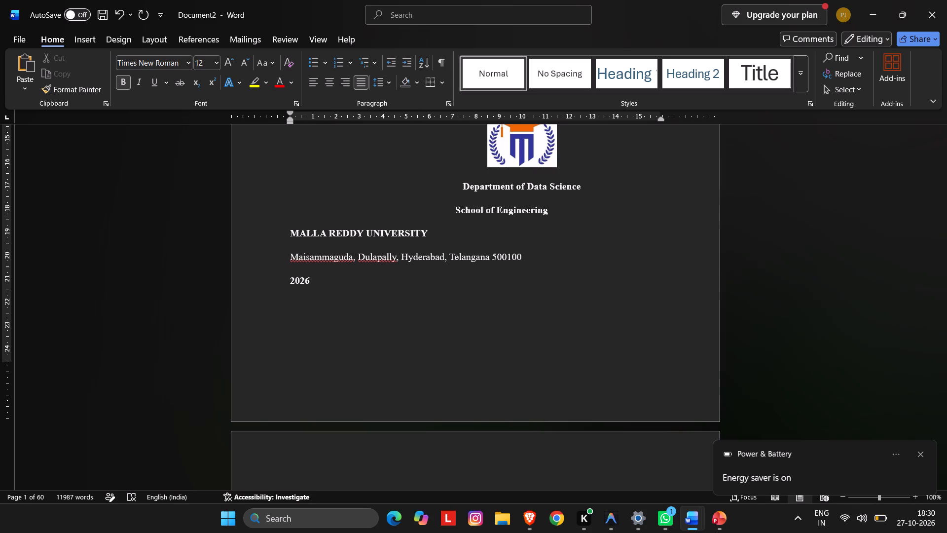
key(BackSpace)
key(BackSpace)
key(BackSpace)
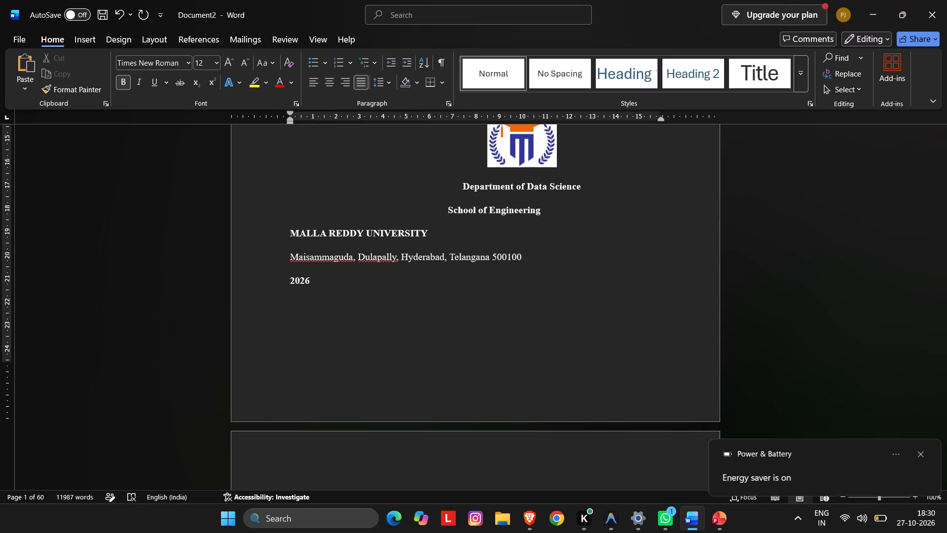
Delete ten spaces before "Department of Data Science" to align it more closely with the "School of Engineering" line.
key(Up)
key(BackSpace)
key(BackSpace)
key(BackSpace)
key(BackSpace)
key(BackSpace)
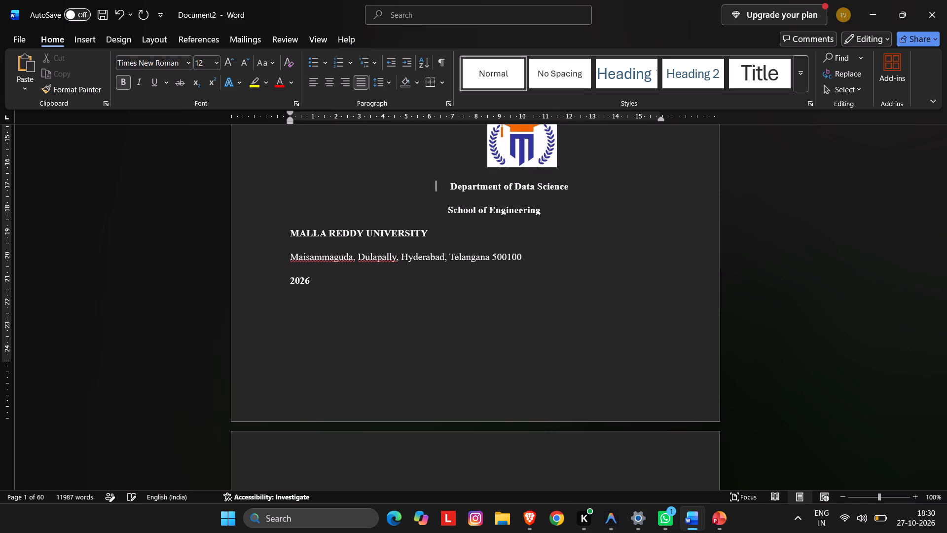
key(BackSpace)
key(BackSpace)
key(BackSpace)
key(BackSpace)
key(BackSpace)
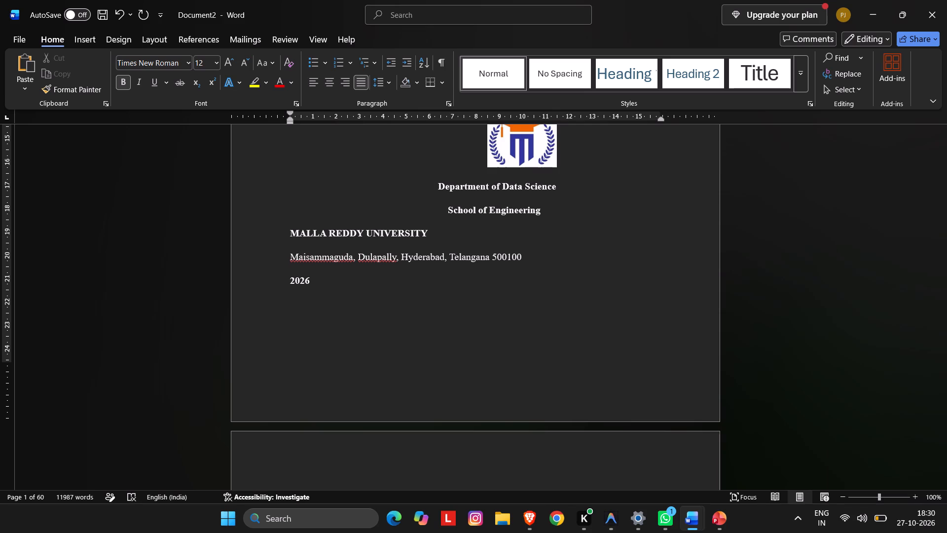
Delete fifteen spaces before the university logo to bring it back toward the centre above "Department of Data Science".
click(485, 155)
key(BackSpace)
key(BackSpace)
key(BackSpace)
key(BackSpace)
key(BackSpace)
key(BackSpace)
key(BackSpace)
key(BackSpace)
key(BackSpace)
key(BackSpace)
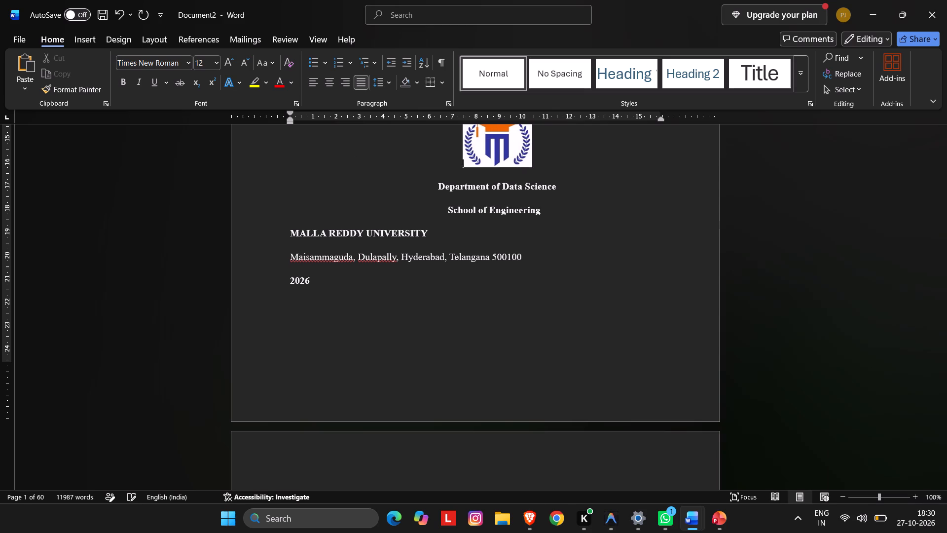
key(BackSpace)
key(BackSpace)
key(BackSpace)
key(BackSpace)
key(BackSpace)
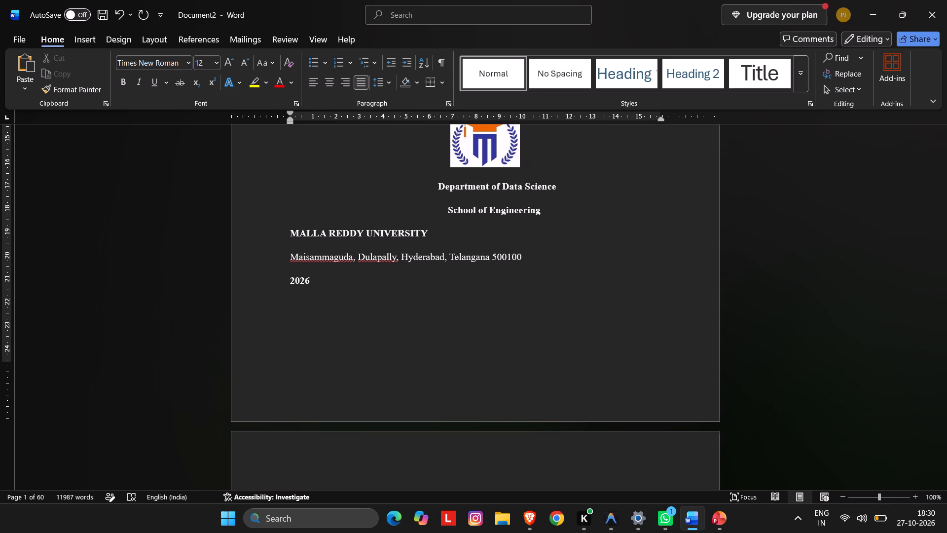